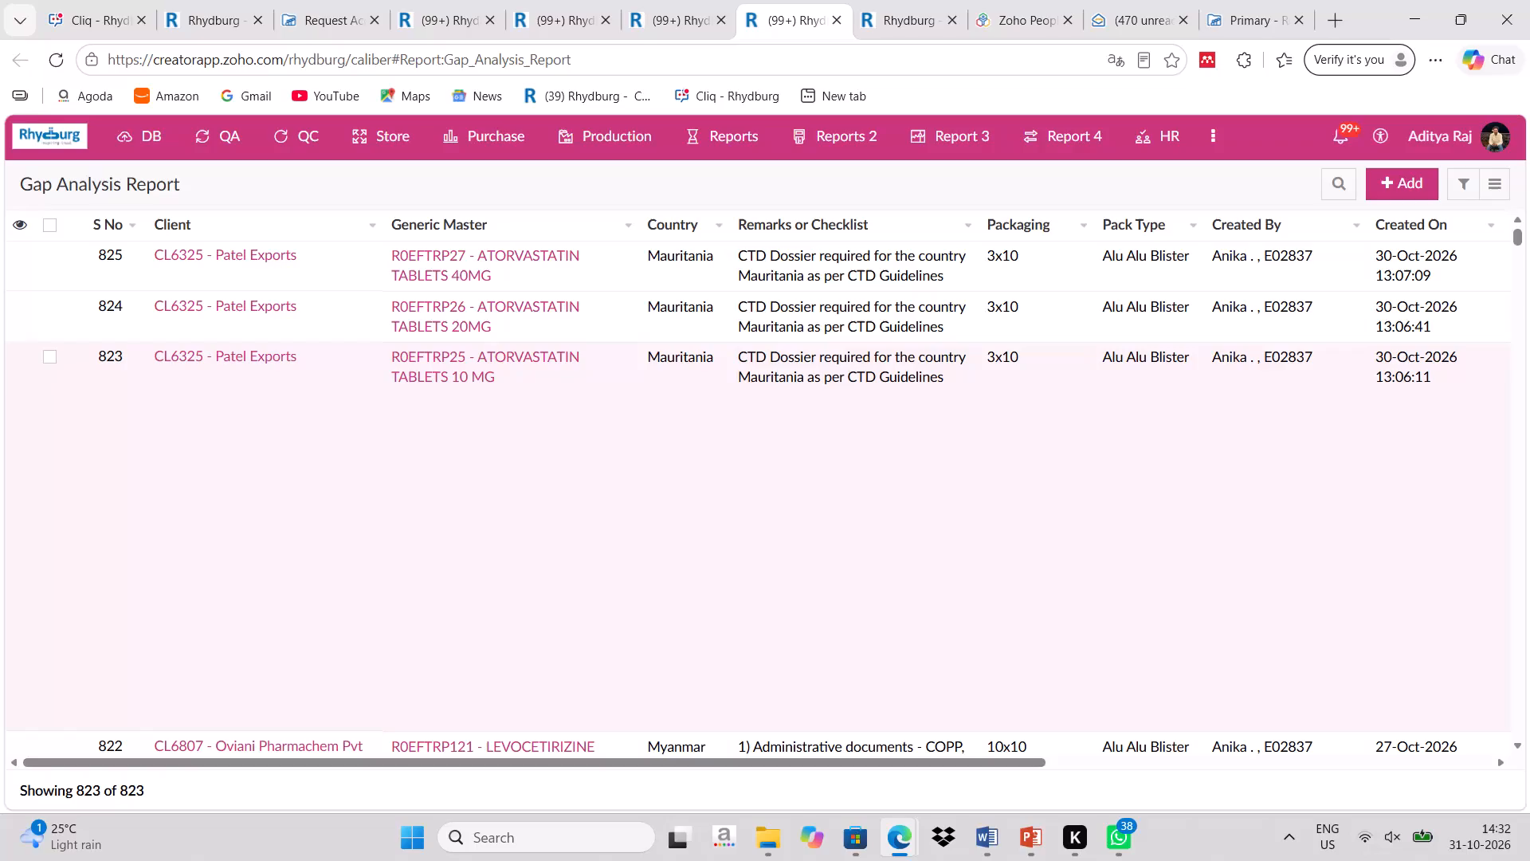
pyautogui.click(1030, 7)
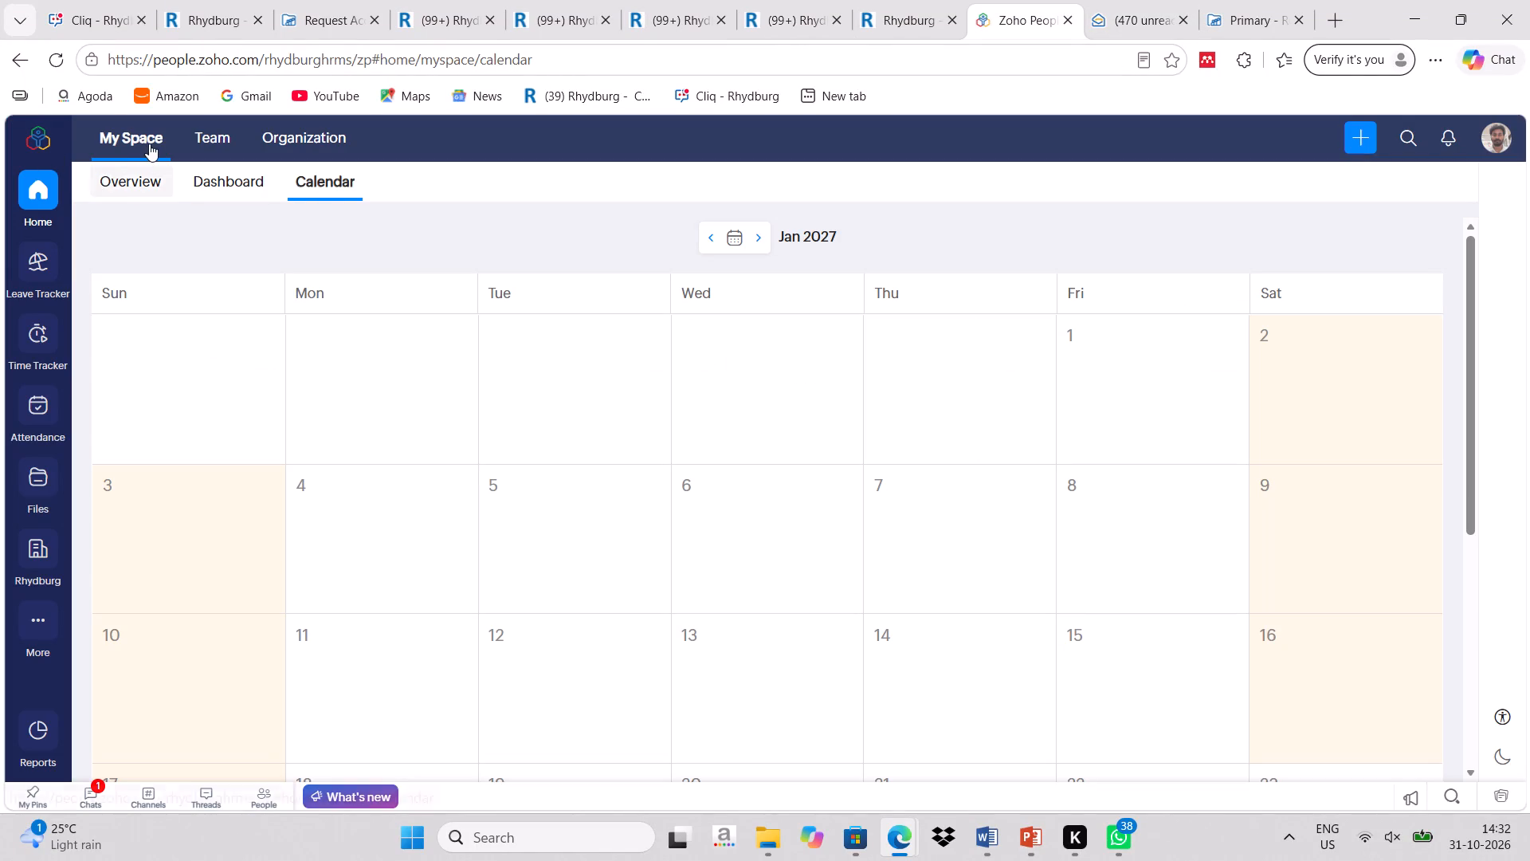
pyautogui.click(149, 143)
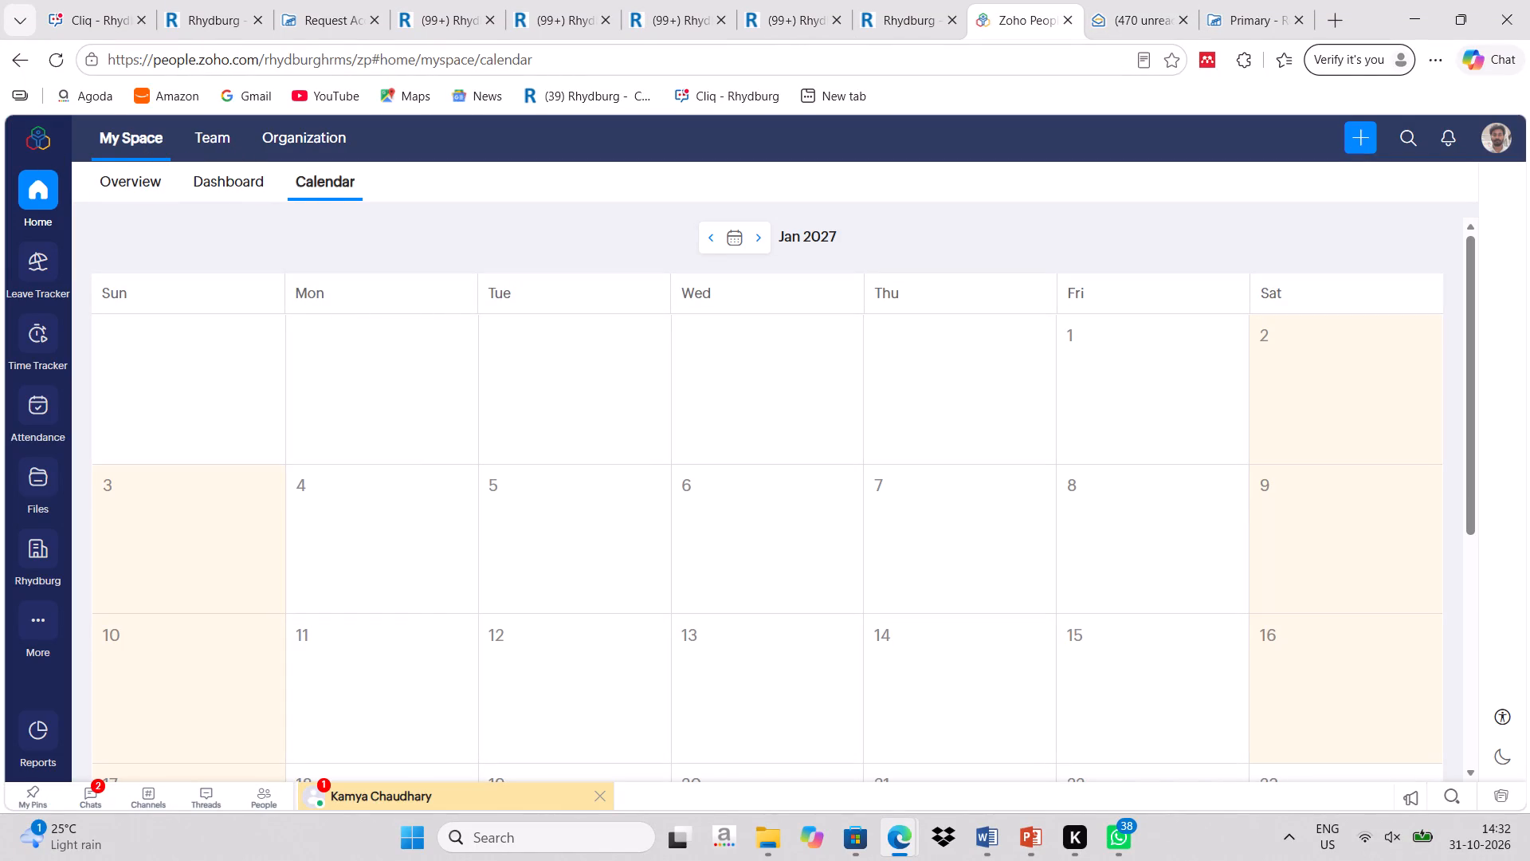
pyautogui.click(360, 796)
pyautogui.scroll(-2, 398, 691)
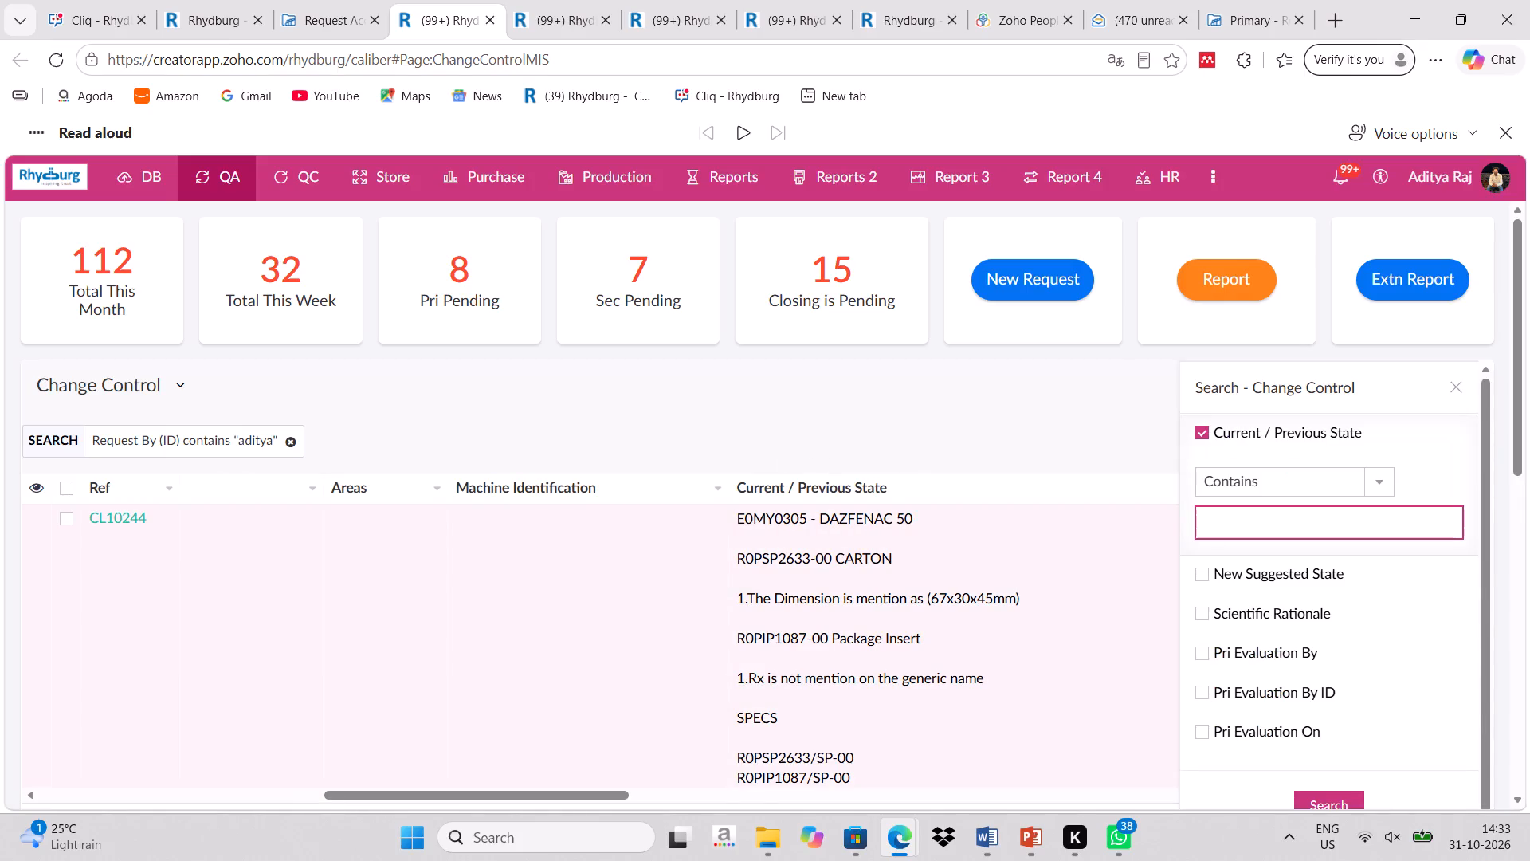
pyautogui.hotkey('ctrl', 'v')
pyautogui.press('Return')
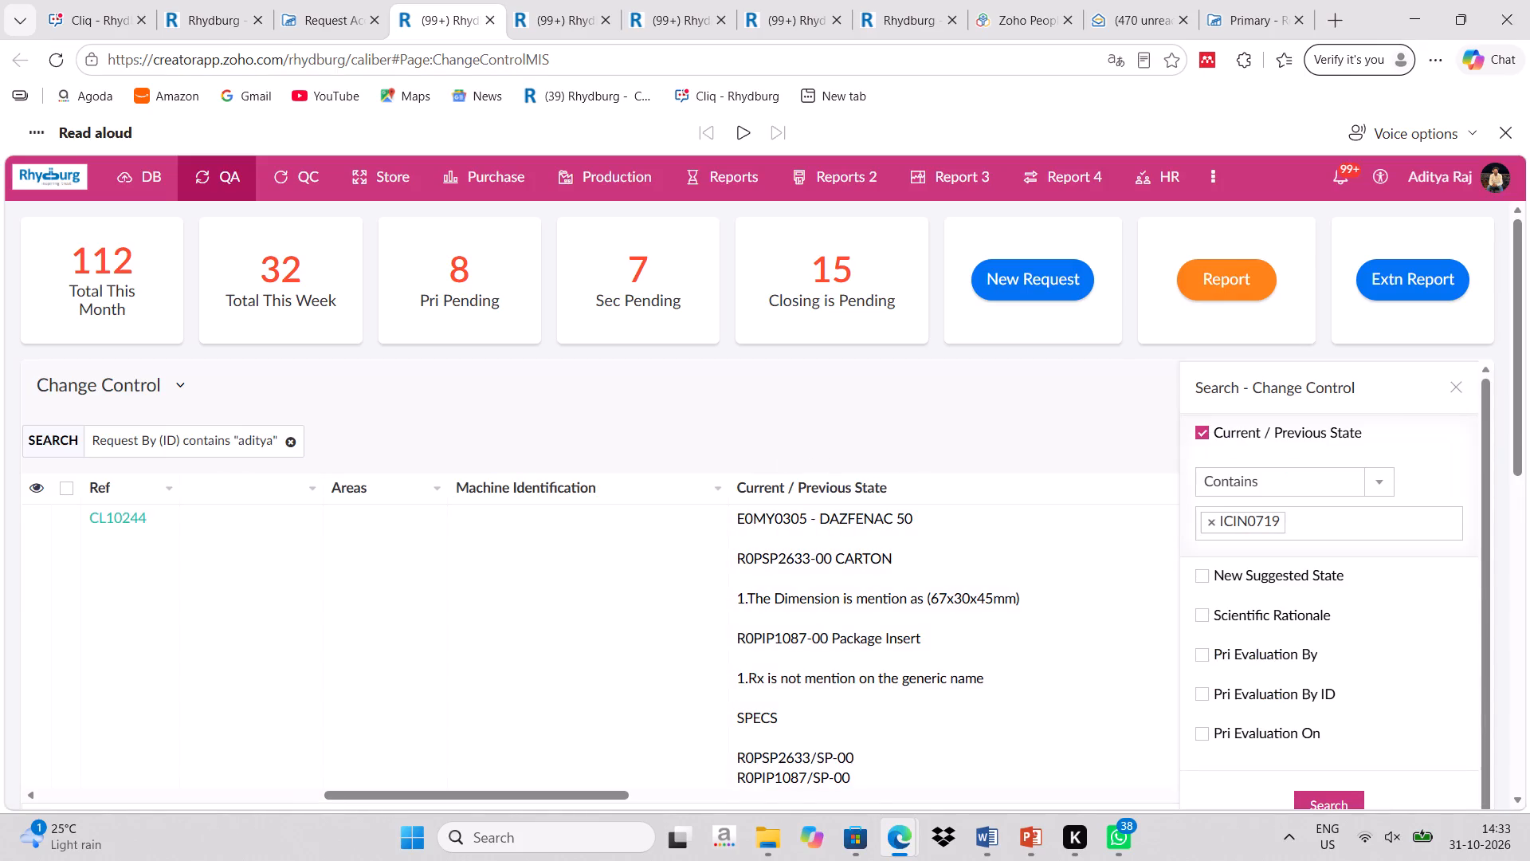
pyautogui.press('Return')
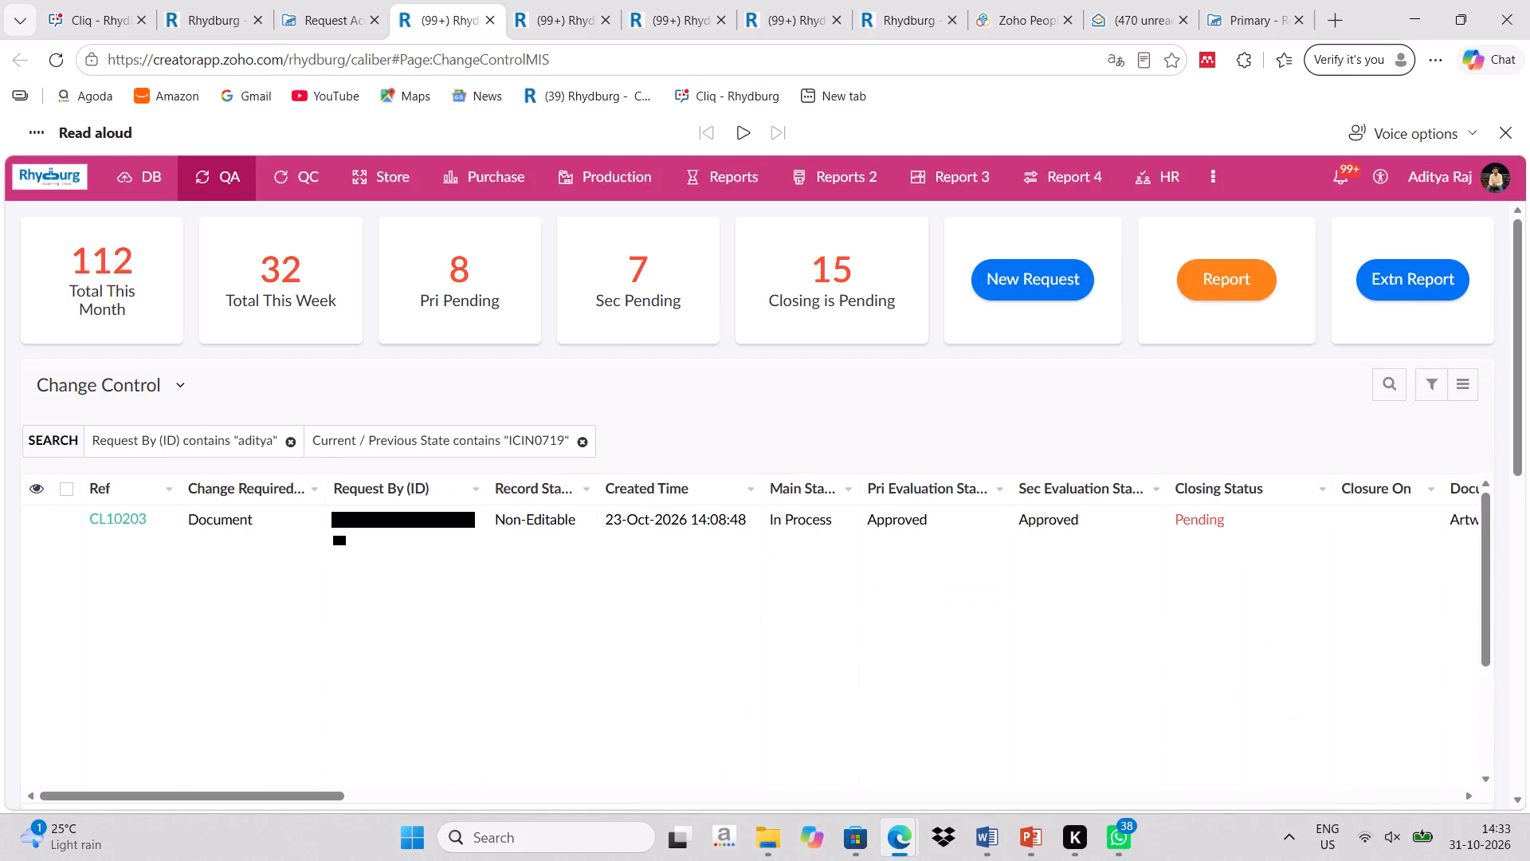
# Open change control record CL10203 and copy its full Current / Previous State text.
pyautogui.moveTo(291, 796); pyautogui.dragTo(614, 793)
pyautogui.click(685, 702)
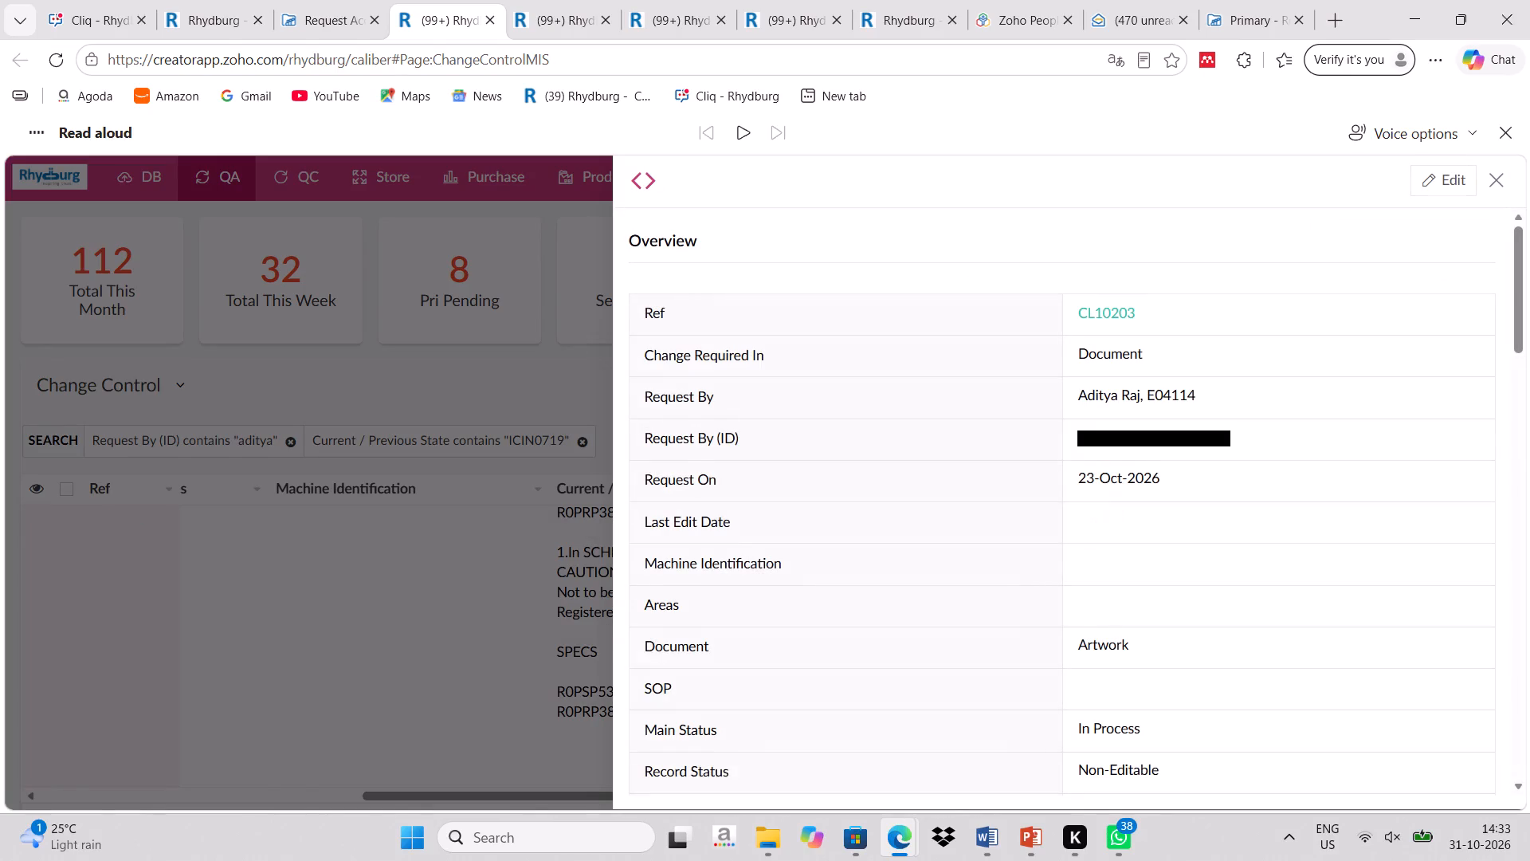
pyautogui.scroll(-4, 1033, 459)
pyautogui.scroll(-2, 1034, 383)
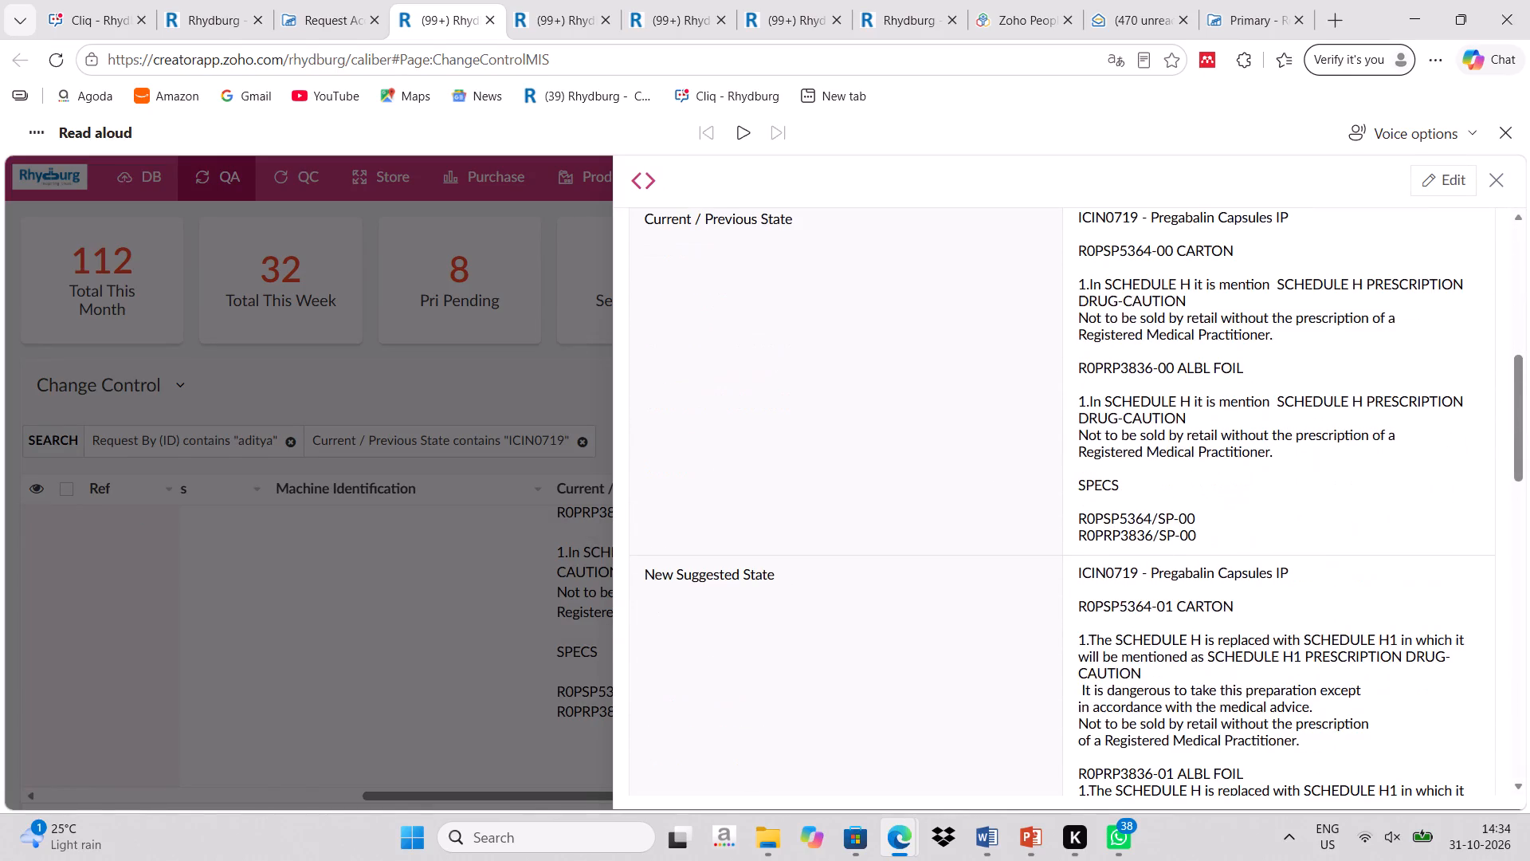
pyautogui.scroll(1, 1069, 233)
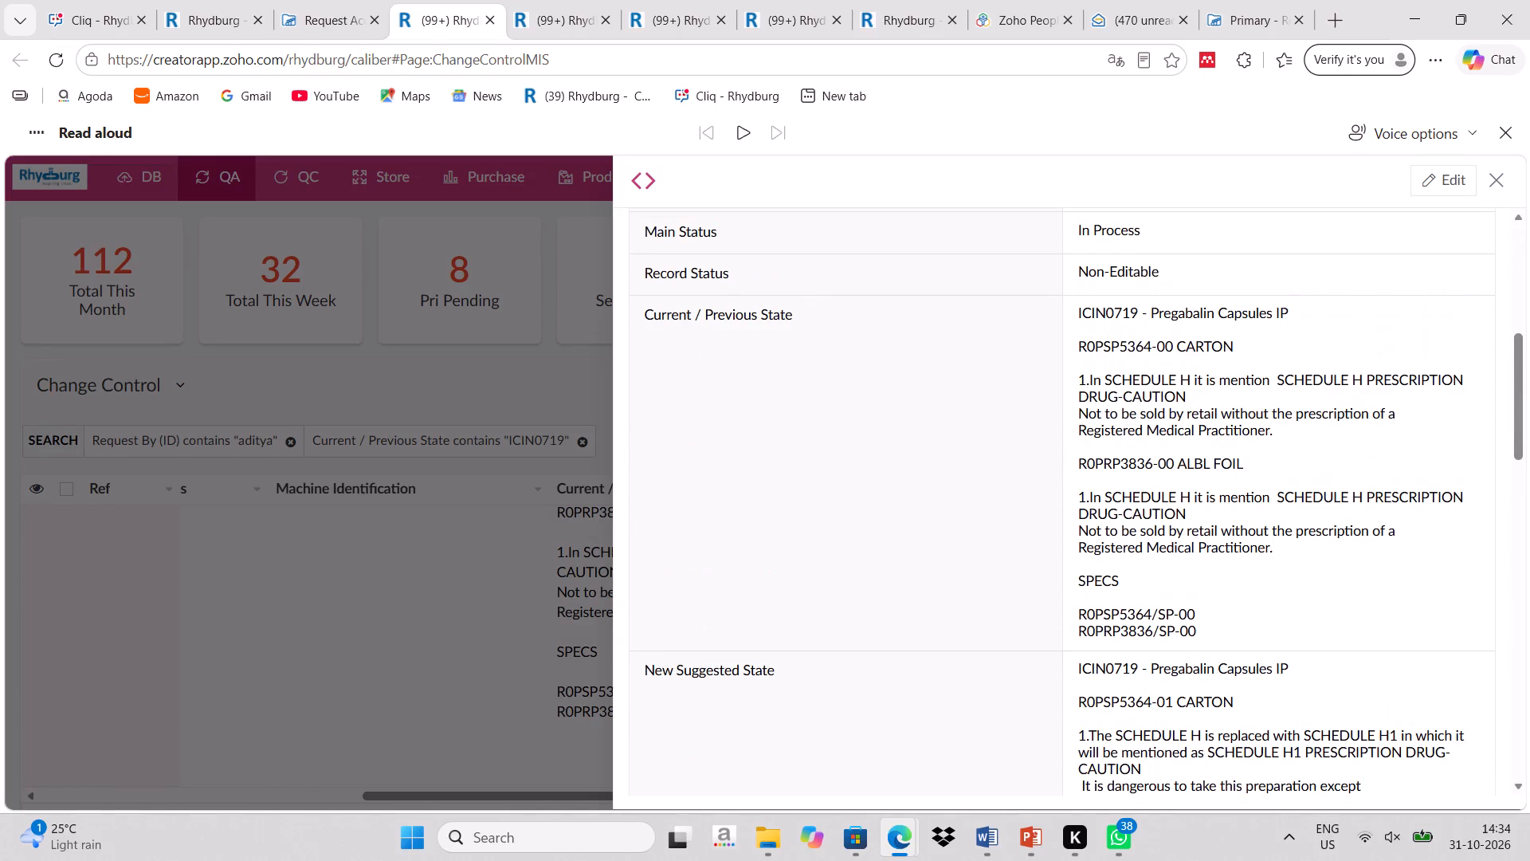
pyautogui.moveTo(1073, 306); pyautogui.dragTo(1202, 629)
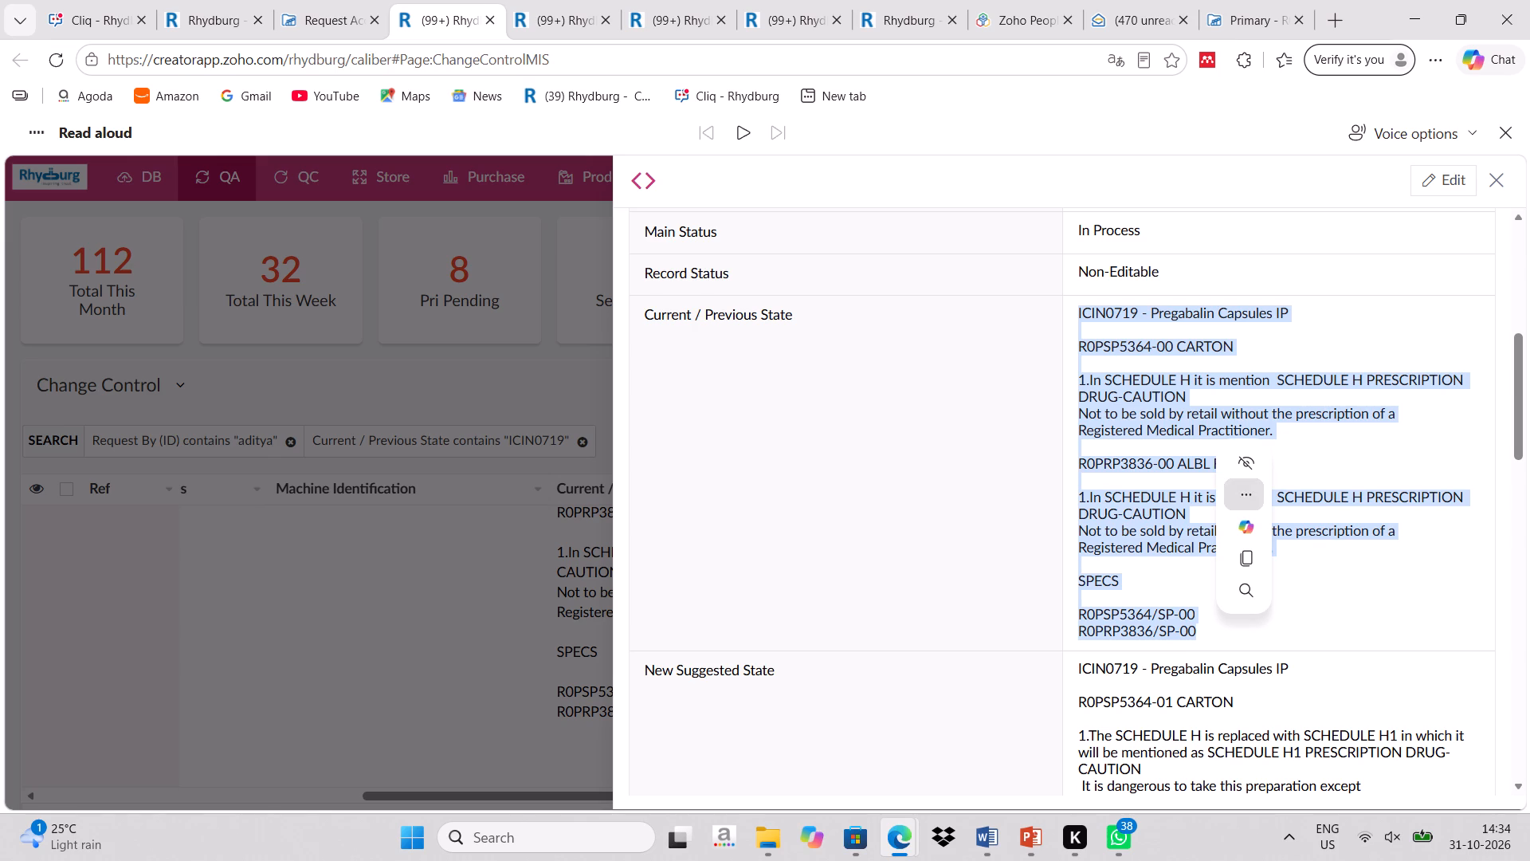
pyautogui.click(1247, 557)
# Switch to the ICIN0929 Word document and insert a table with 3 columns and 2 rows directly below the last table.
pyautogui.click(990, 840)
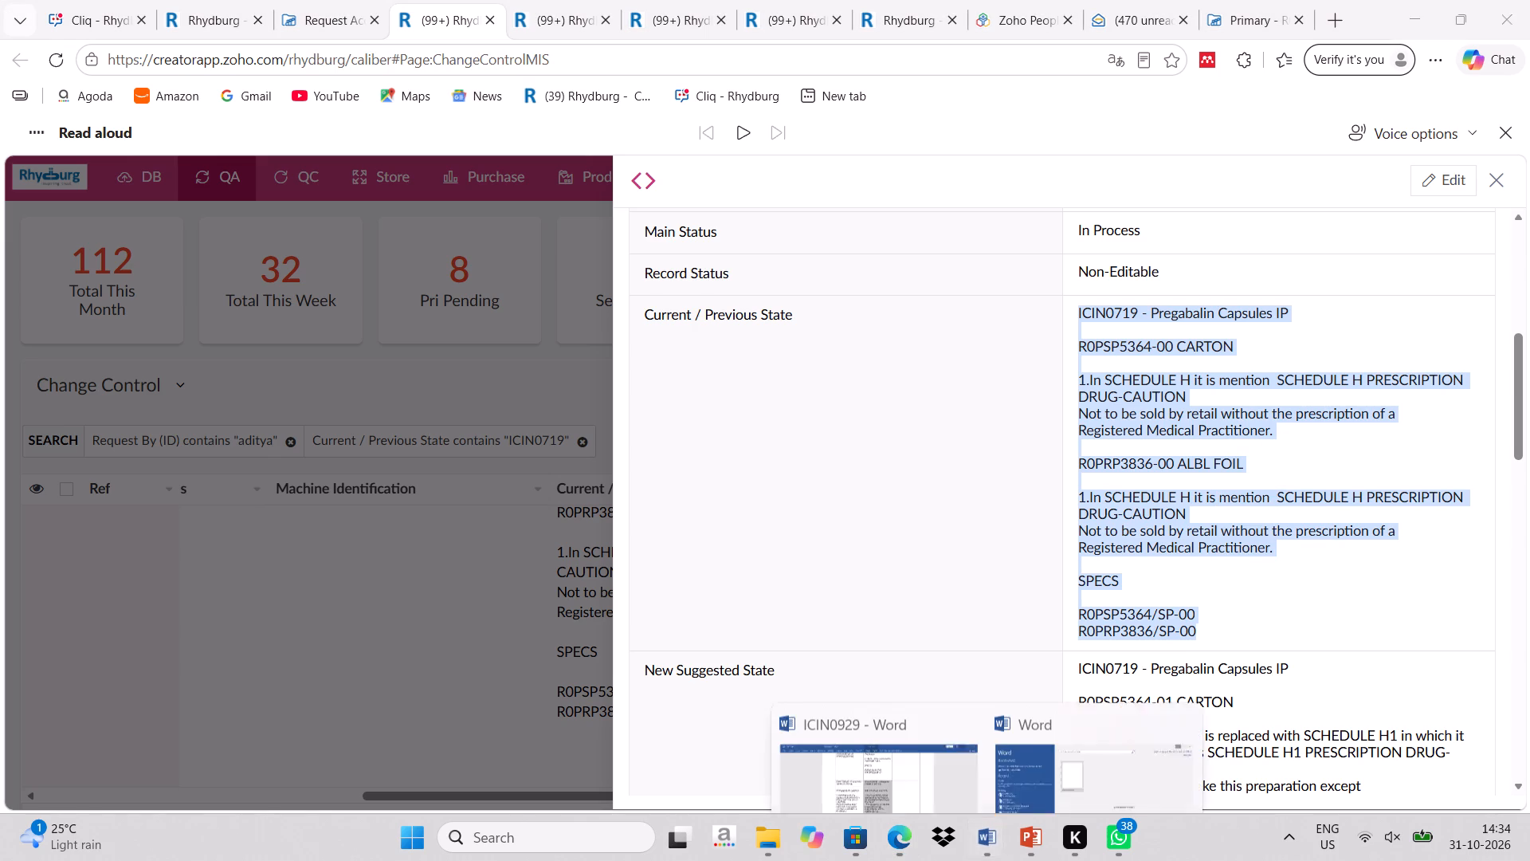
pyautogui.click(901, 768)
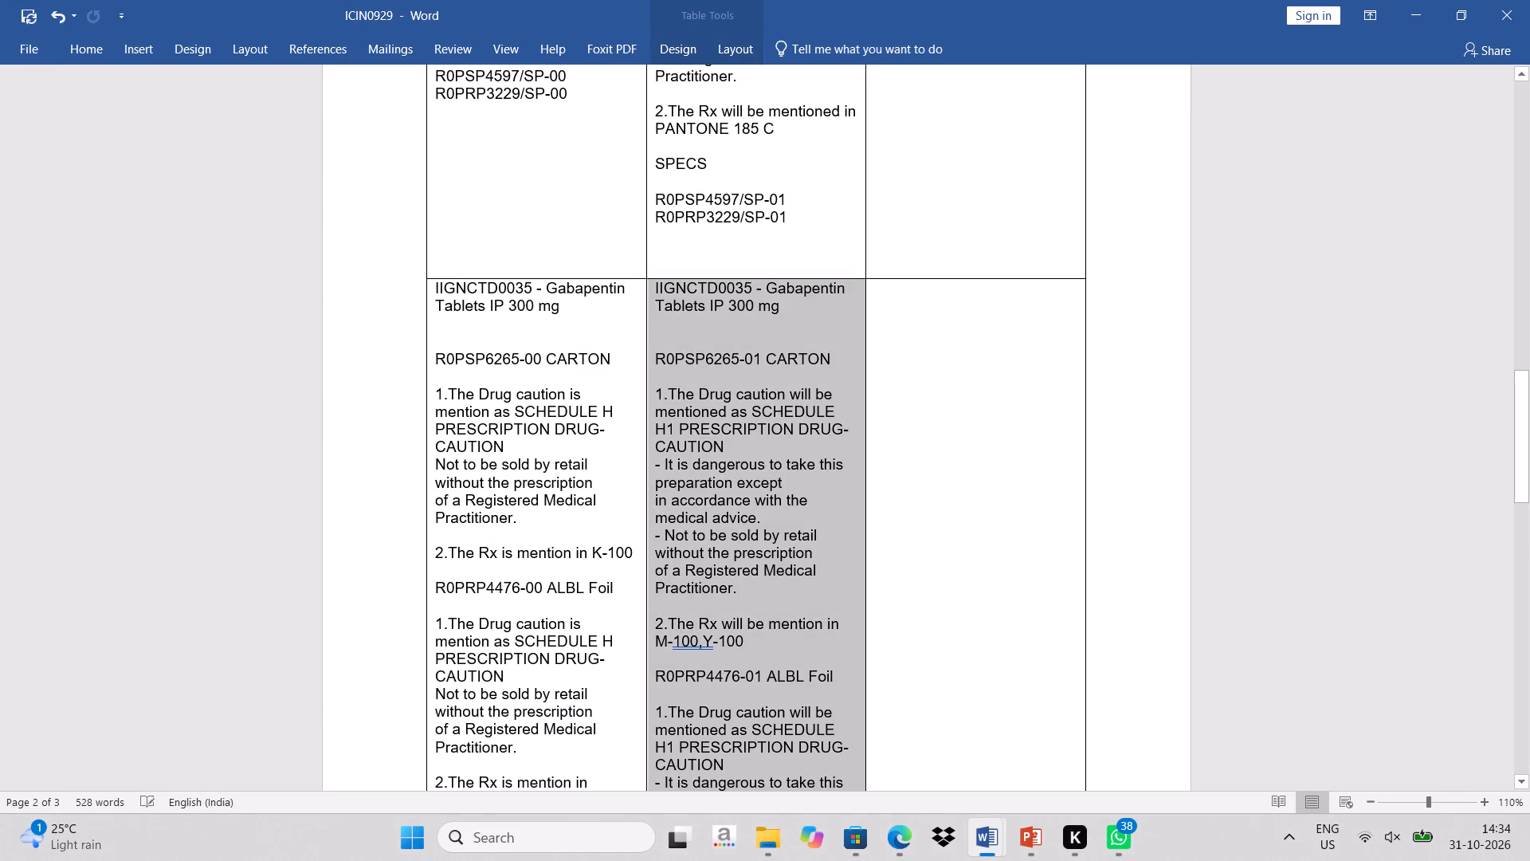
pyautogui.scroll(-8, 1175, 551)
pyautogui.scroll(-13, 671, 544)
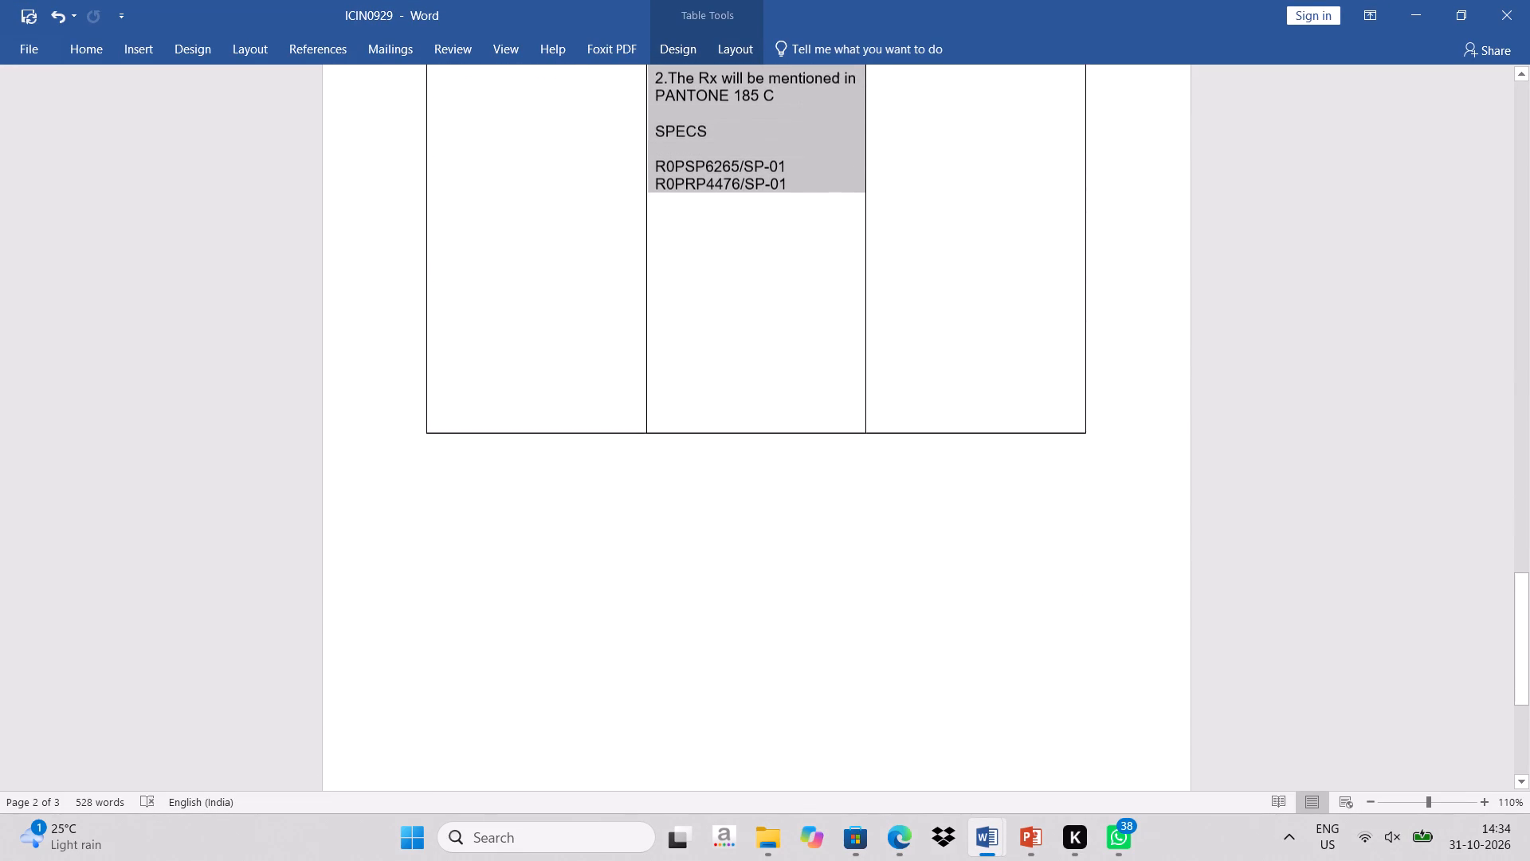
pyautogui.click(464, 438)
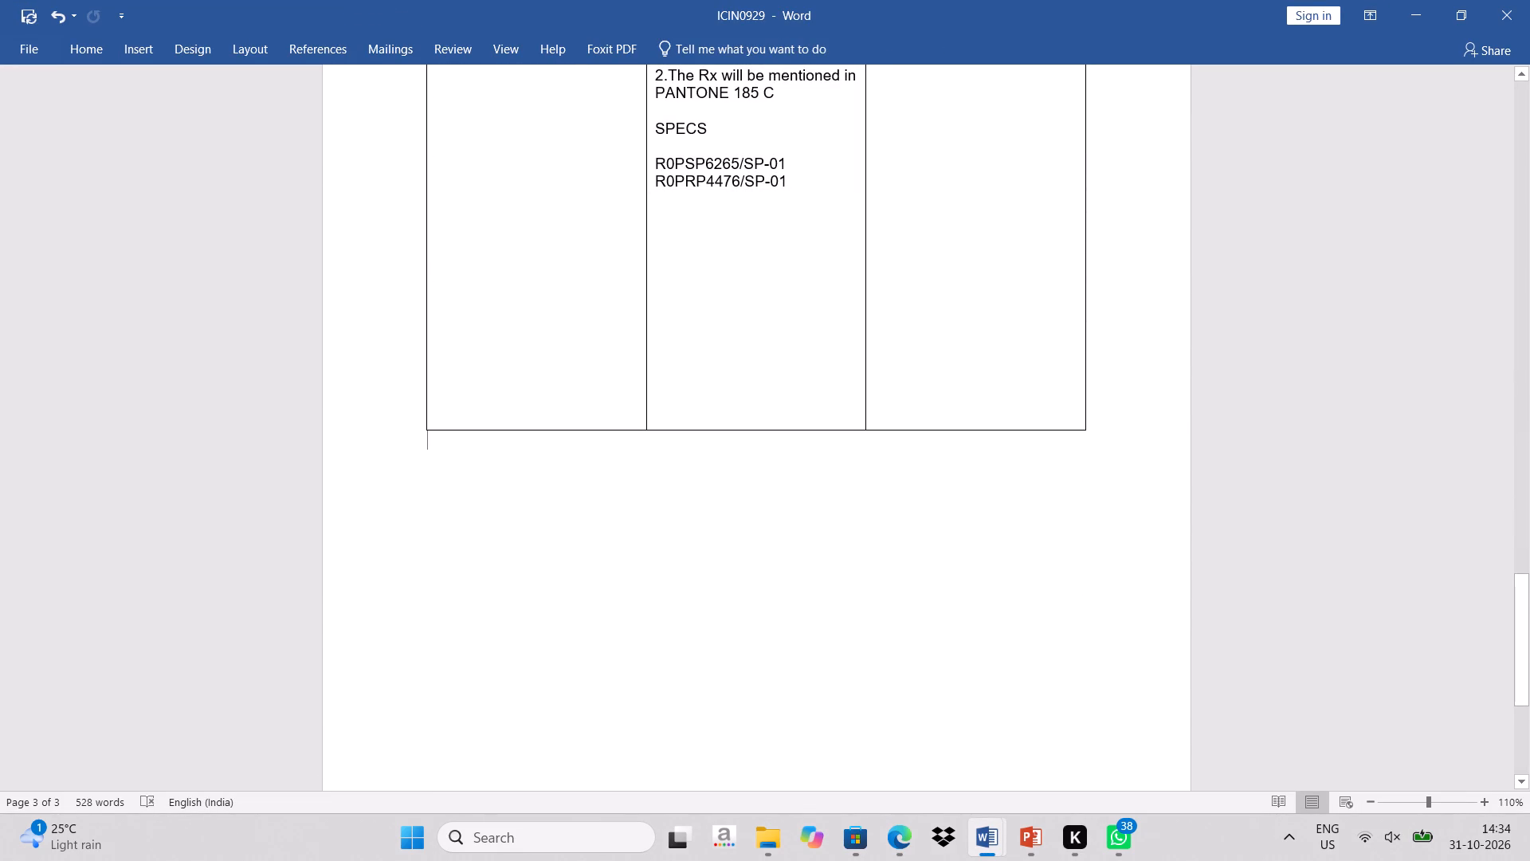
pyautogui.click(128, 46)
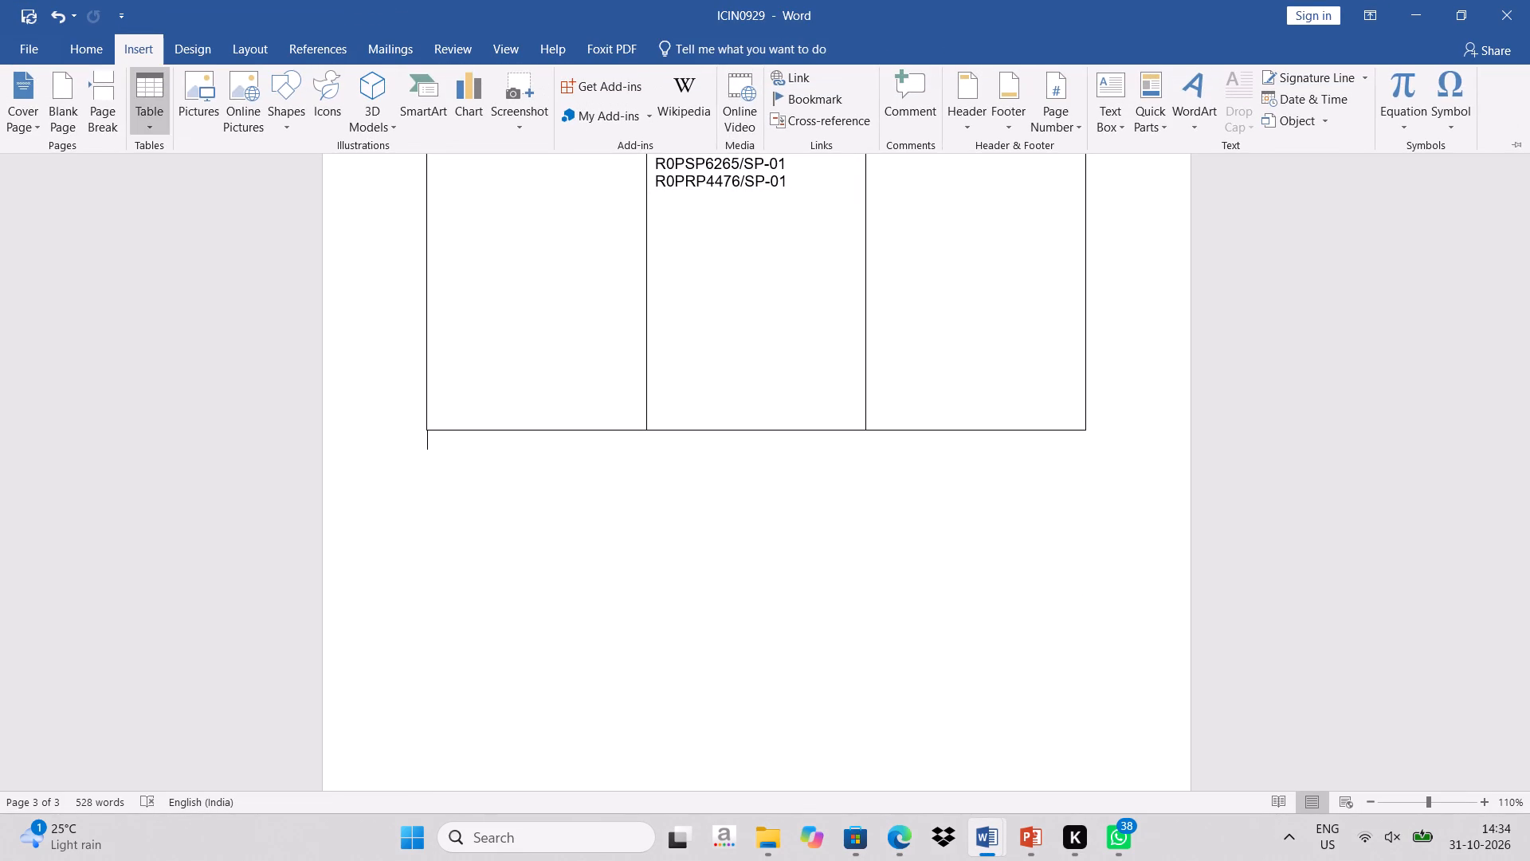
pyautogui.click(144, 124)
pyautogui.click(165, 325)
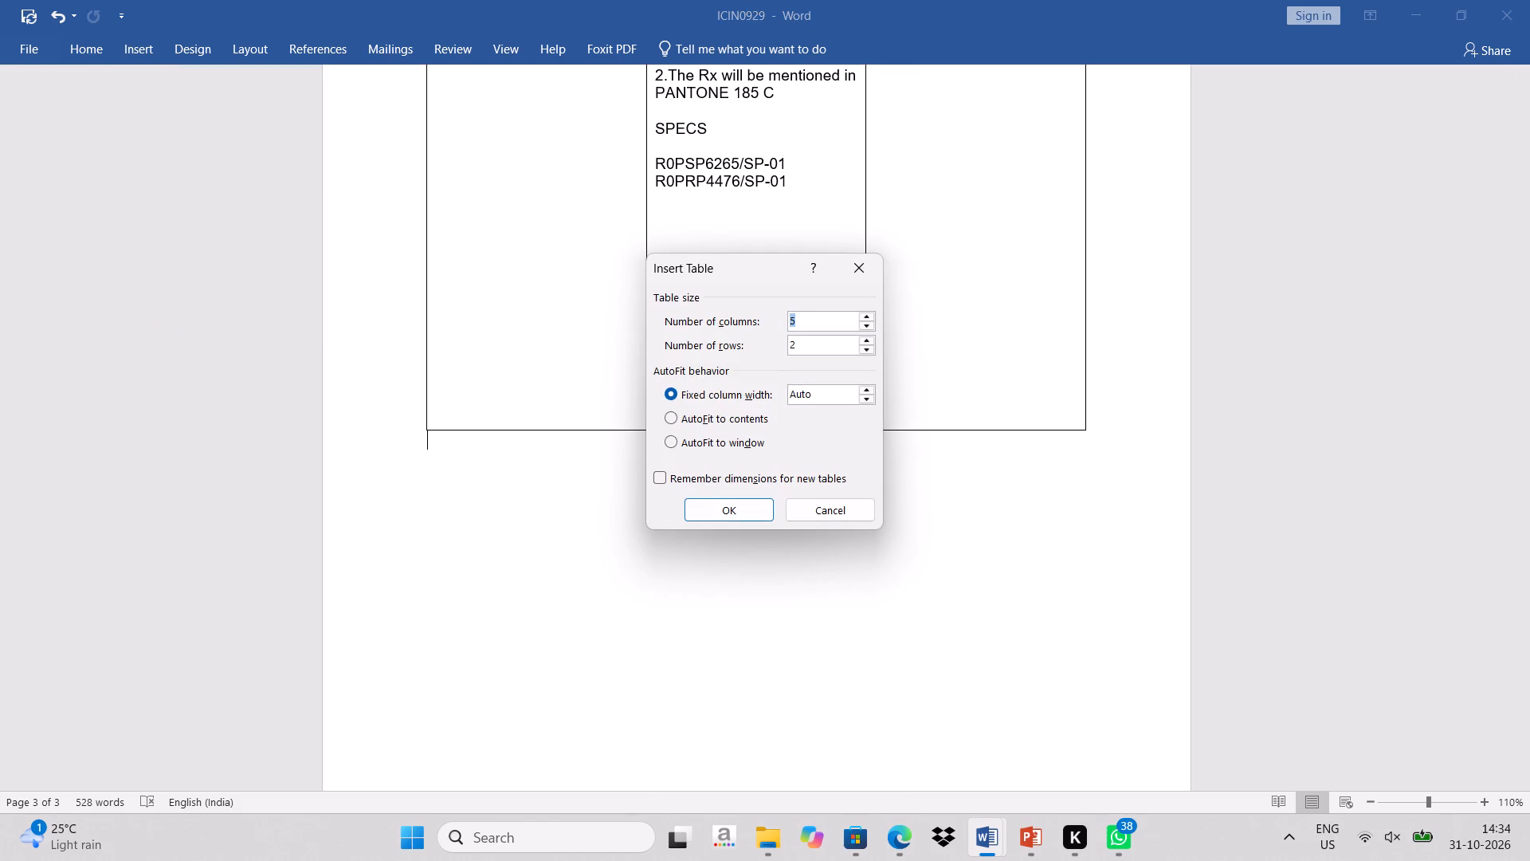
pyautogui.press('BackSpace')
pyautogui.press('3')
pyautogui.press('Return')
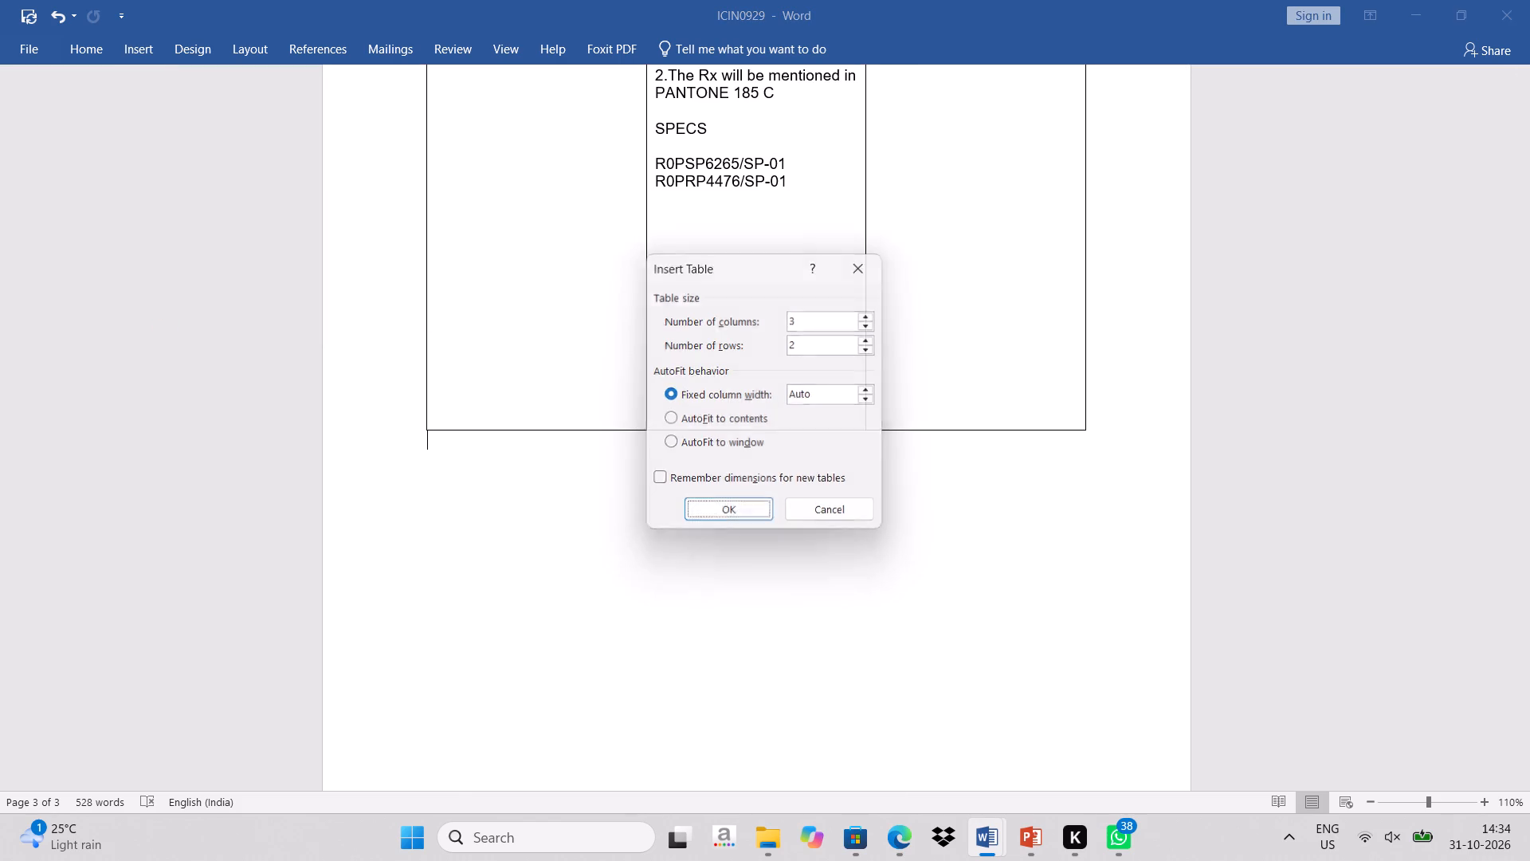
# Enter the headings CURRENT, NEW and SCIENTIFIC across the new table's first row.
pyautogui.write('CURRENT')
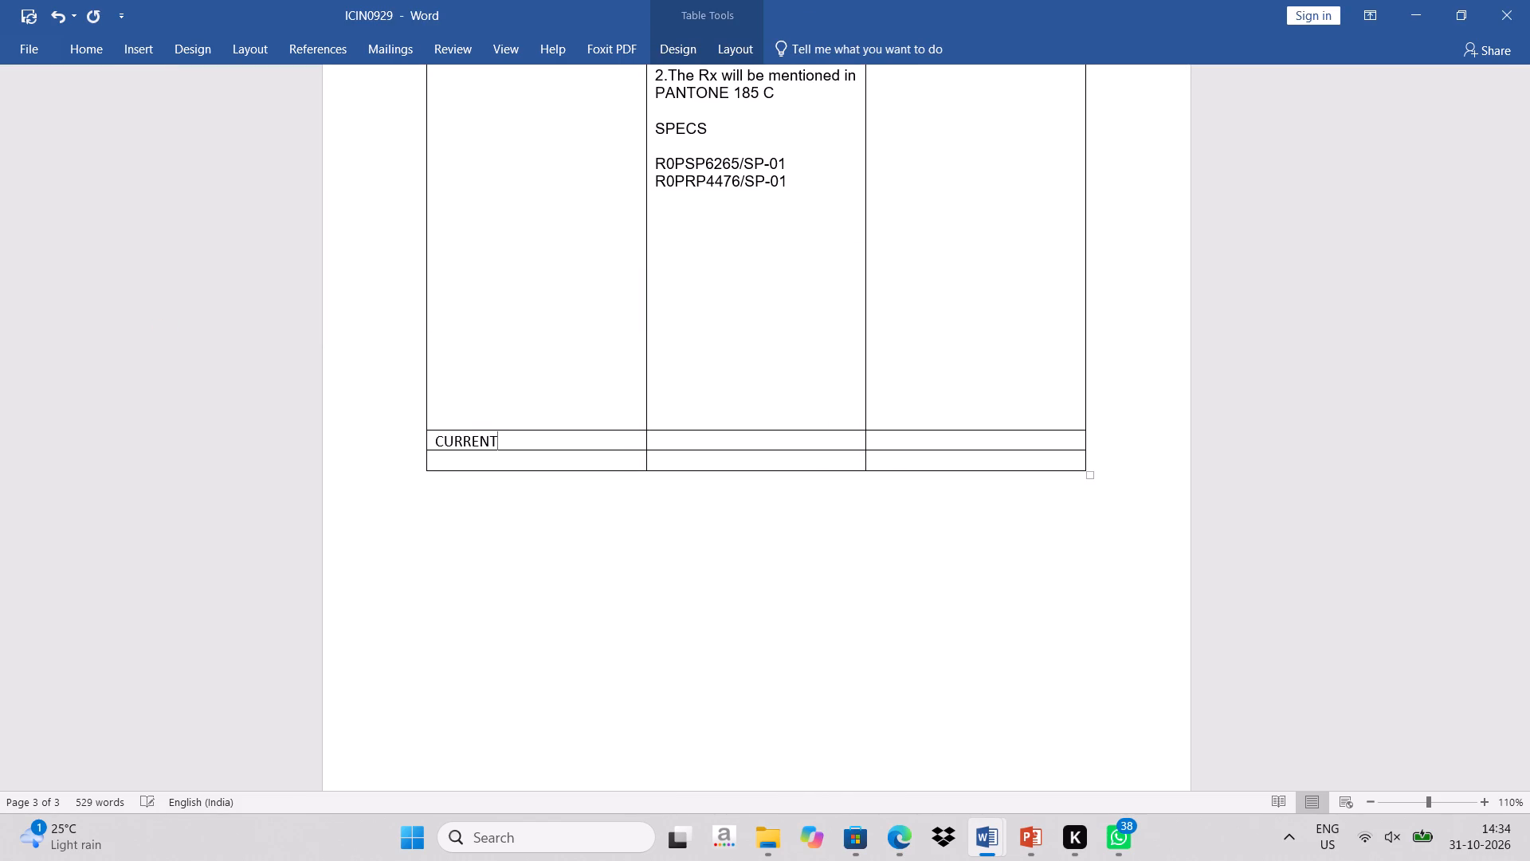
pyautogui.press('Right')
pyautogui.write('NEW')
pyautogui.press('Right')
pyautogui.write('SCIENTIFIC')
# Paste the copied Current / Previous State text into the cell beneath the CURRENT heading.
pyautogui.press('Down')
pyautogui.press('Left')
pyautogui.press('Left')
pyautogui.hotkey('ctrl', 'v')
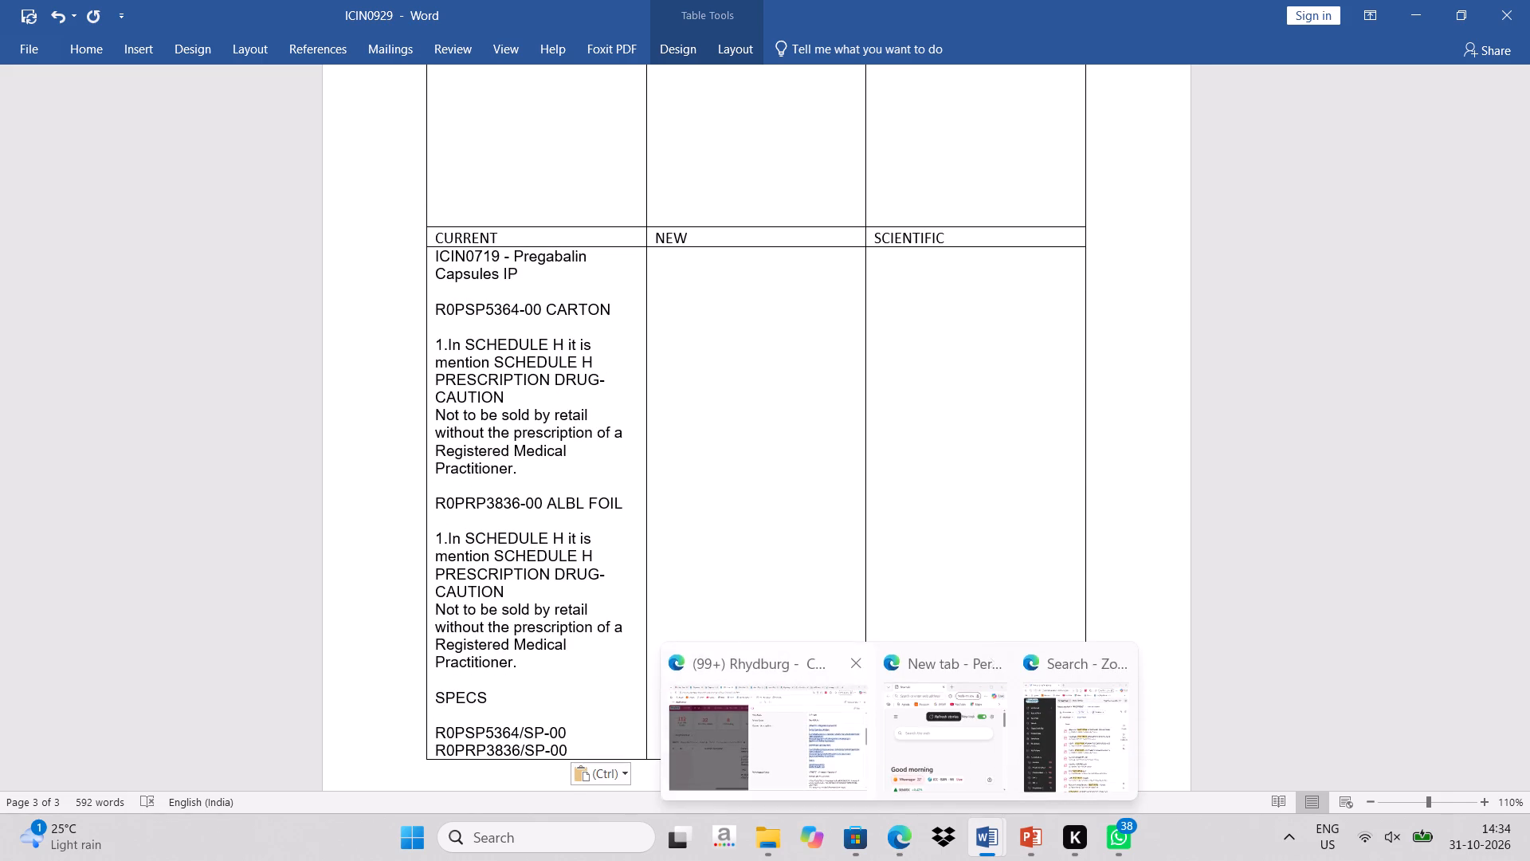
# Switch back to record CL10203 in Edge and copy its full New Suggested State text, from ICIN0719 through R0PRP3836/SP-01.
pyautogui.click(848, 752)
pyautogui.scroll(-6, 1117, 631)
pyautogui.scroll(2, 1072, 282)
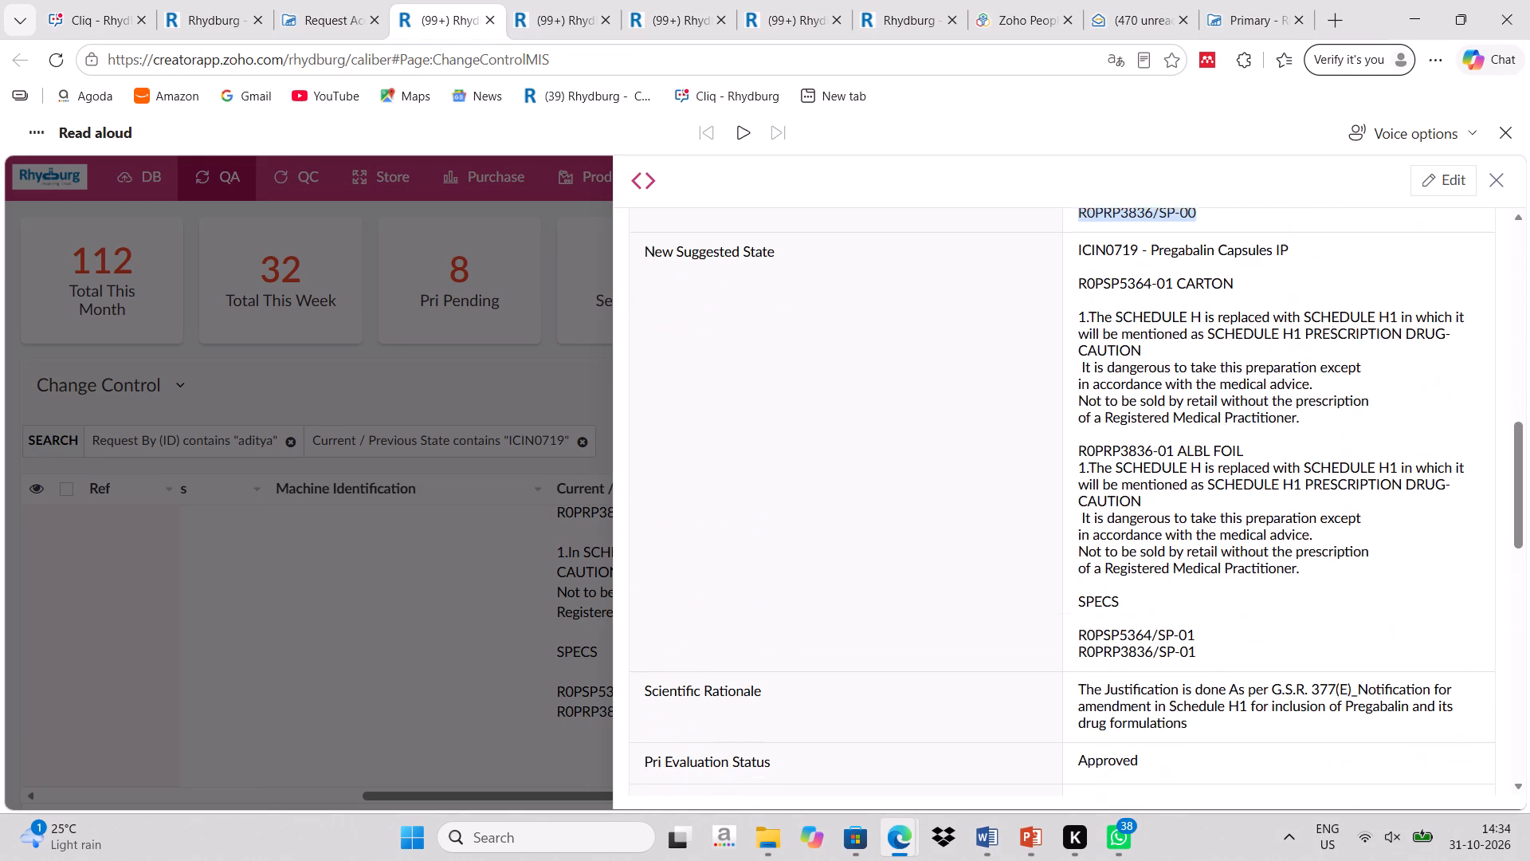
pyautogui.moveTo(1074, 268); pyautogui.dragTo(1255, 676)
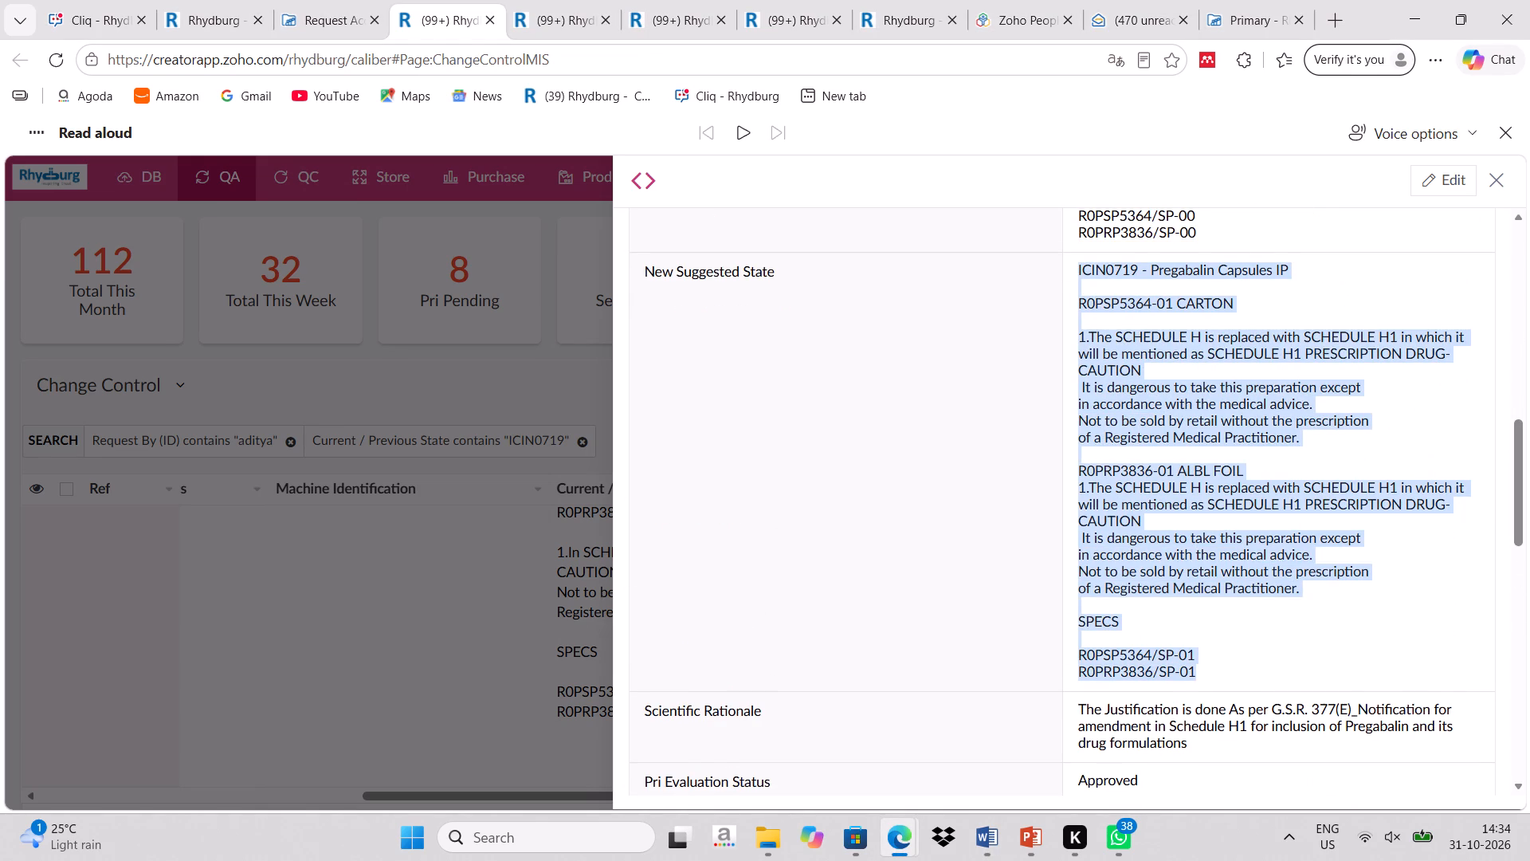
pyautogui.moveTo(1255, 676); pyautogui.dragTo(1253, 681)
pyautogui.click(1295, 601)
# Switch to the ICIN0929 Word document and paste the copied New Suggested State text into the cell beneath the NEW heading.
pyautogui.click(943, 773)
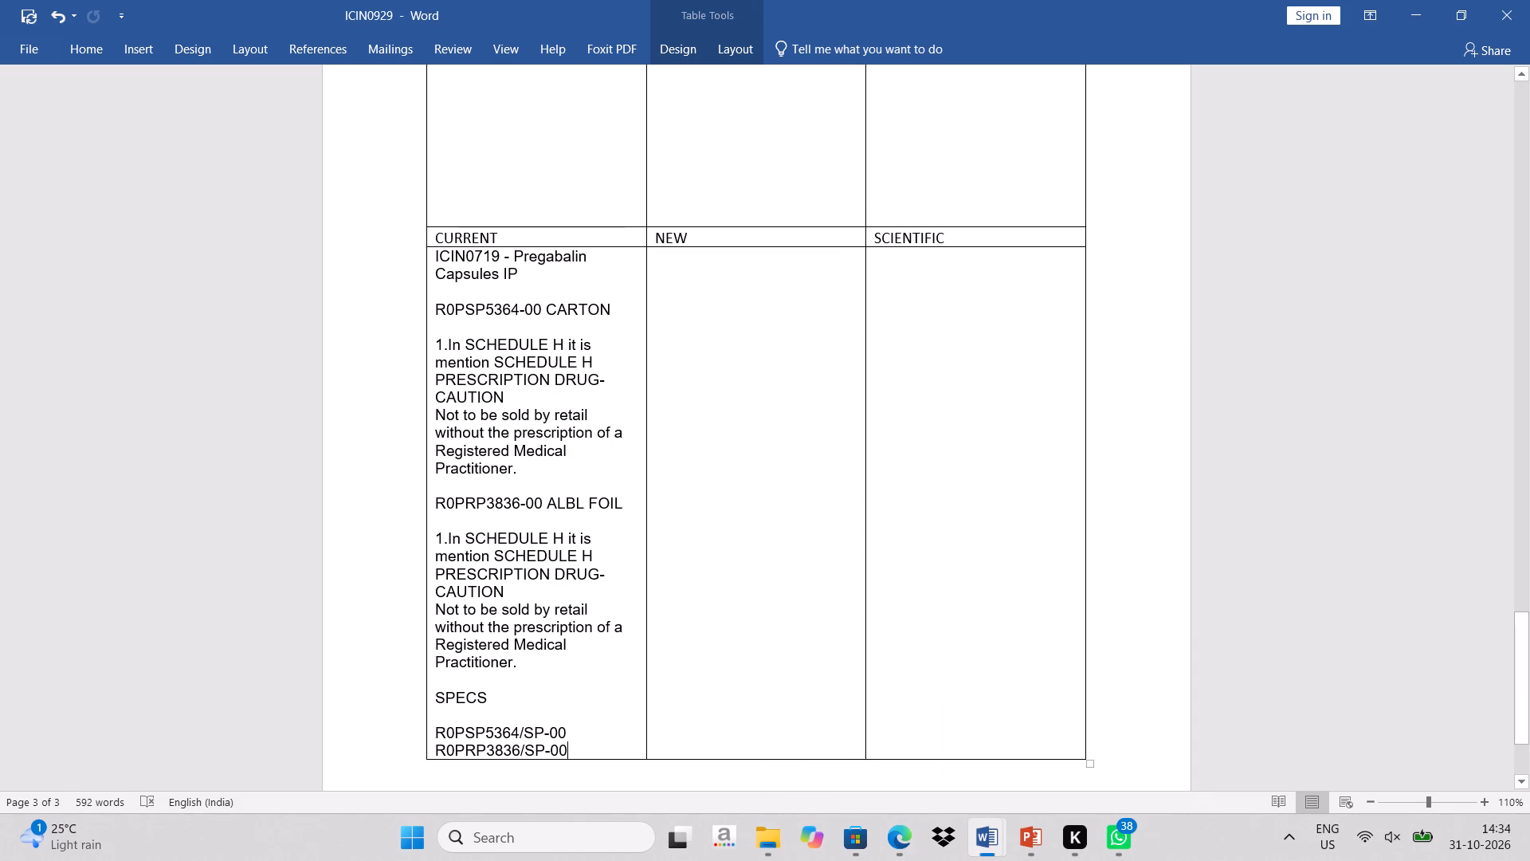
pyautogui.click(690, 292)
pyautogui.hotkey('ctrl', 'v')
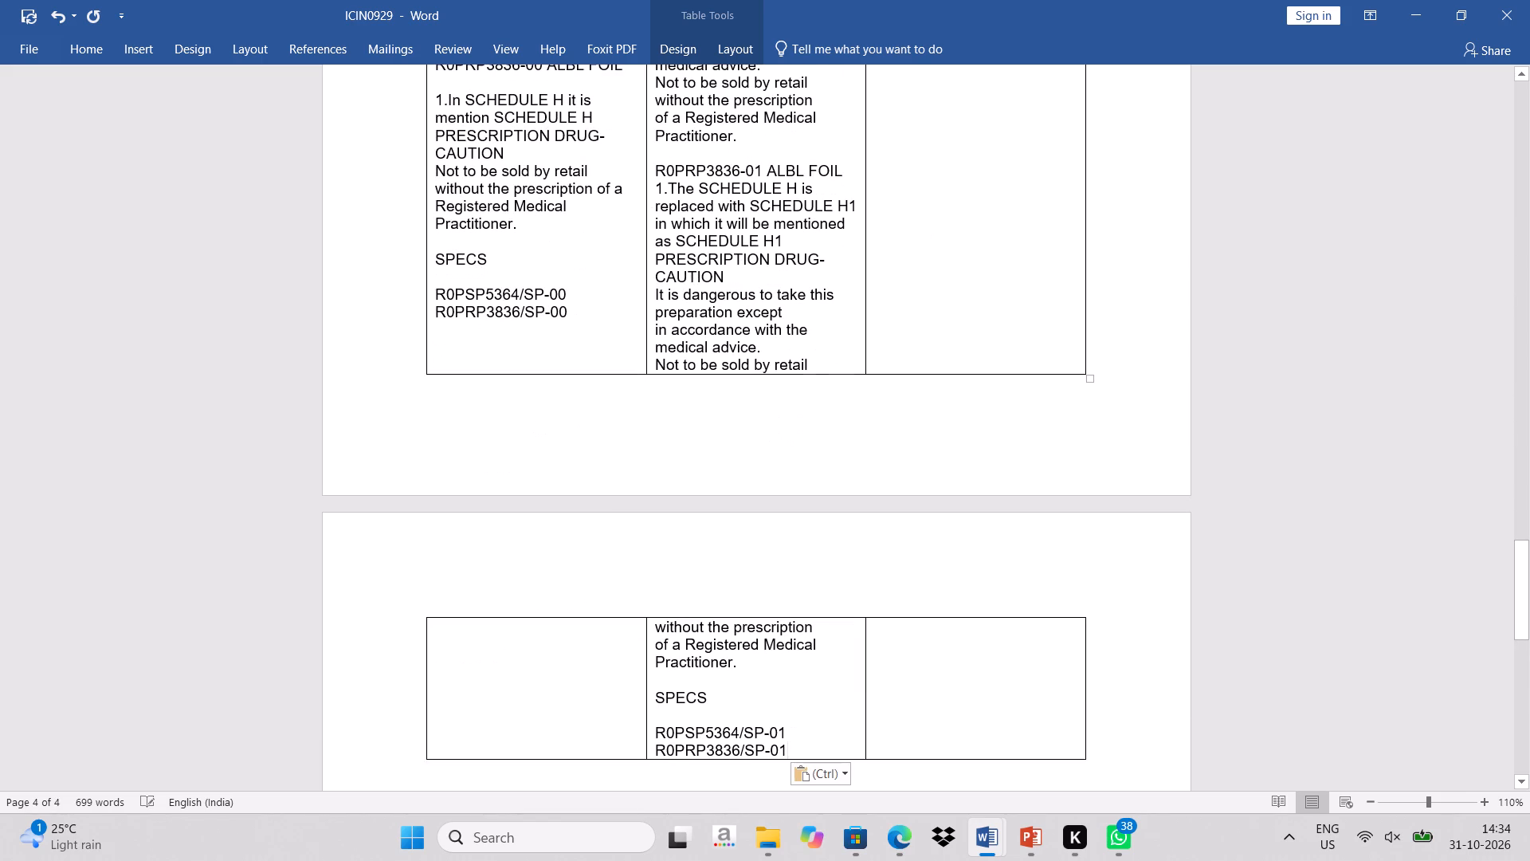
# Switch back to record CL10203 in Edge and copy the product code ICIN0719 from its Current / Previous State field.
pyautogui.click(1410, 5)
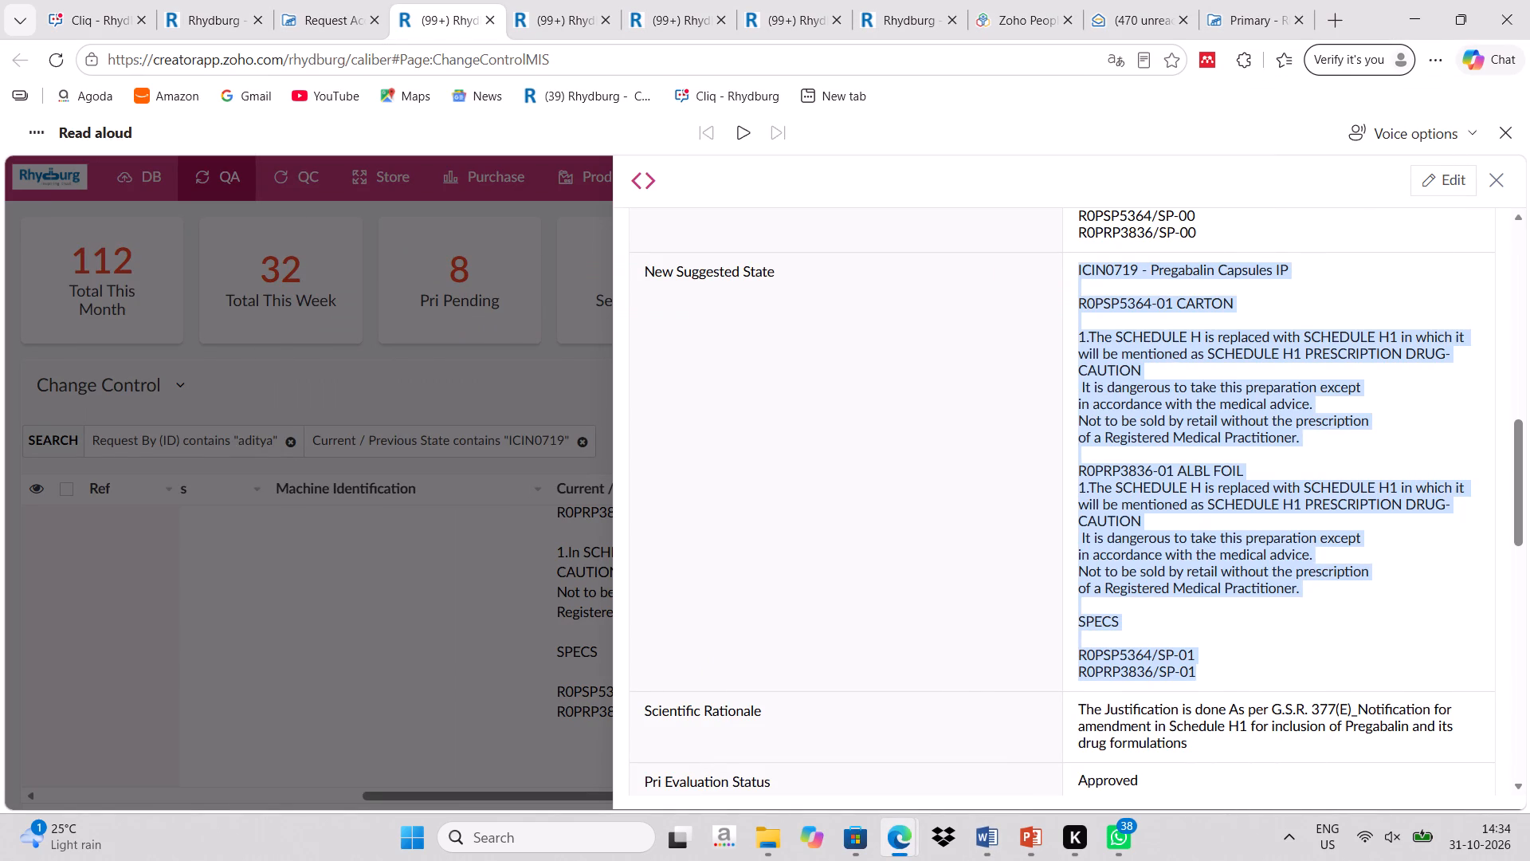
pyautogui.scroll(6, 1122, 517)
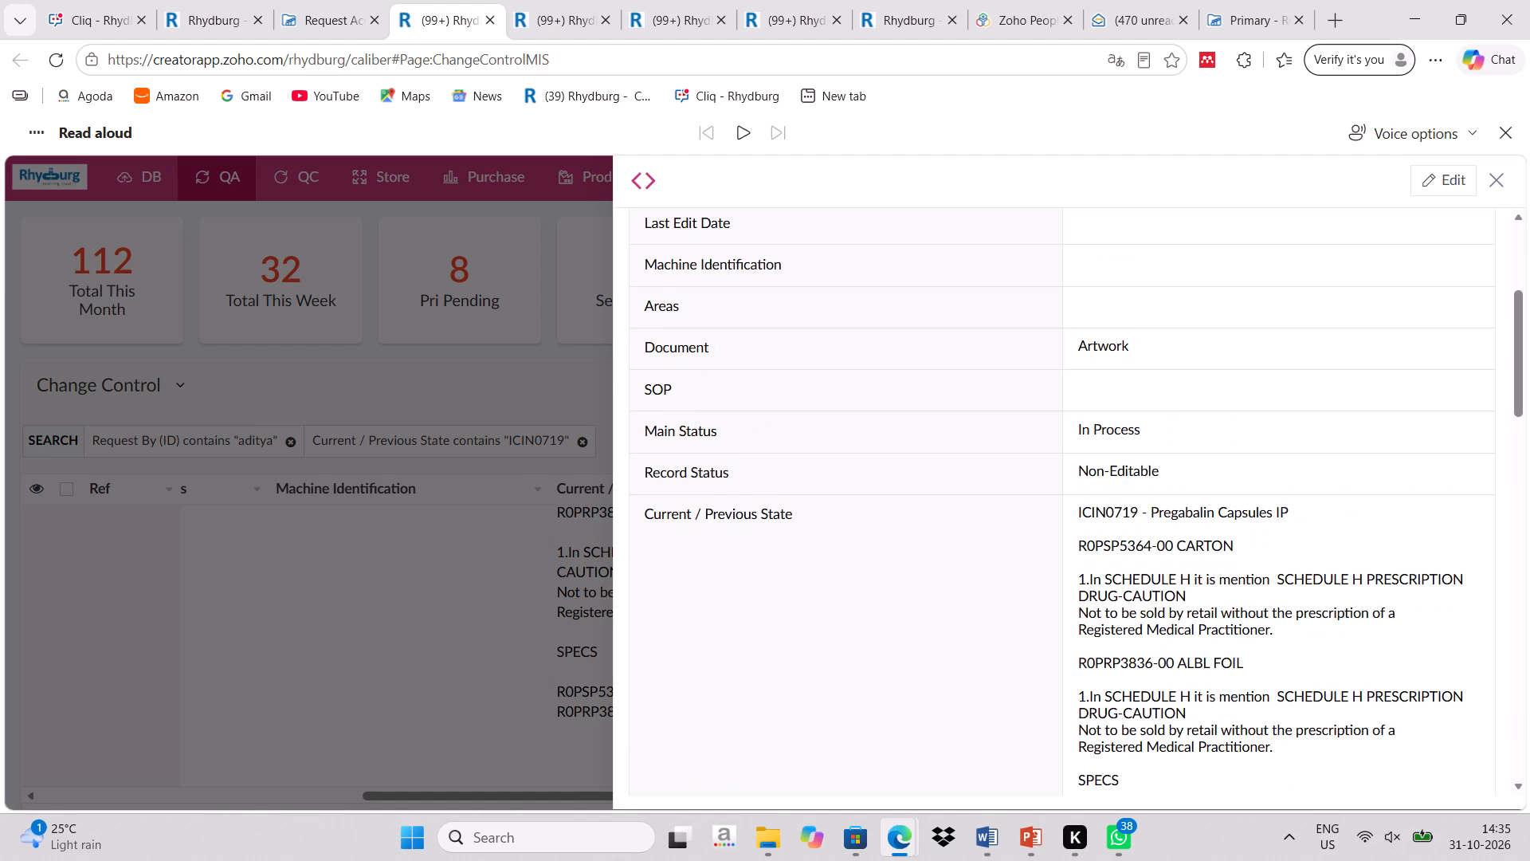
pyautogui.moveTo(1073, 512); pyautogui.dragTo(1103, 511)
pyautogui.moveTo(1103, 511); pyautogui.dragTo(1136, 517)
pyautogui.click(1178, 447)
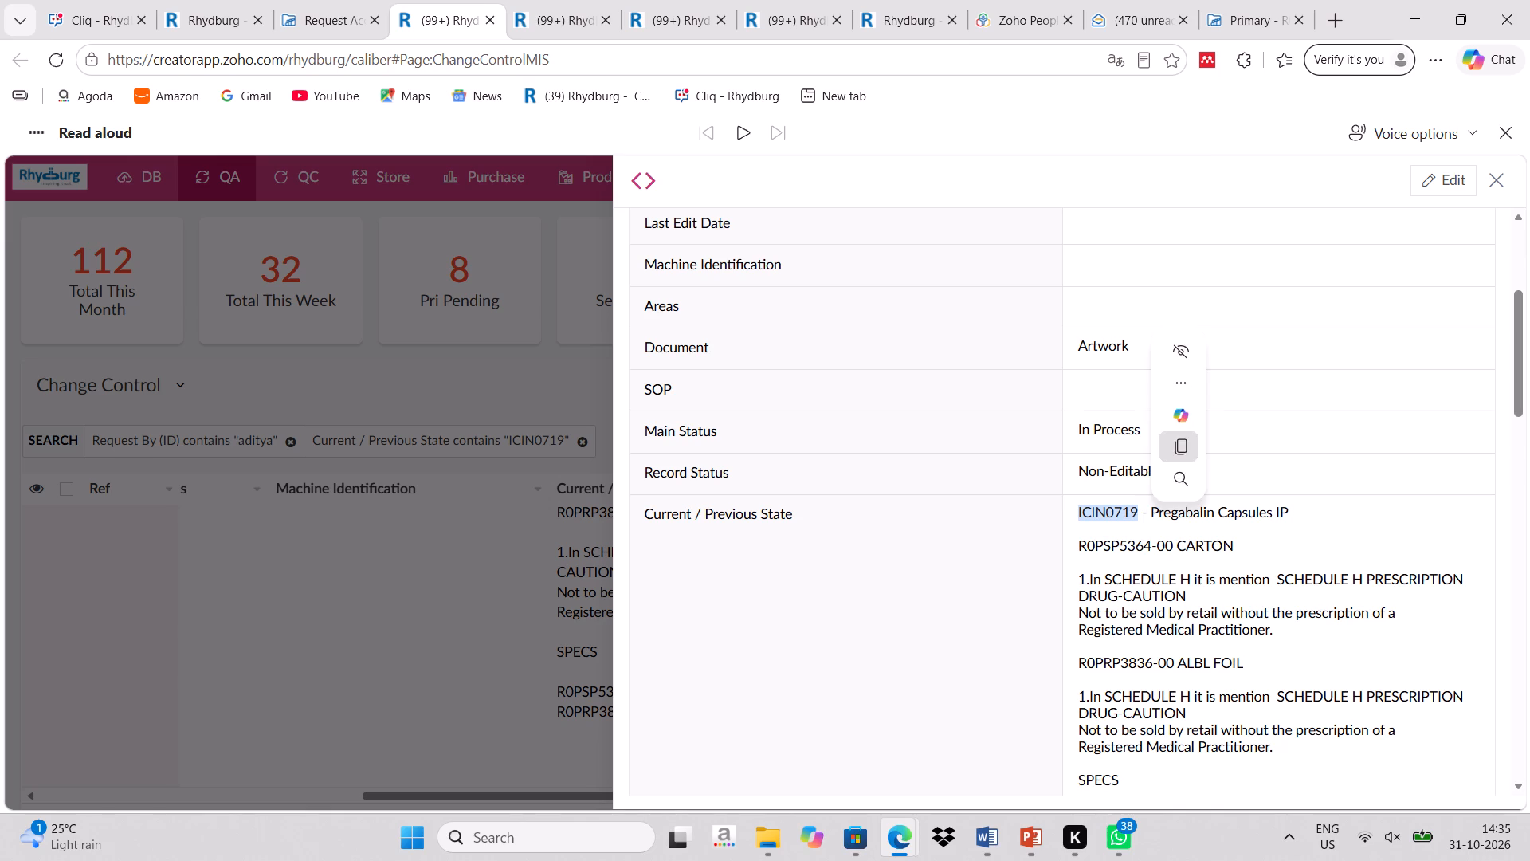
# In the Artwork Review Report for ICIN0719, open approved artwork record A2644 and its linked PDF artwork.
pyautogui.click(914, 21)
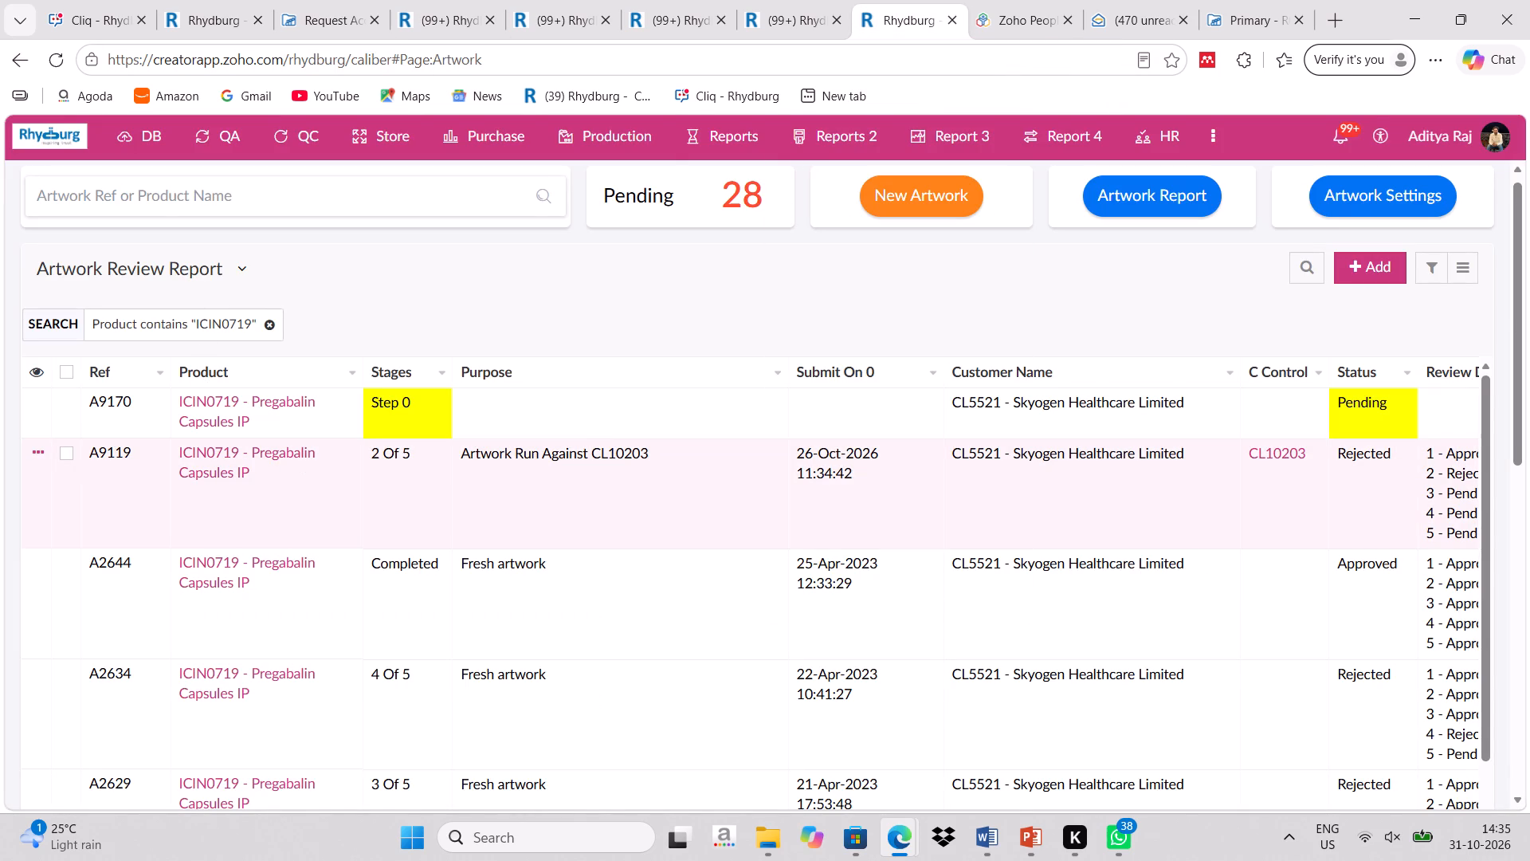
pyautogui.click(450, 560)
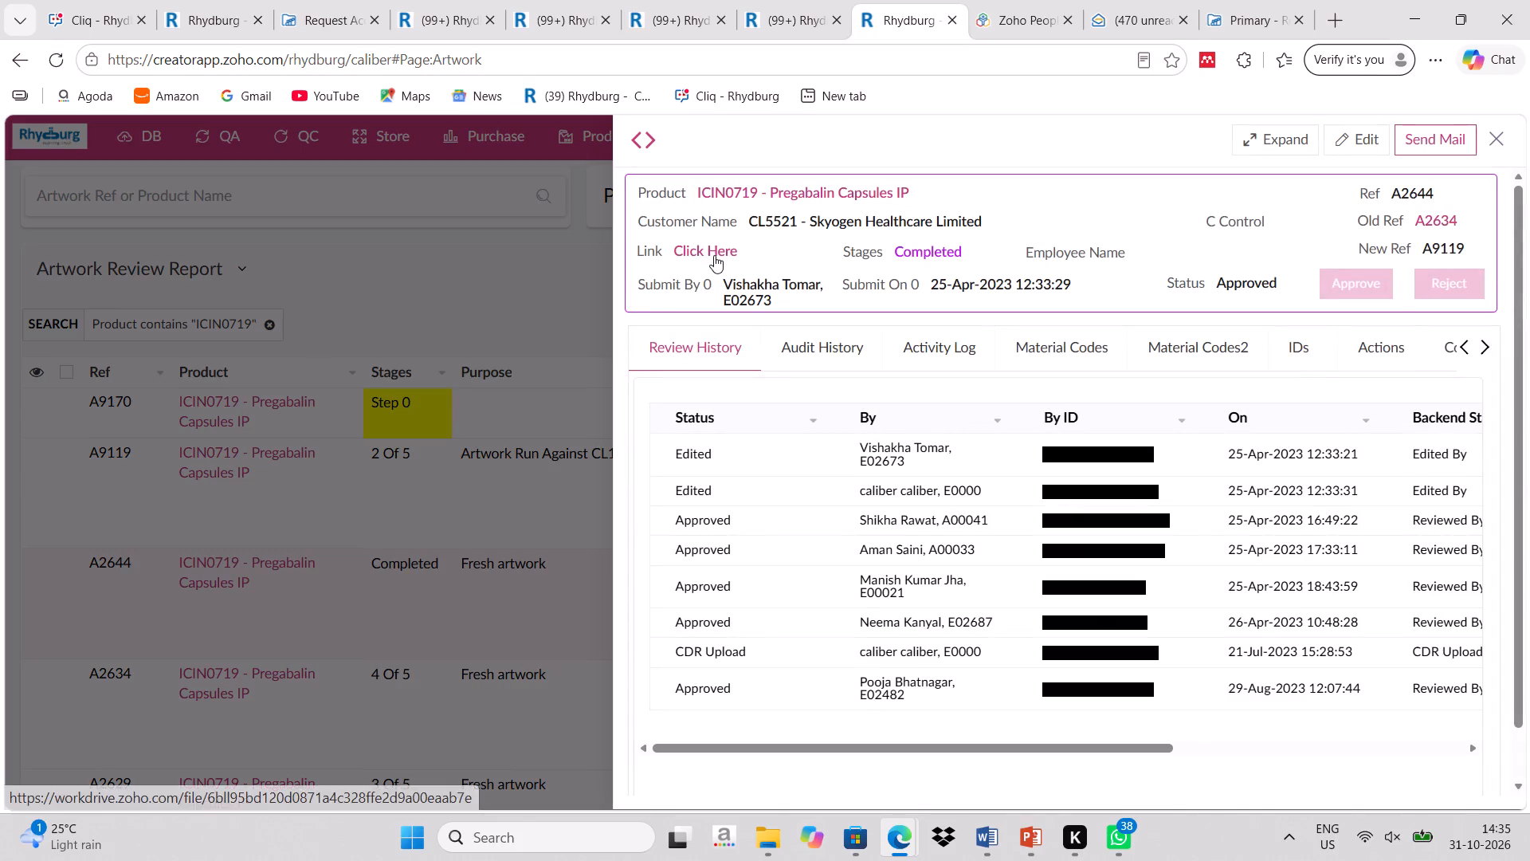
pyautogui.click(714, 255)
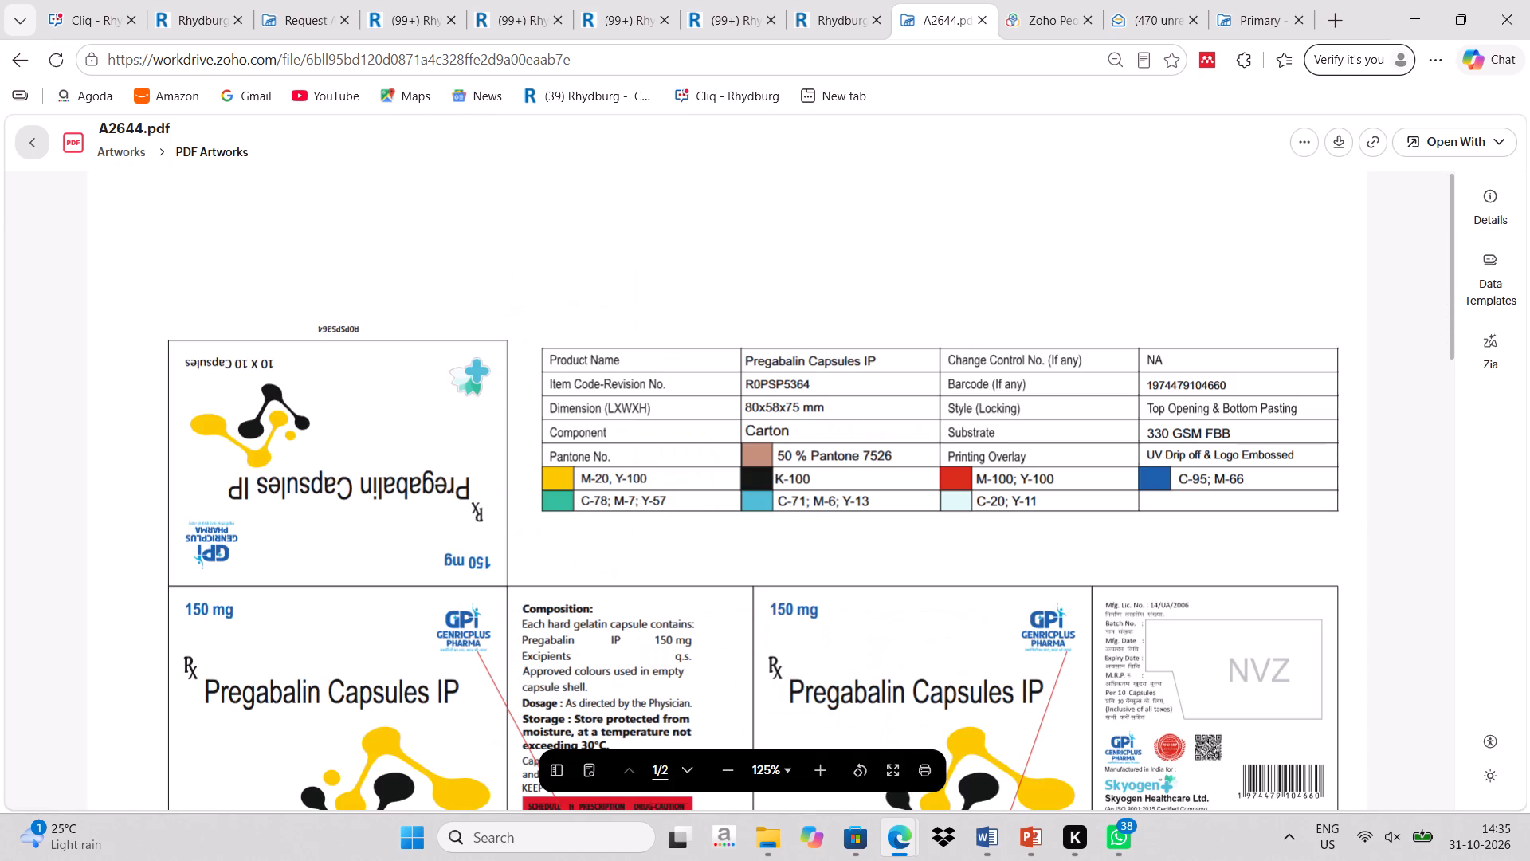
# Copy the carton dimension 80x58x75 mm from the specification table of the A2644 artwork PDF.
pyautogui.moveTo(746, 405); pyautogui.dragTo(761, 405)
pyautogui.moveTo(761, 405); pyautogui.dragTo(760, 406)
pyautogui.moveTo(743, 403); pyautogui.dragTo(766, 411)
pyautogui.moveTo(766, 411); pyautogui.dragTo(829, 412)
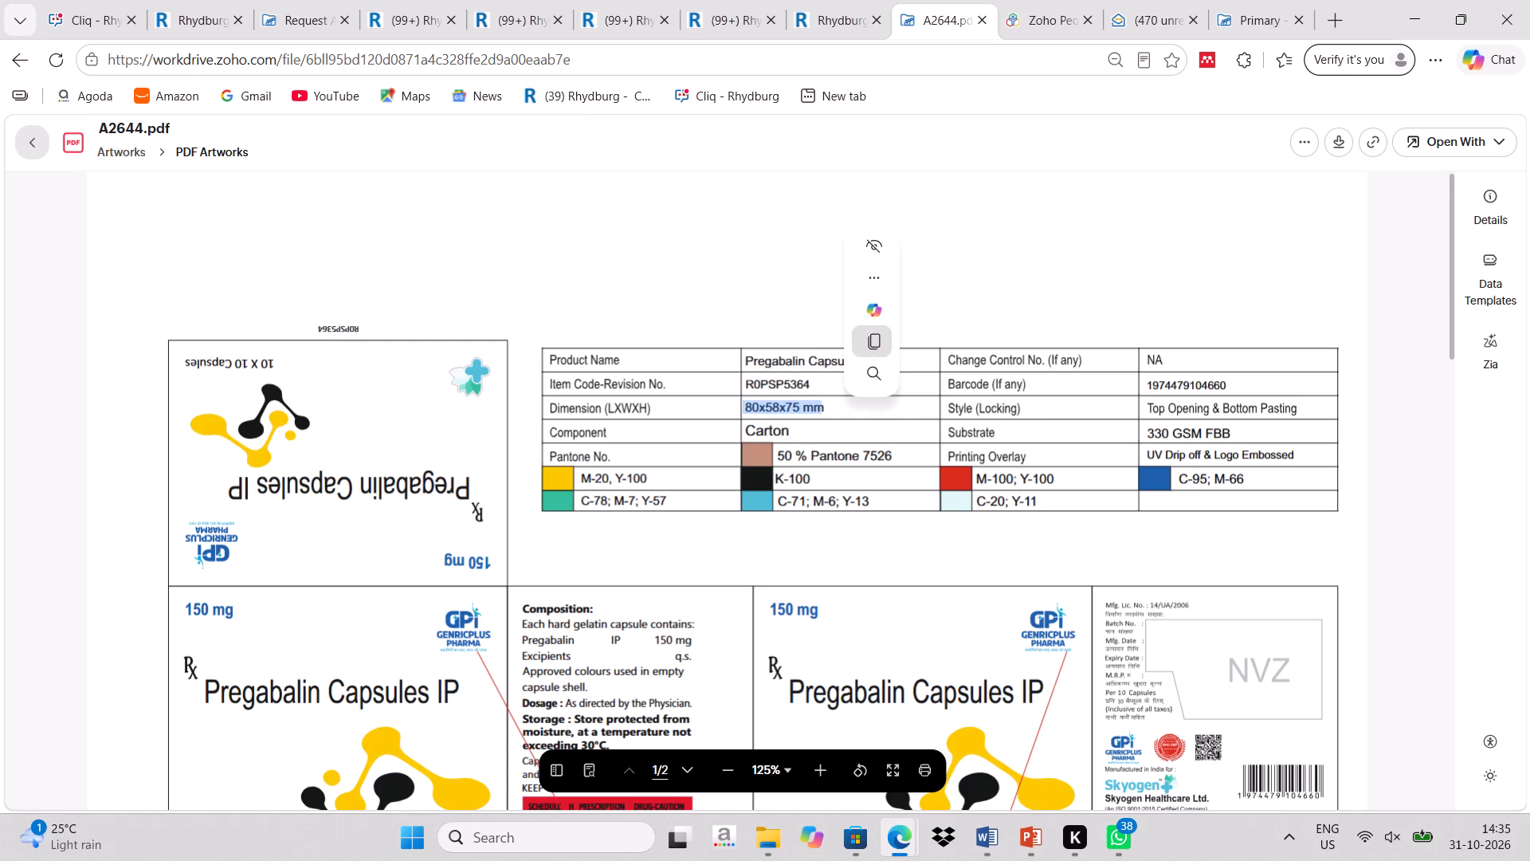
pyautogui.click(868, 340)
# Reduce the Edge and ICIN0929 Word windows and place the Word document beside the A2644 artwork PDF.
pyautogui.click(1454, 22)
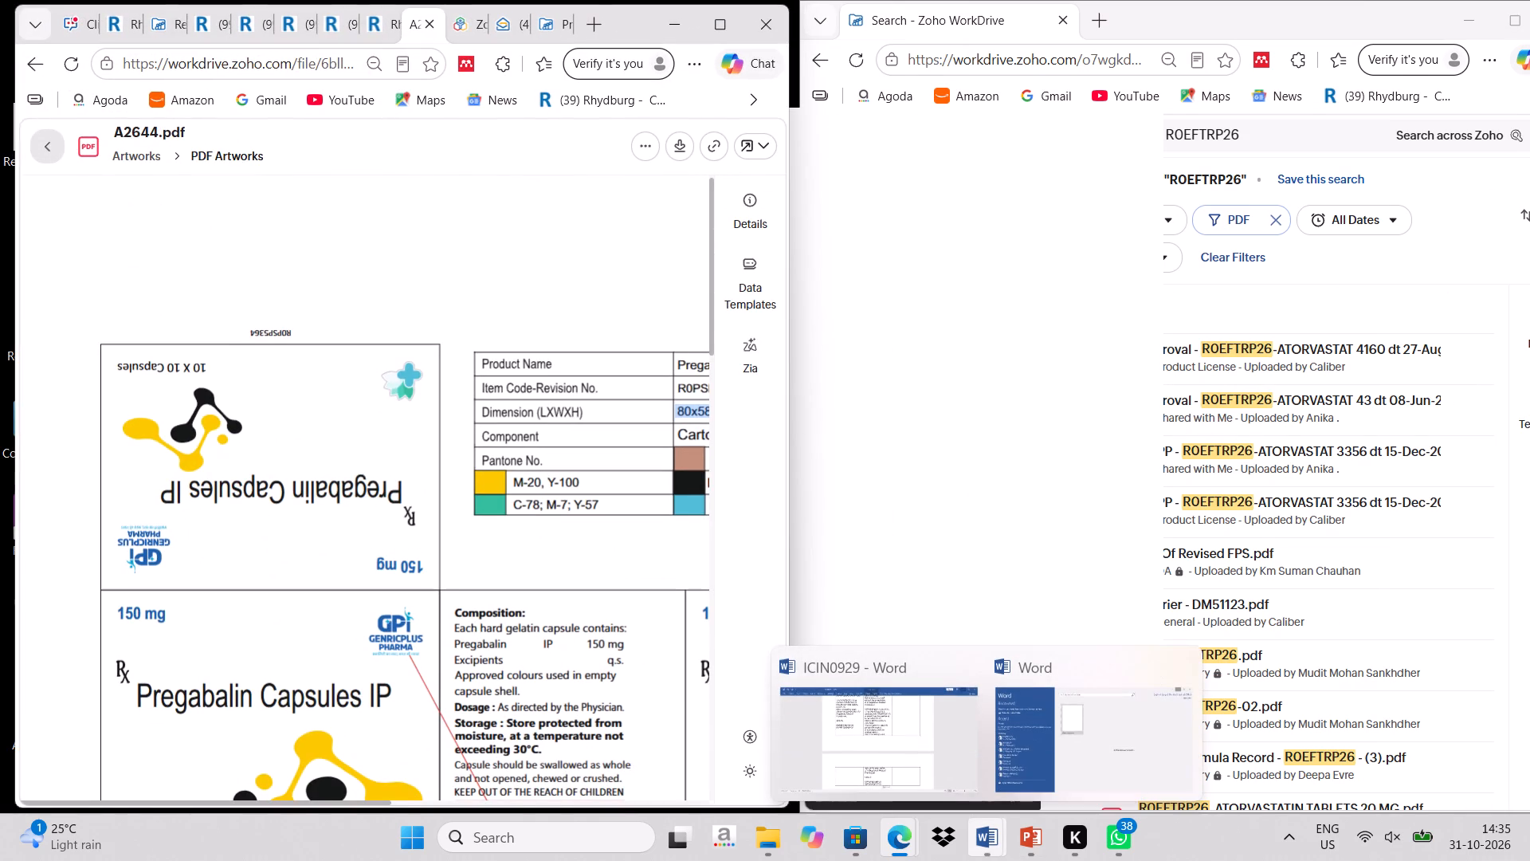
pyautogui.click(947, 755)
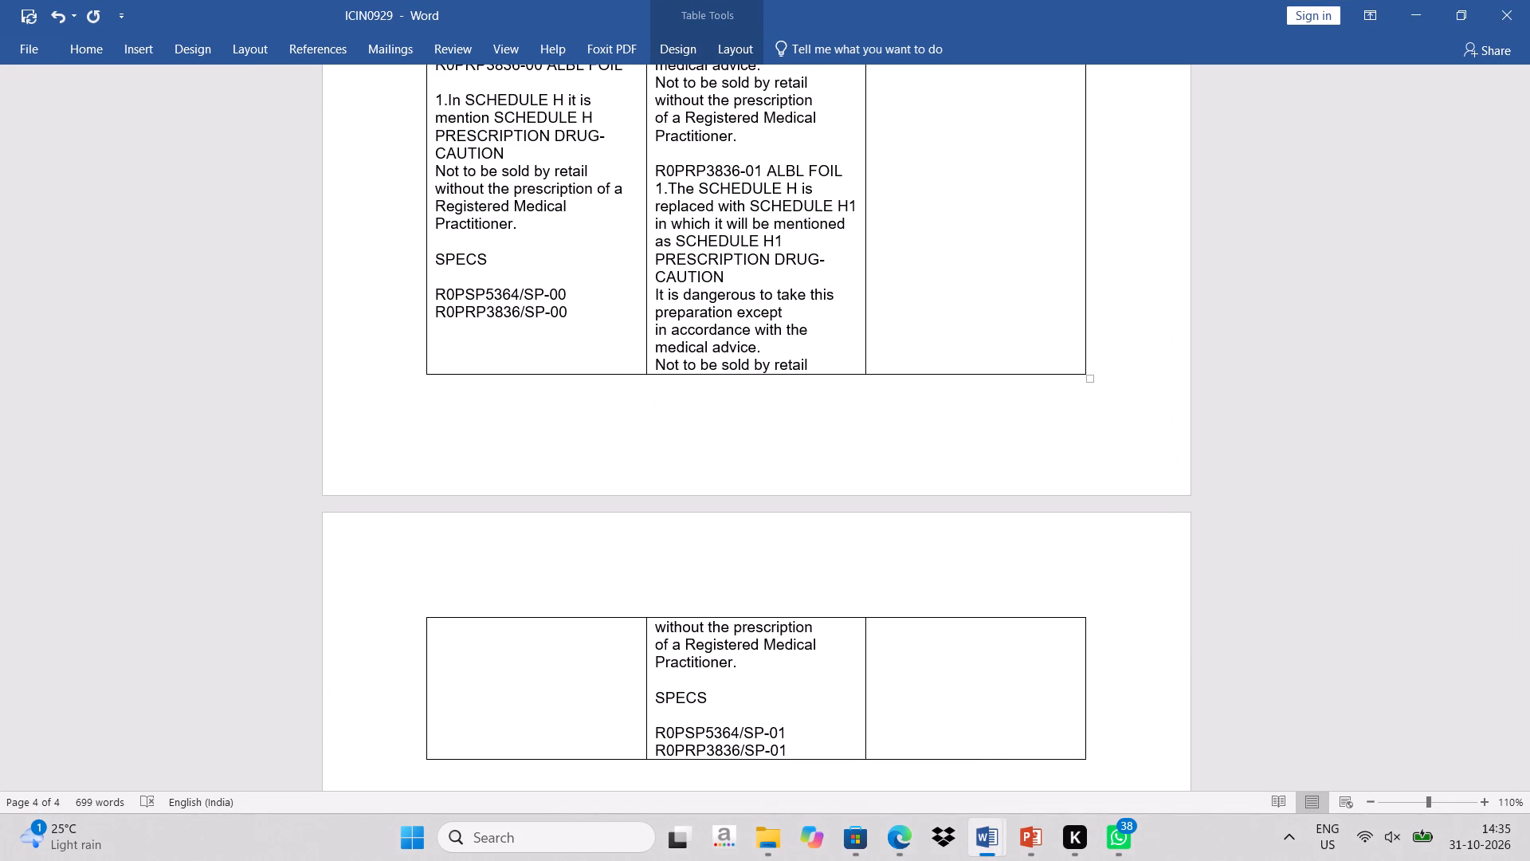
pyautogui.click(1475, 13)
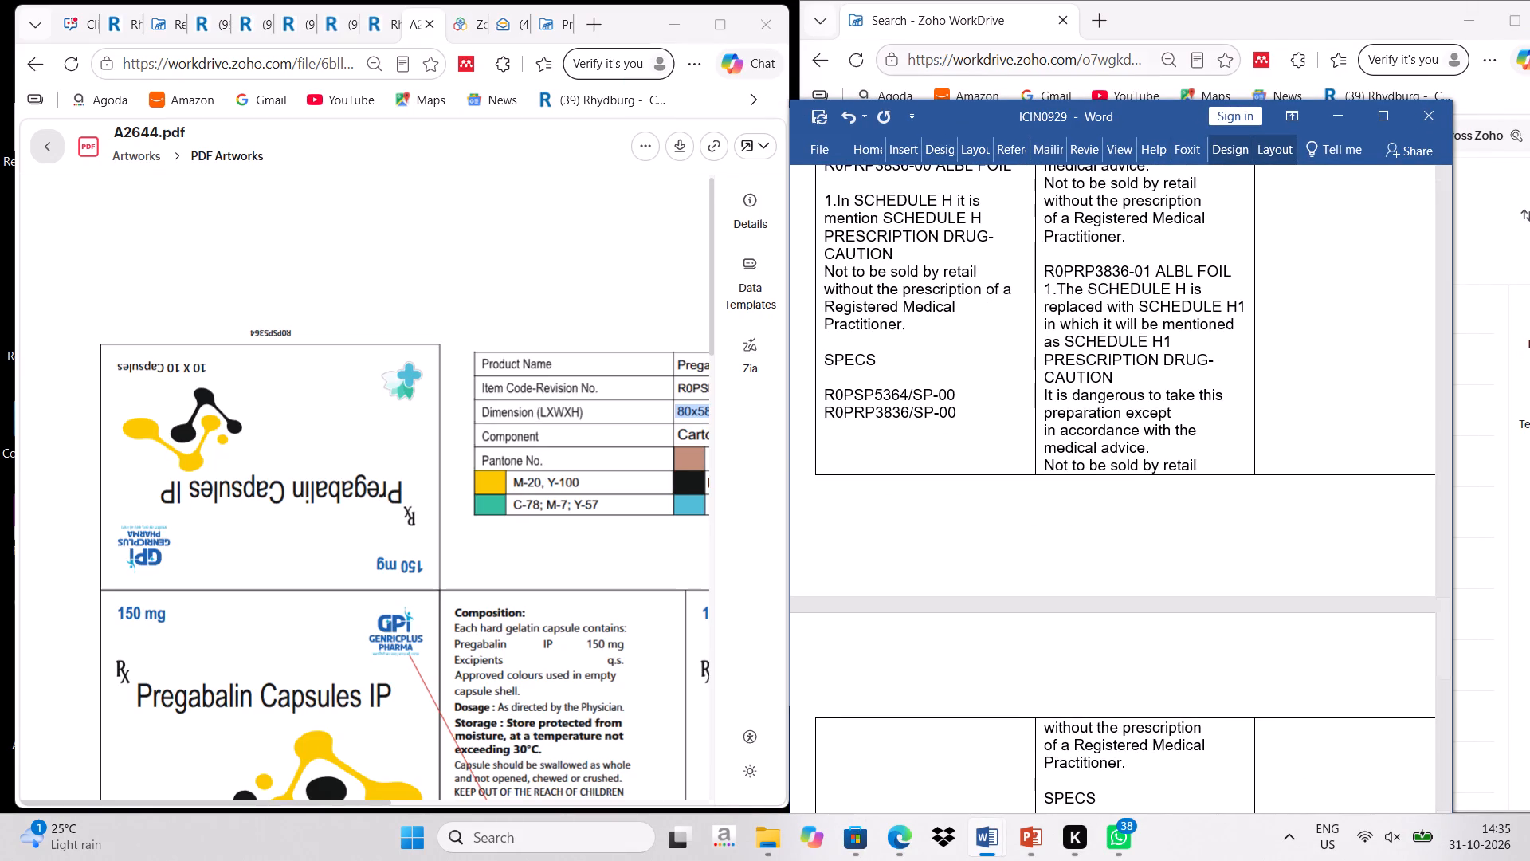
pyautogui.moveTo(956, 106); pyautogui.dragTo(973, 29)
# Below carton point 1 in the CURRENT cell, add "2.The Dimensions is mention in 80x58x75 mm" after a blank line.
pyautogui.scroll(3, 902, 259)
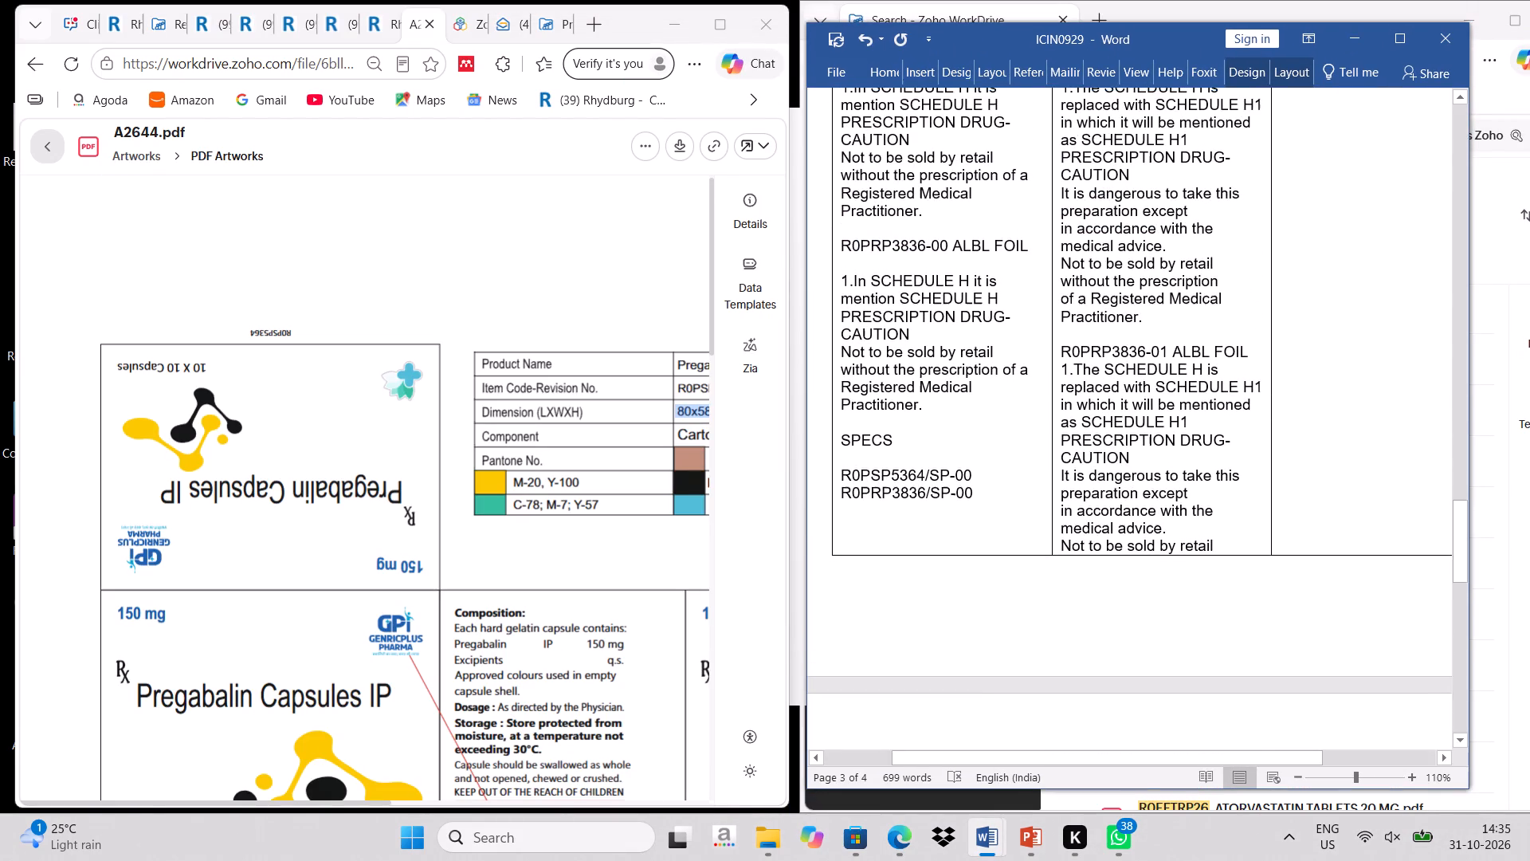
pyautogui.scroll(4, 912, 263)
pyautogui.scroll(-1, 912, 263)
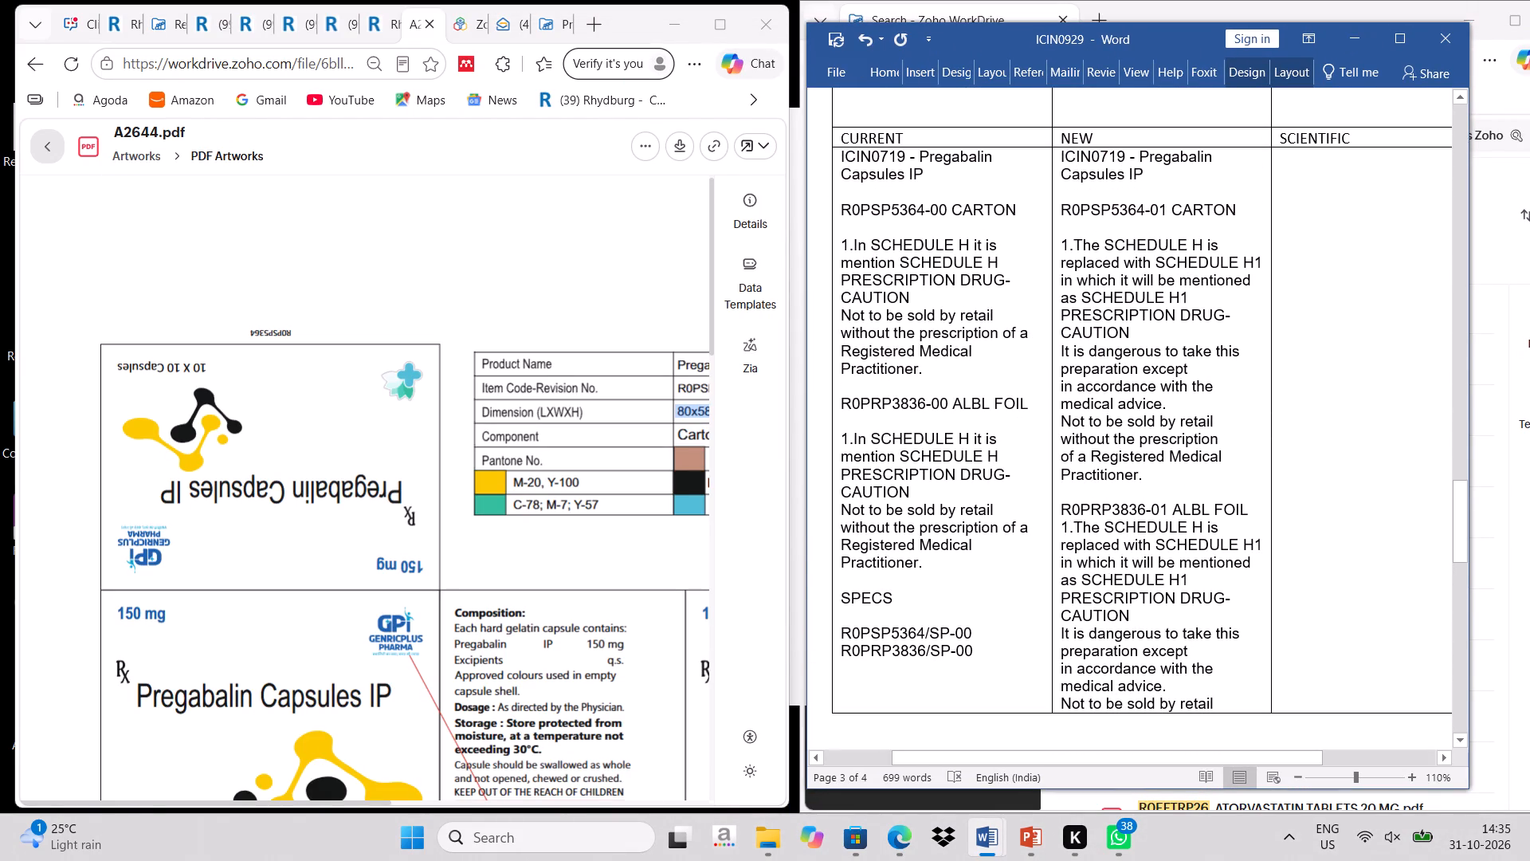
pyautogui.click(927, 362)
pyautogui.press('Return')
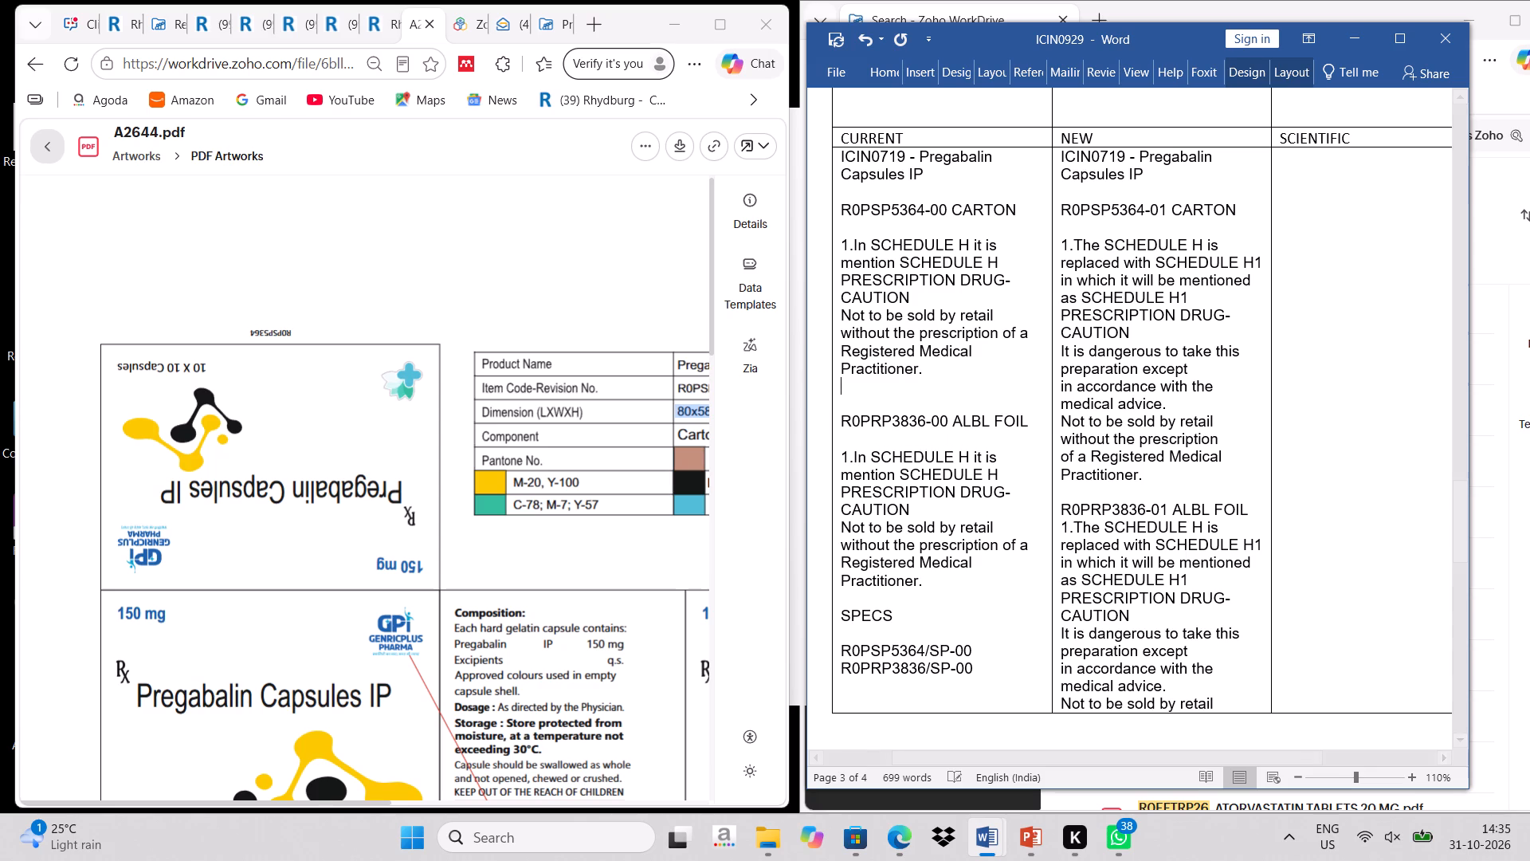
pyautogui.press('Return')
pyautogui.write('2.')
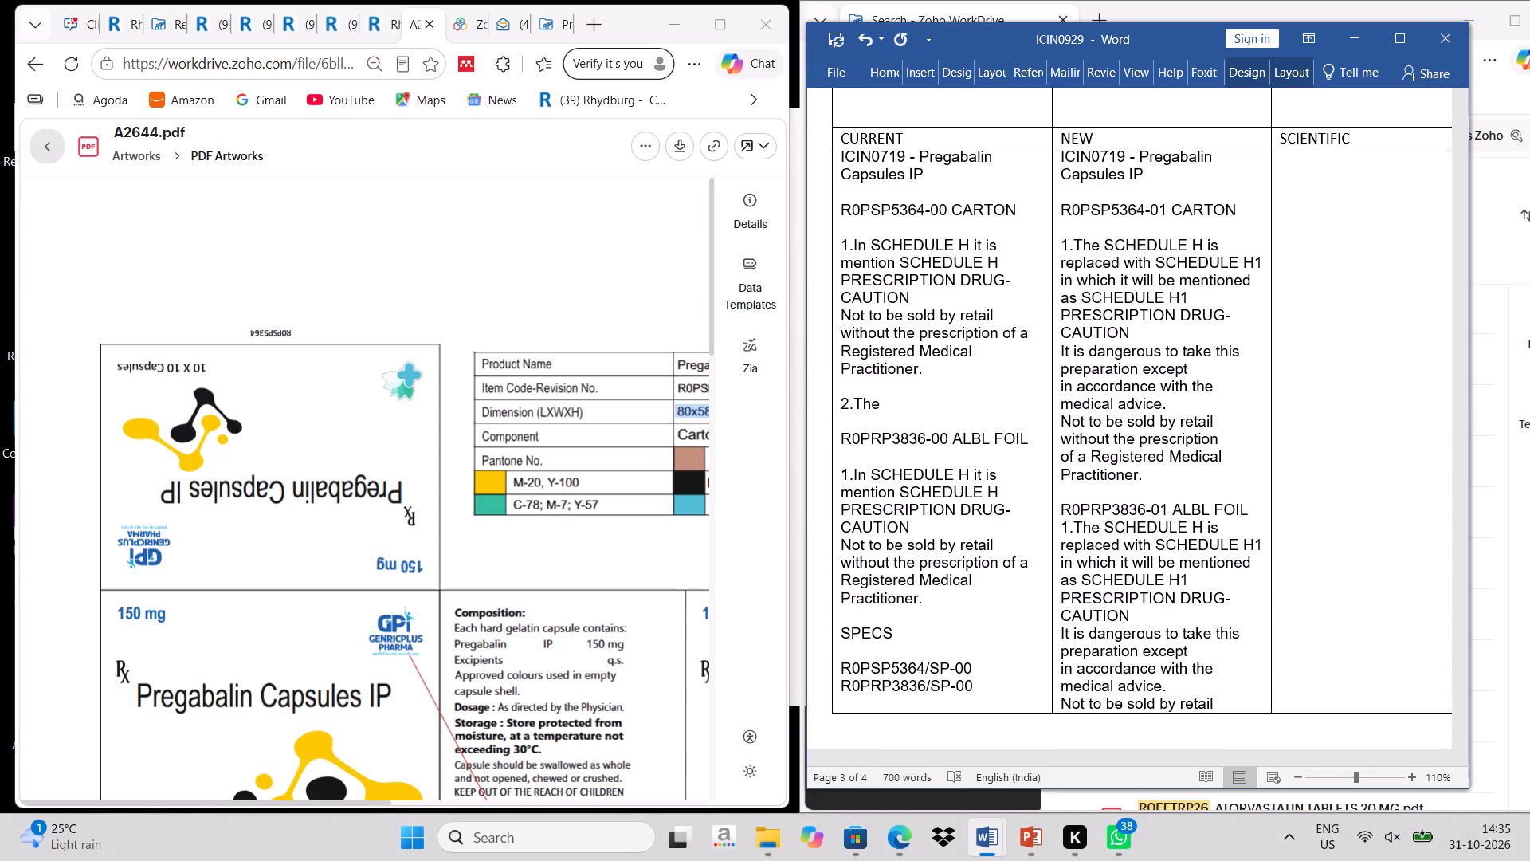
pyautogui.hotkey('shift', 'd')
pyautogui.write('imensions is mention i')
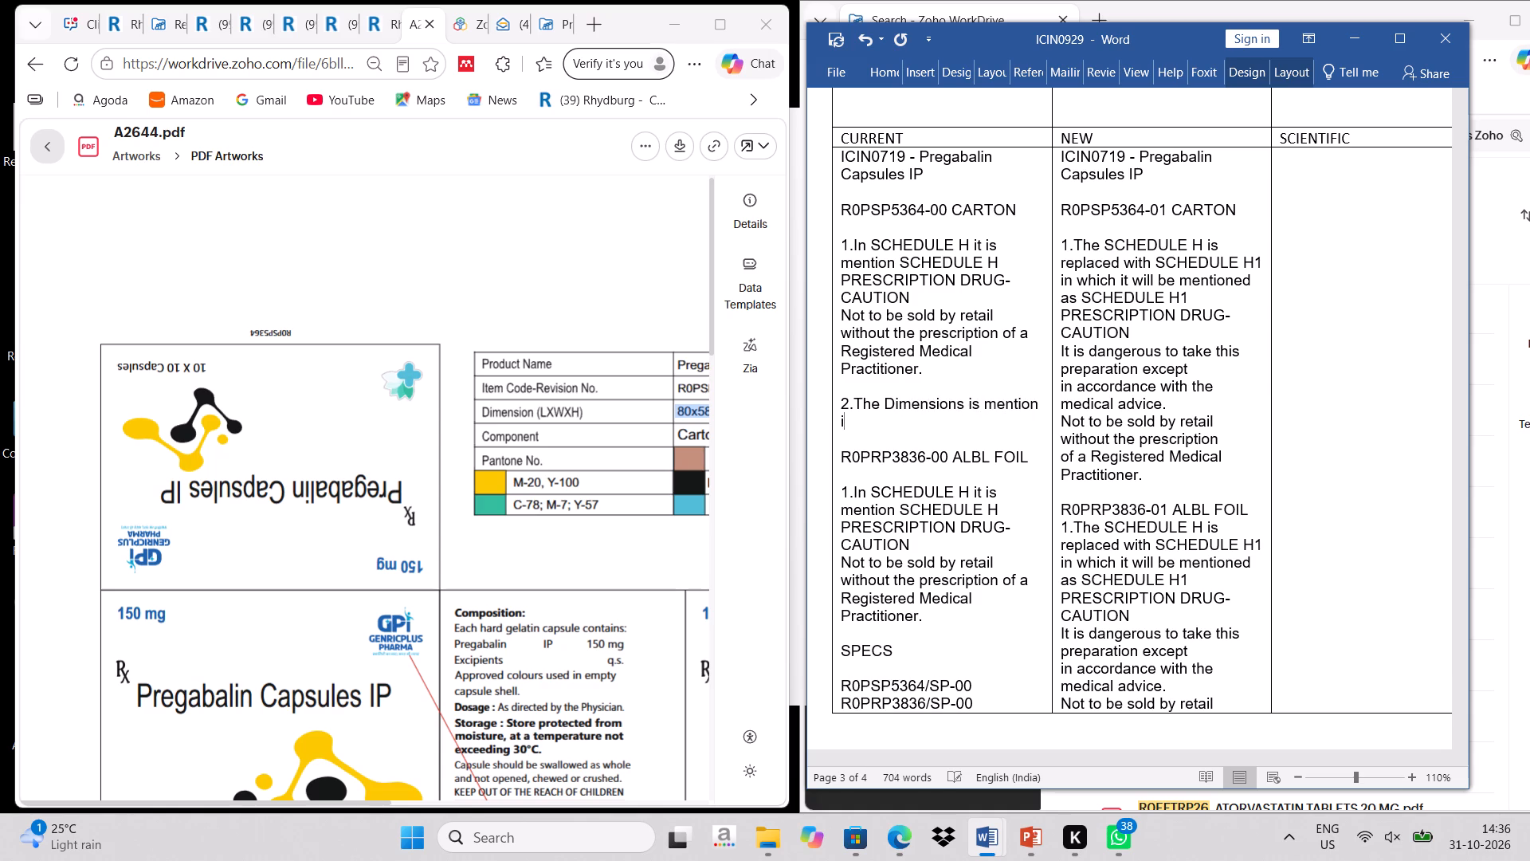
pyautogui.write('n')
pyautogui.press('space')
pyautogui.hotkey('ctrl', 'v')
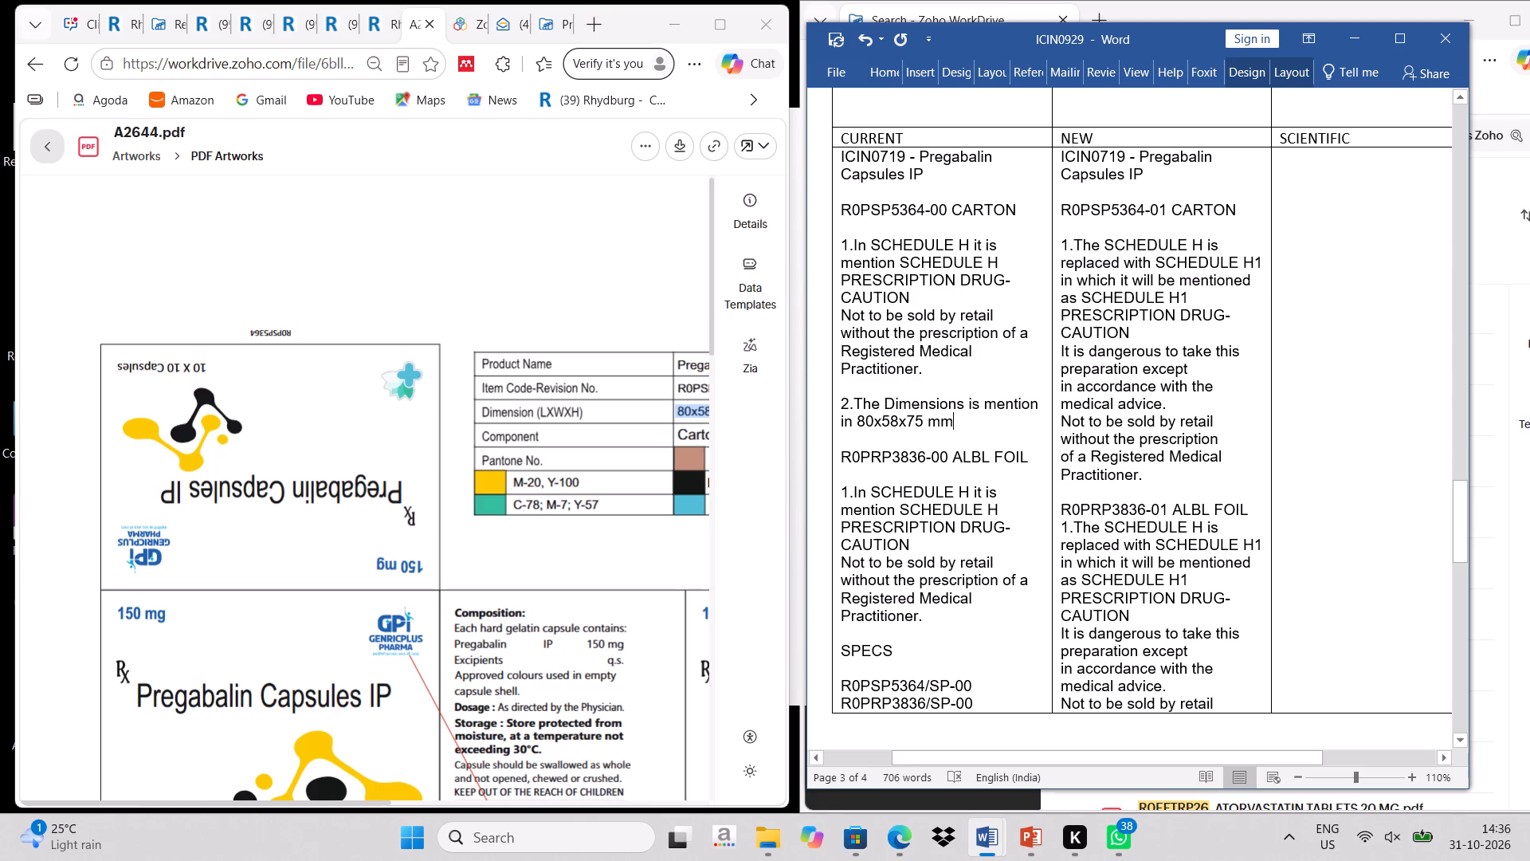
# Insert the label "(L xW xH)" before 80x58x75 mm in the CURRENT cell's carton point 2, reusing the copied x separator.
pyautogui.moveTo(874, 421); pyautogui.dragTo(880, 423)
pyautogui.moveTo(880, 423); pyautogui.dragTo(885, 423)
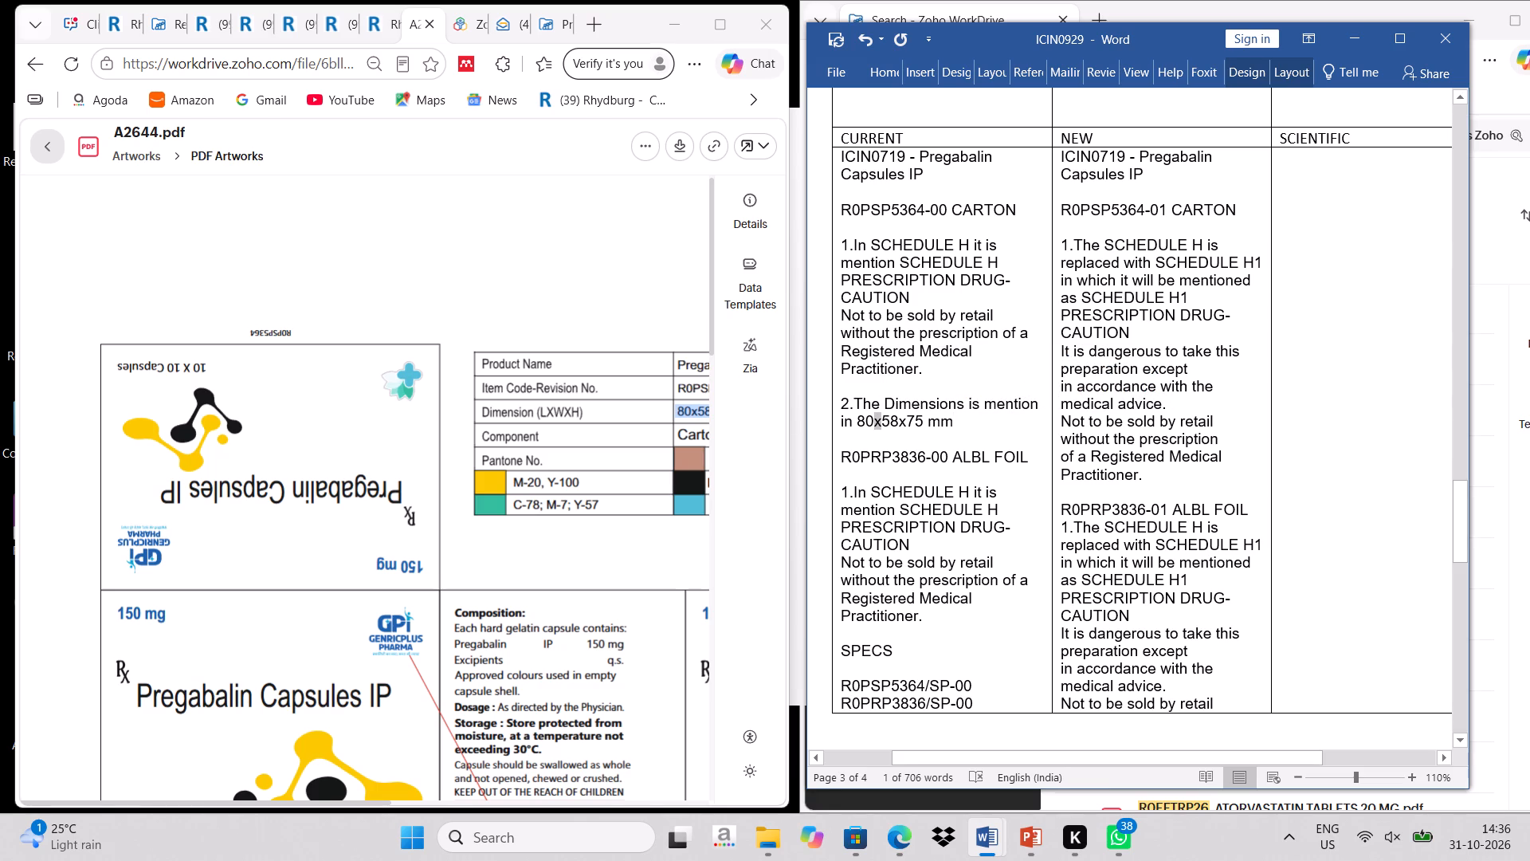
pyautogui.hotkey('ctrl', 'c')
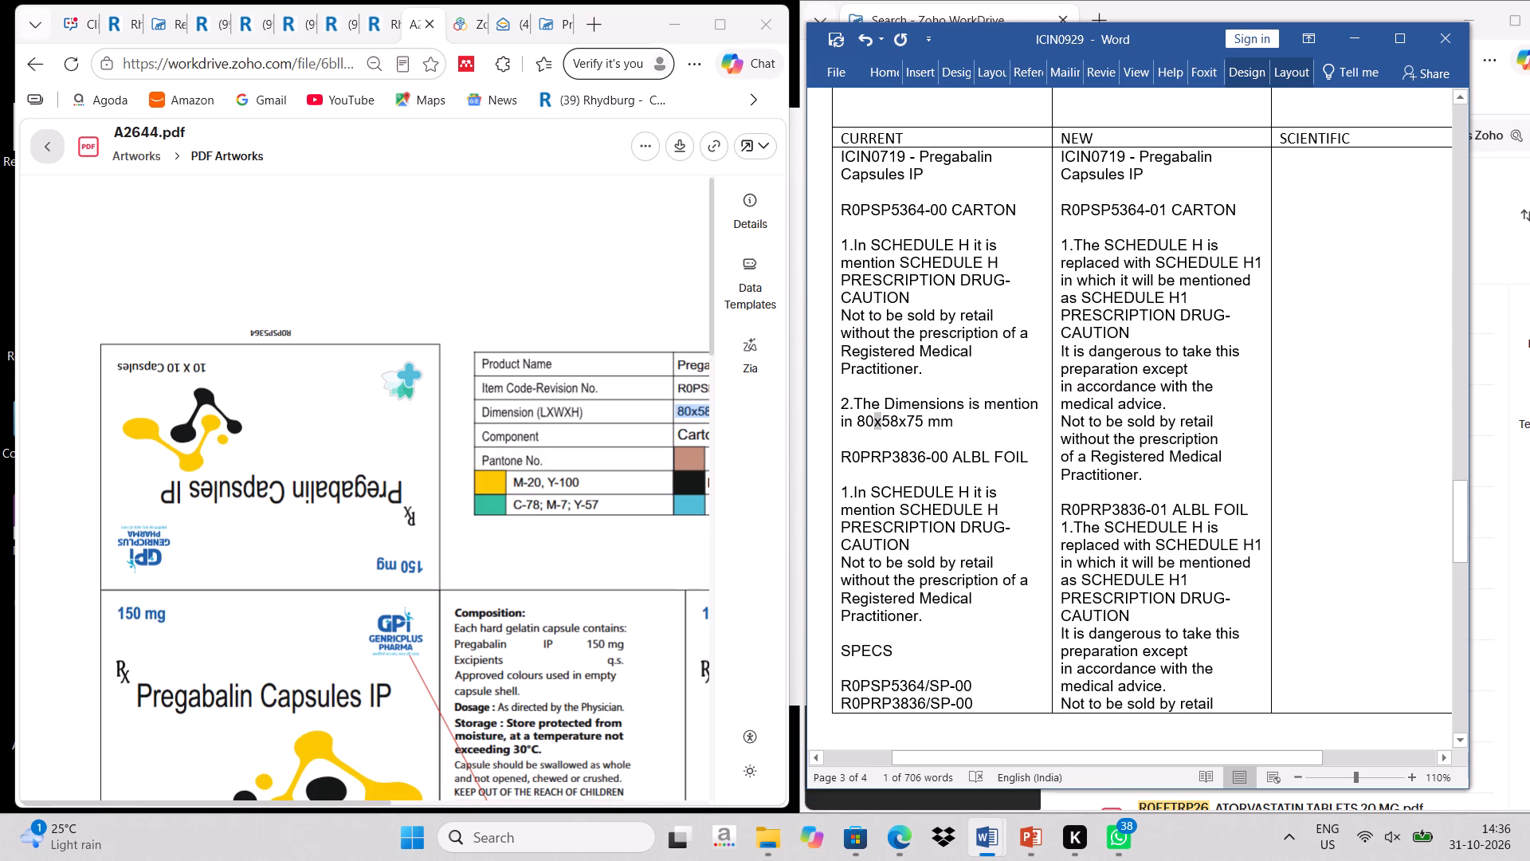
pyautogui.click(852, 421)
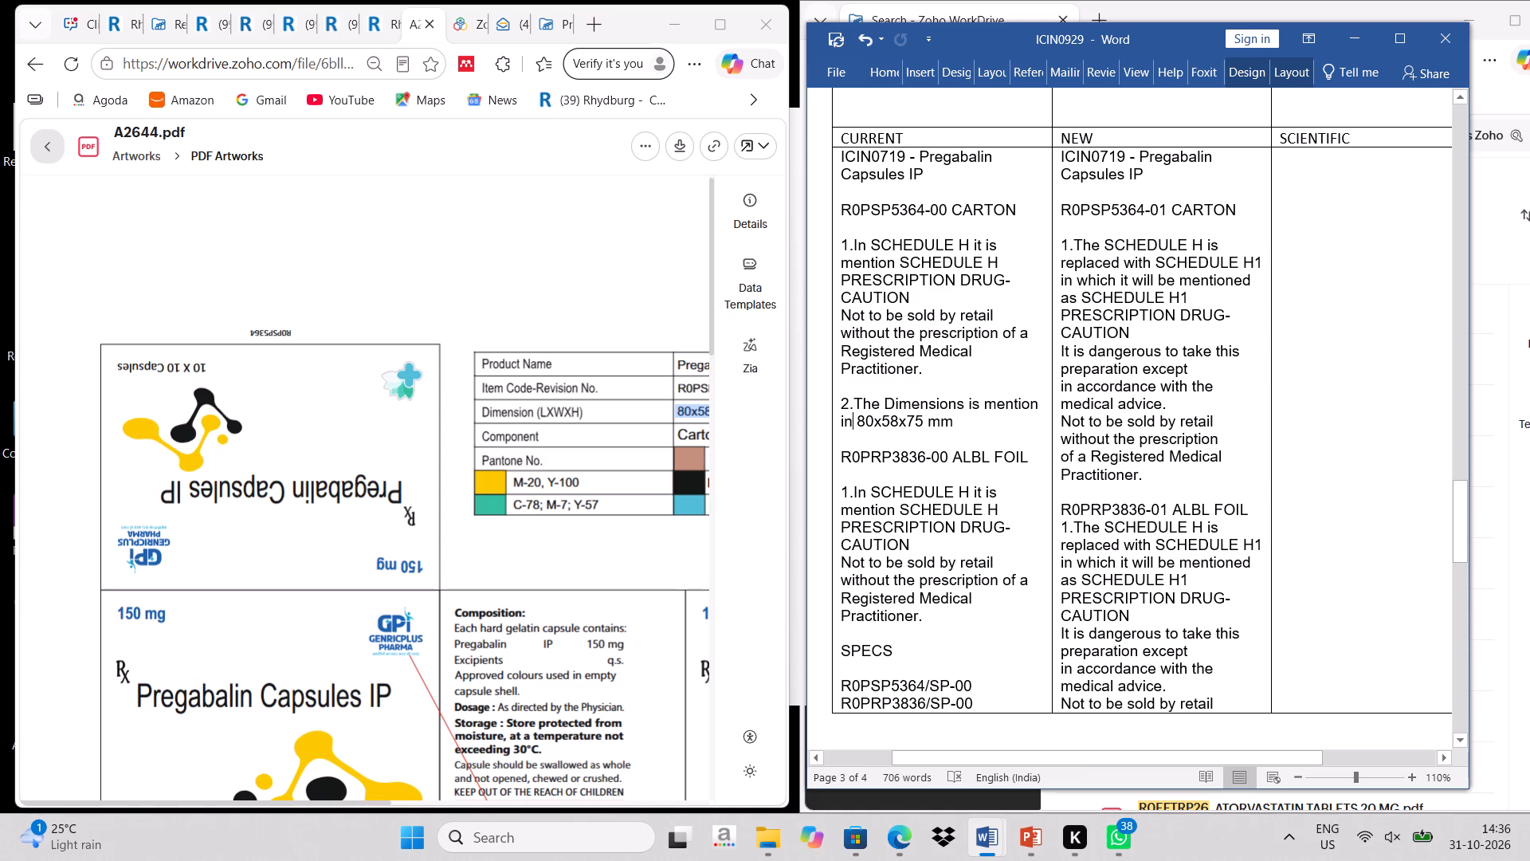
pyautogui.press('space')
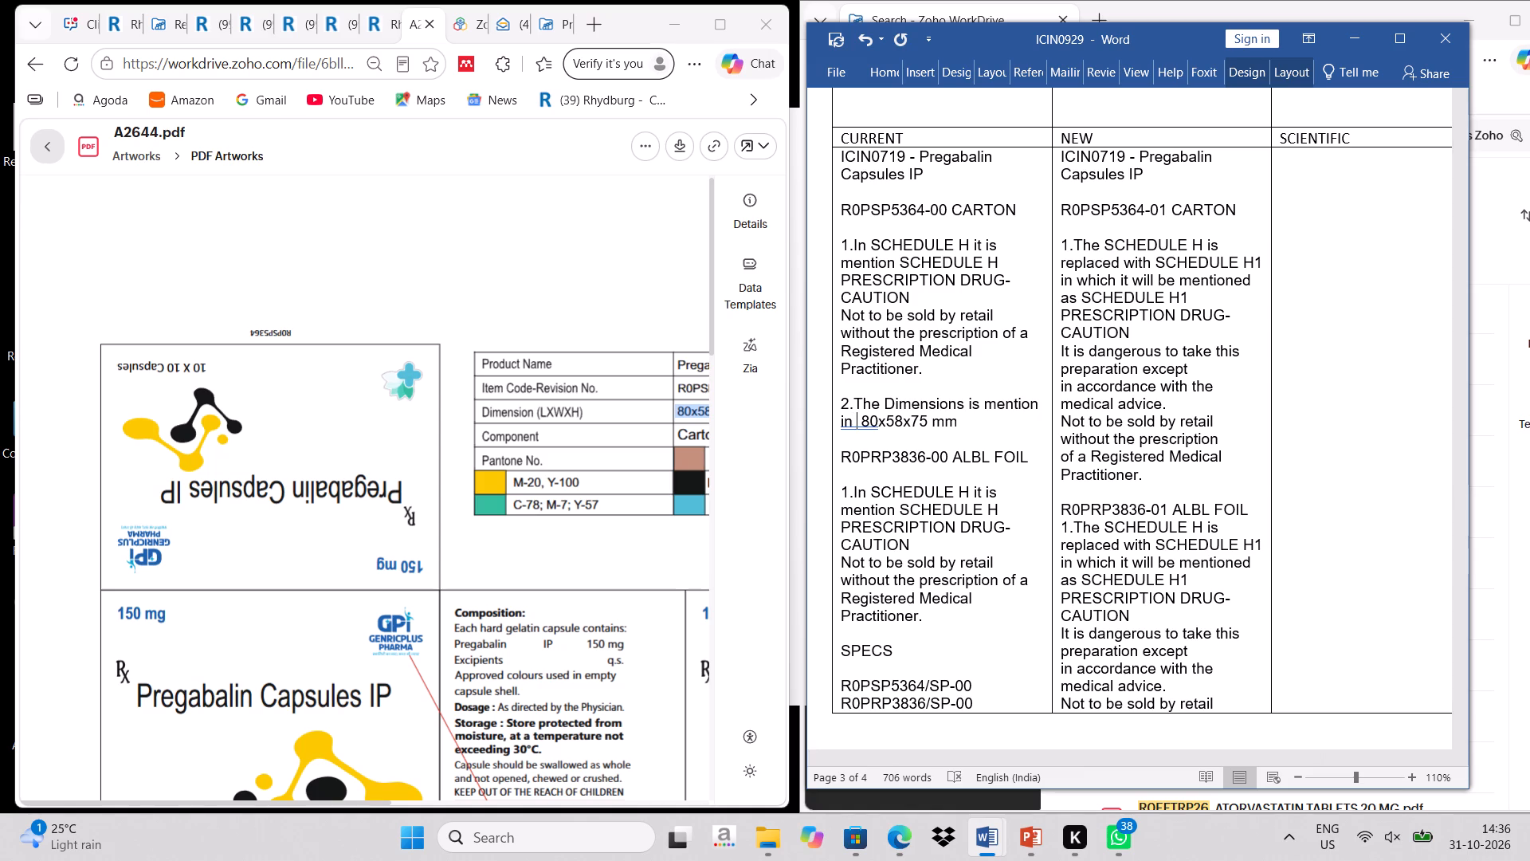
pyautogui.press('BackSpace')
pyautogui.hotkey('shift', '(')
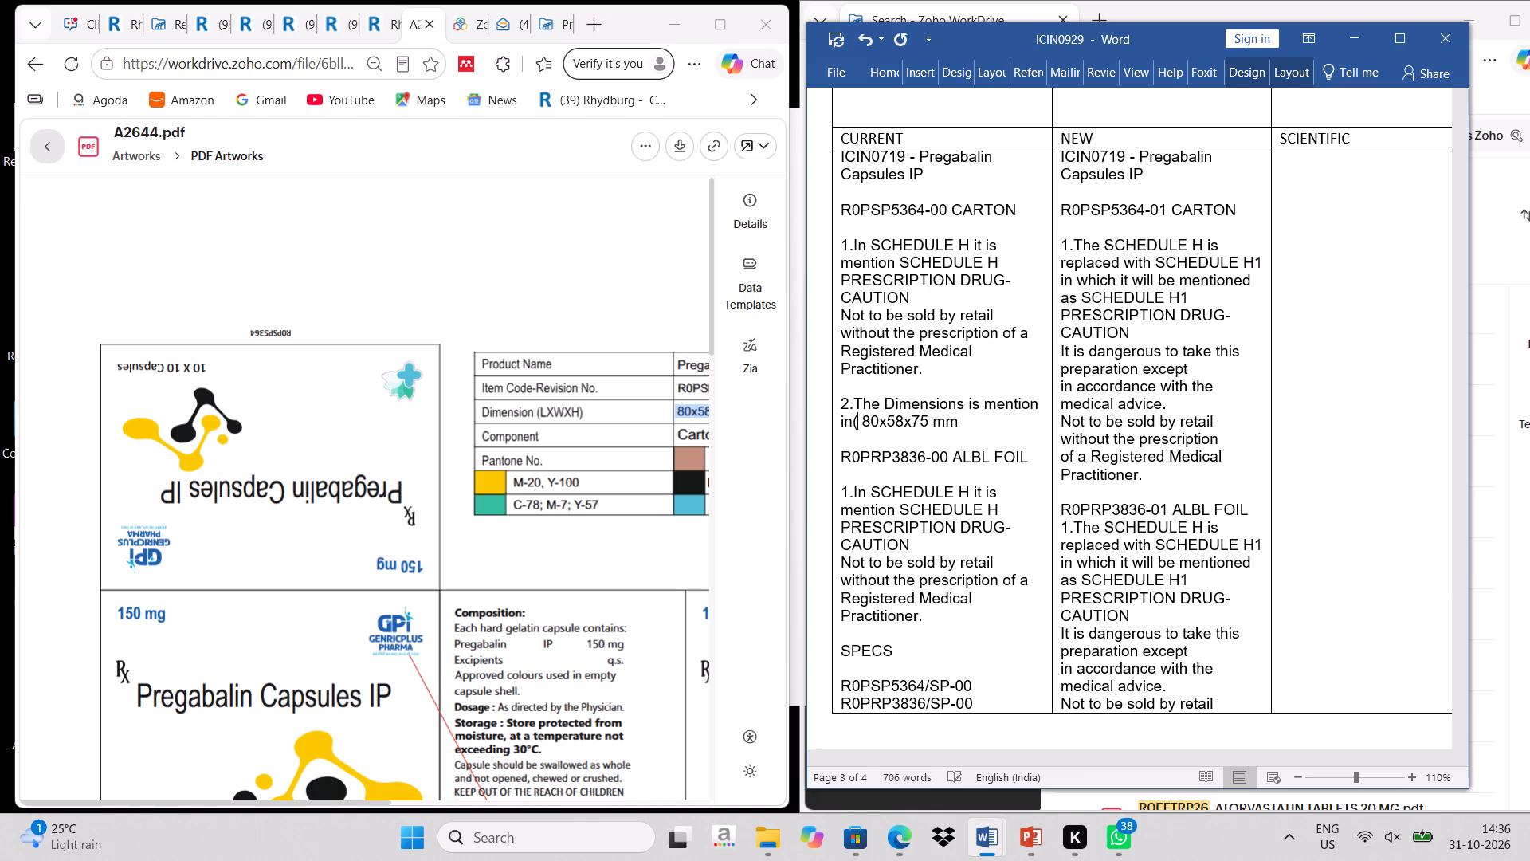
pyautogui.hotkey('shift', 'l')
pyautogui.hotkey('ctrl', 'v')
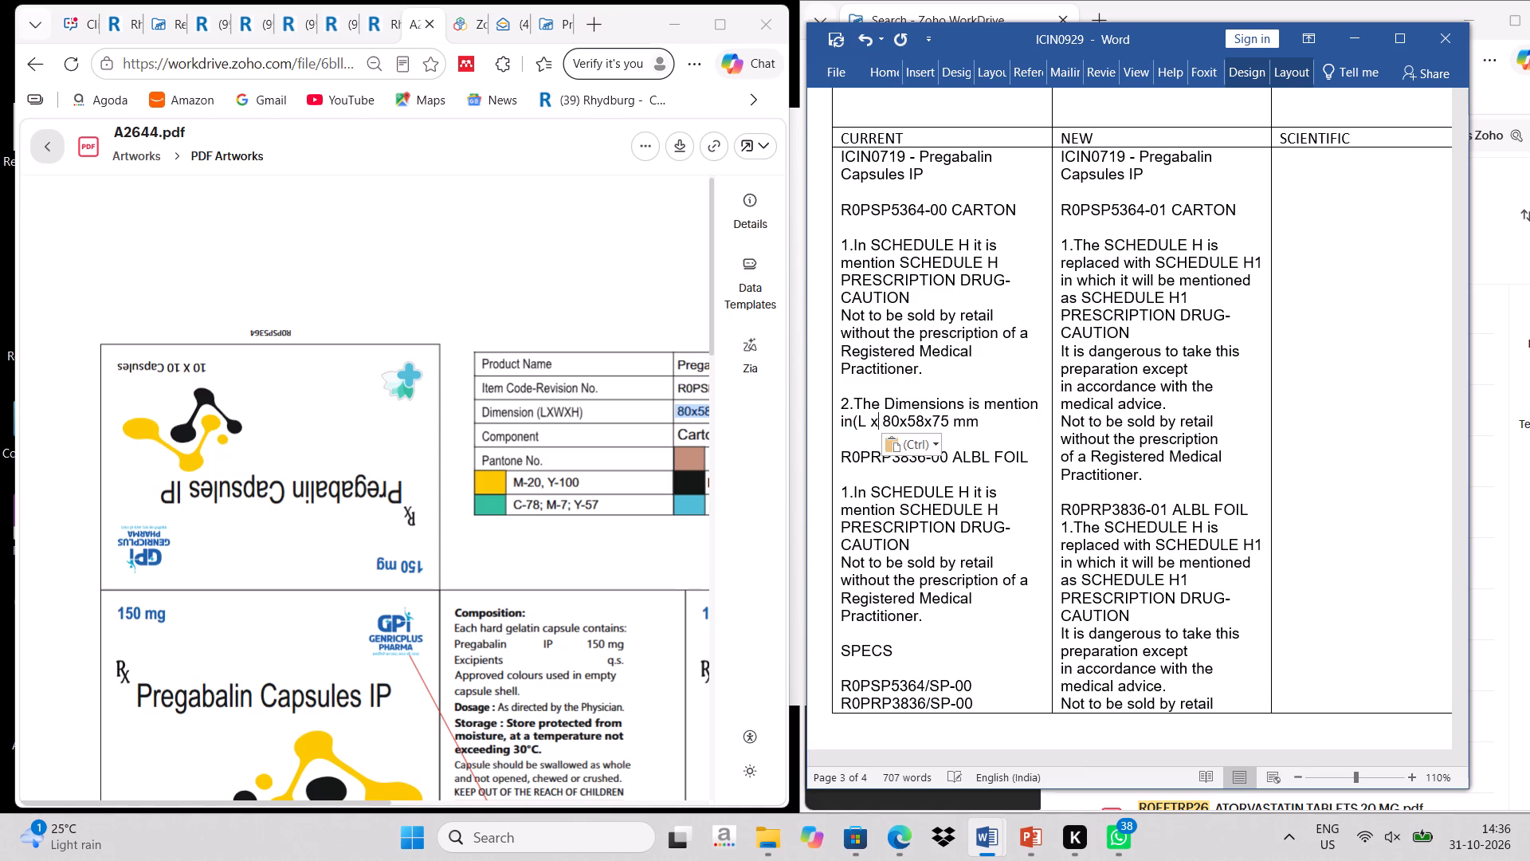
pyautogui.hotkey('shift', 'w')
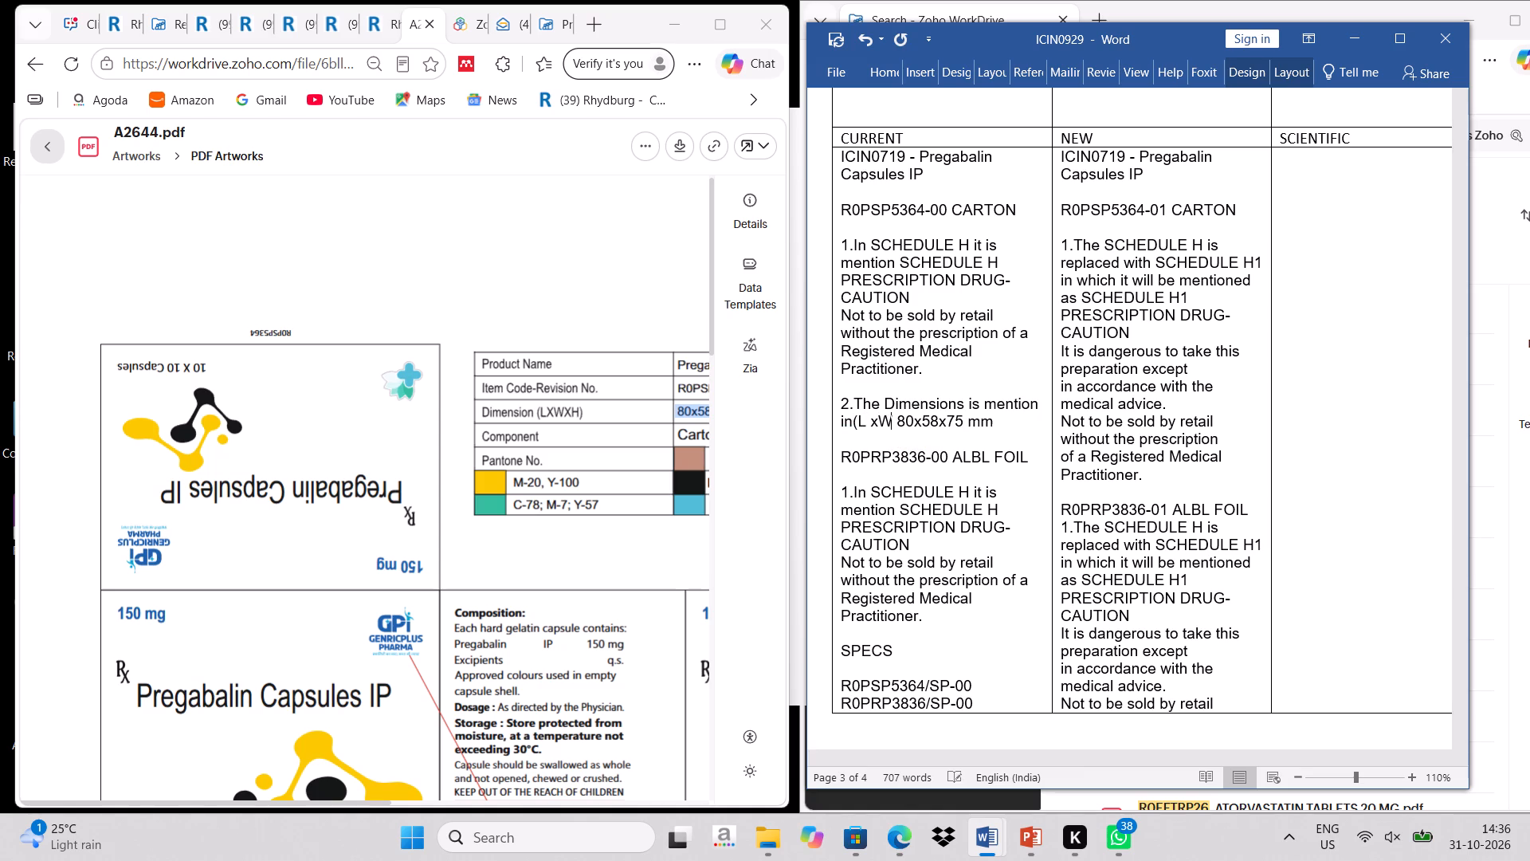
pyautogui.hotkey('ctrl', 'v')
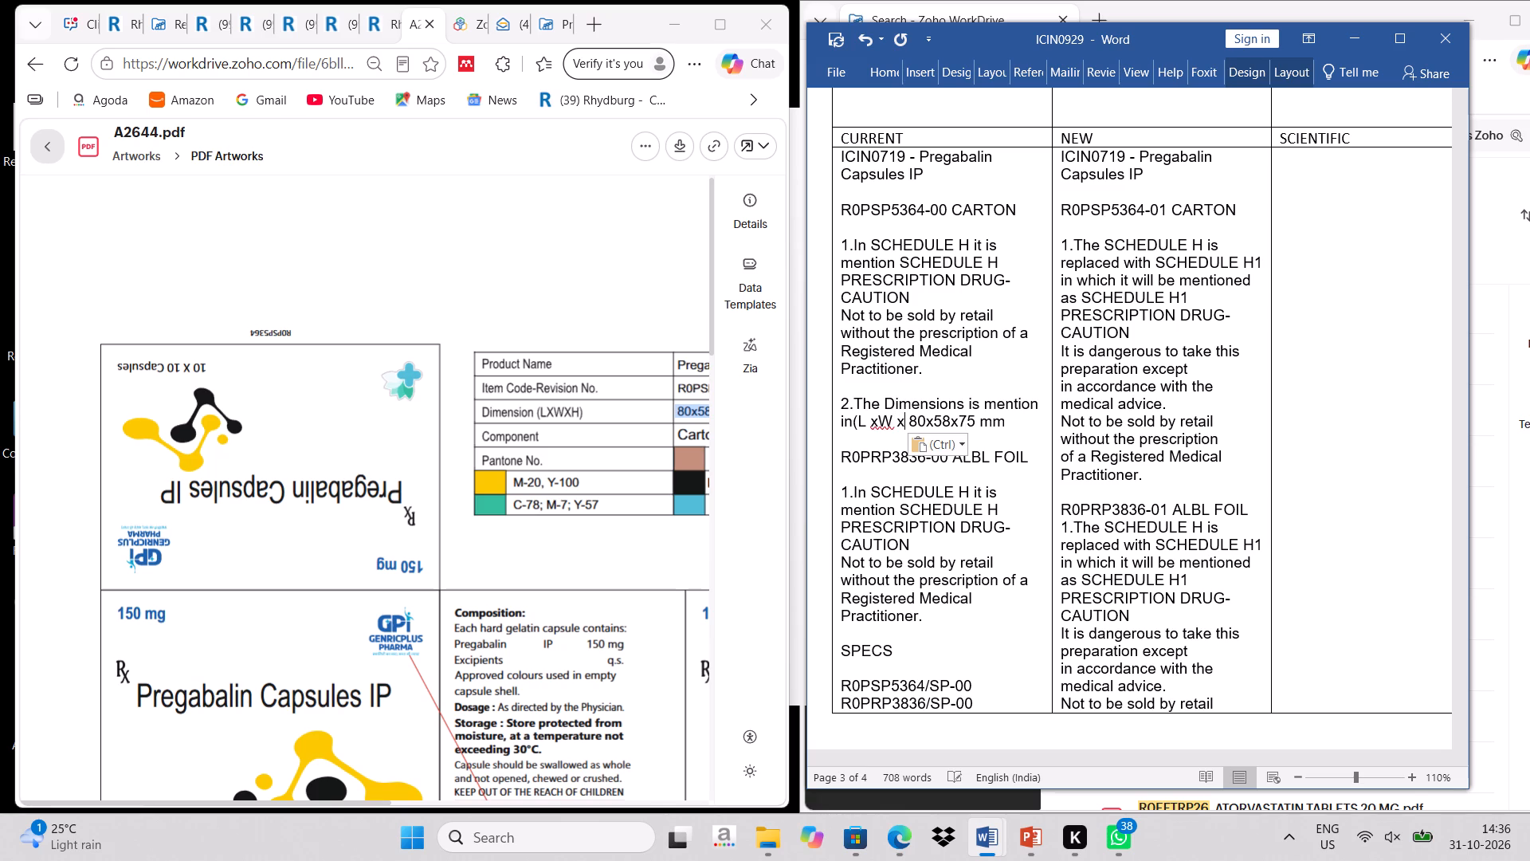
pyautogui.hotkey('shift', 'h')
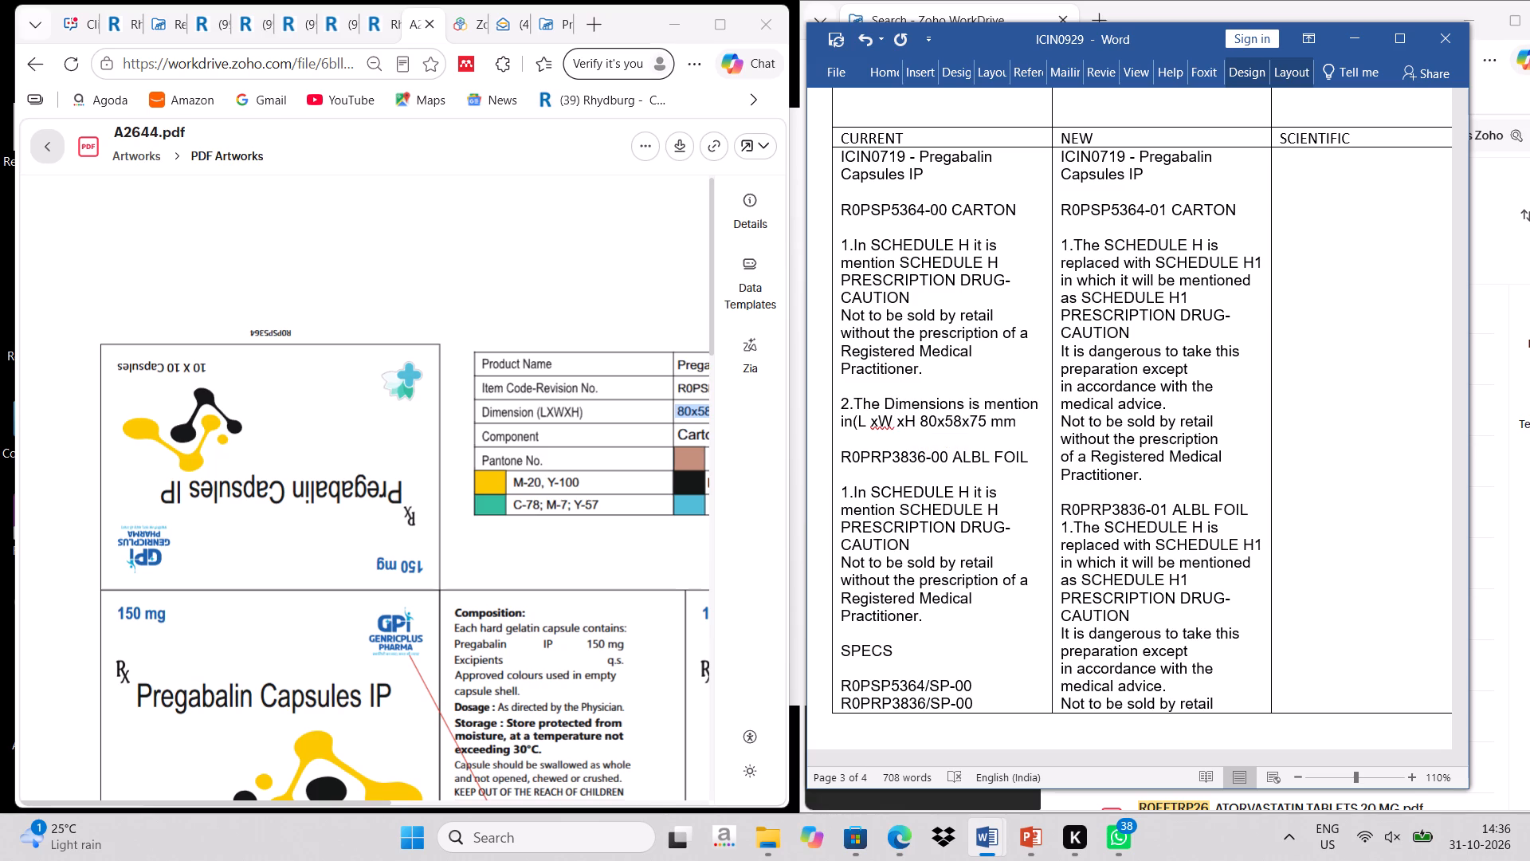
pyautogui.hotkey('shift', ')')
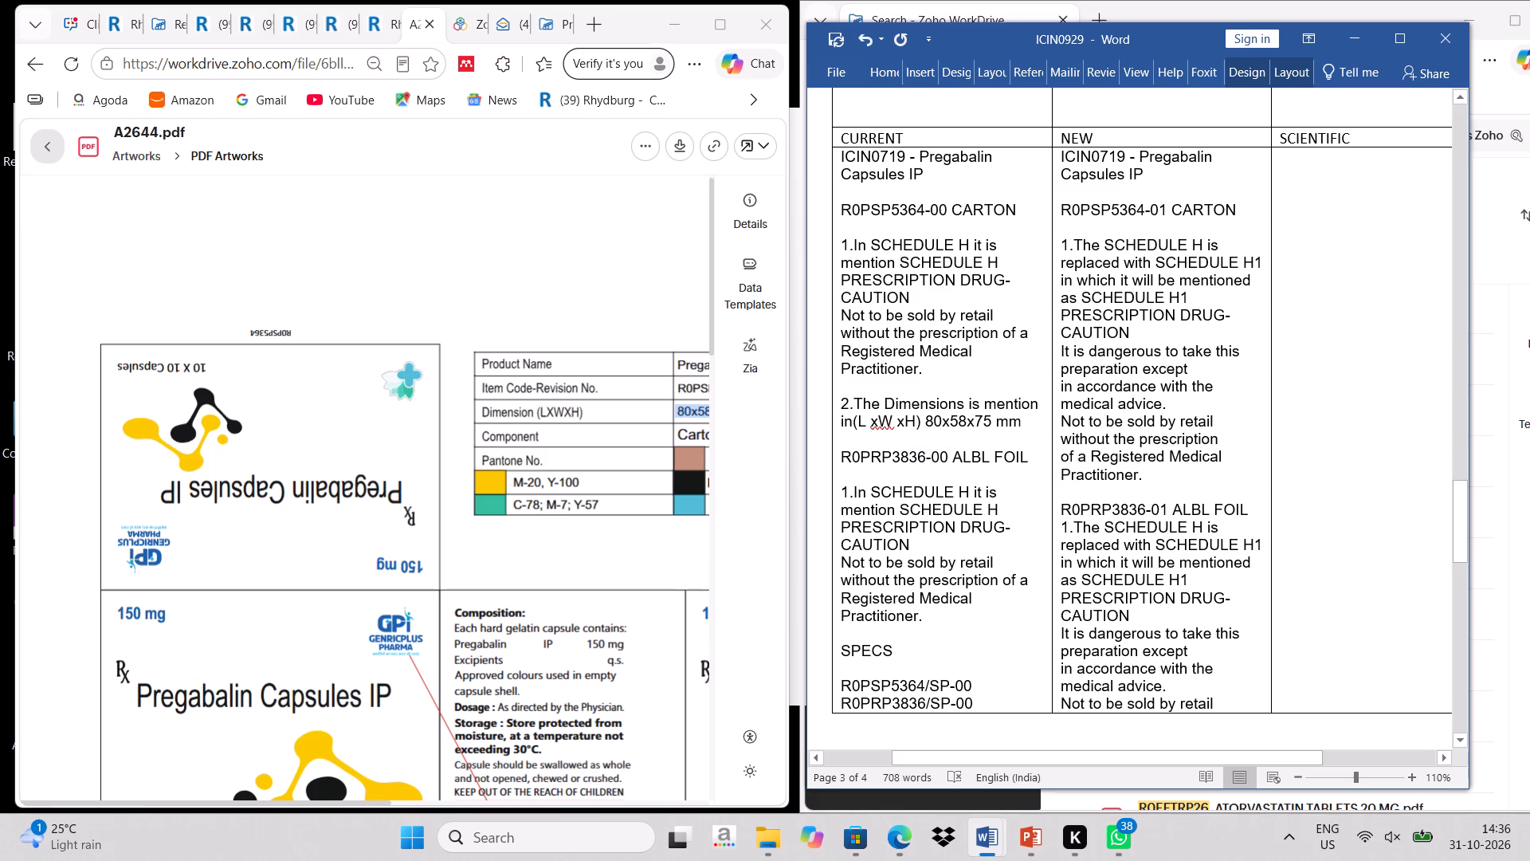
pyautogui.click(864, 411)
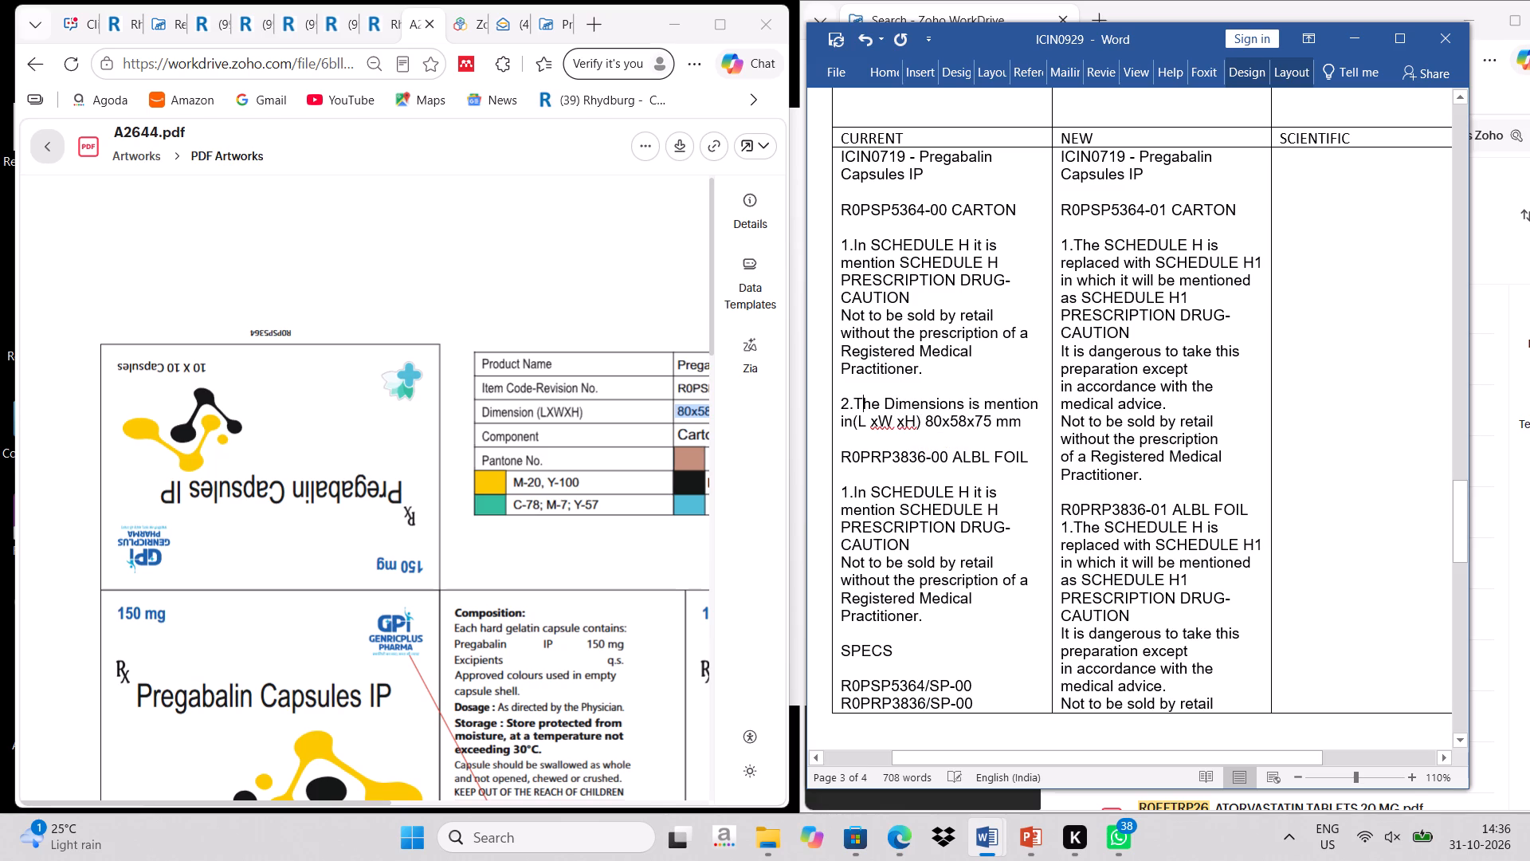
# Remove the spaces inside the dimension label in the CURRENT cell's carton point 2 so it reads "(LxWxH)".
pyautogui.click(869, 427)
pyautogui.press('BackSpace')
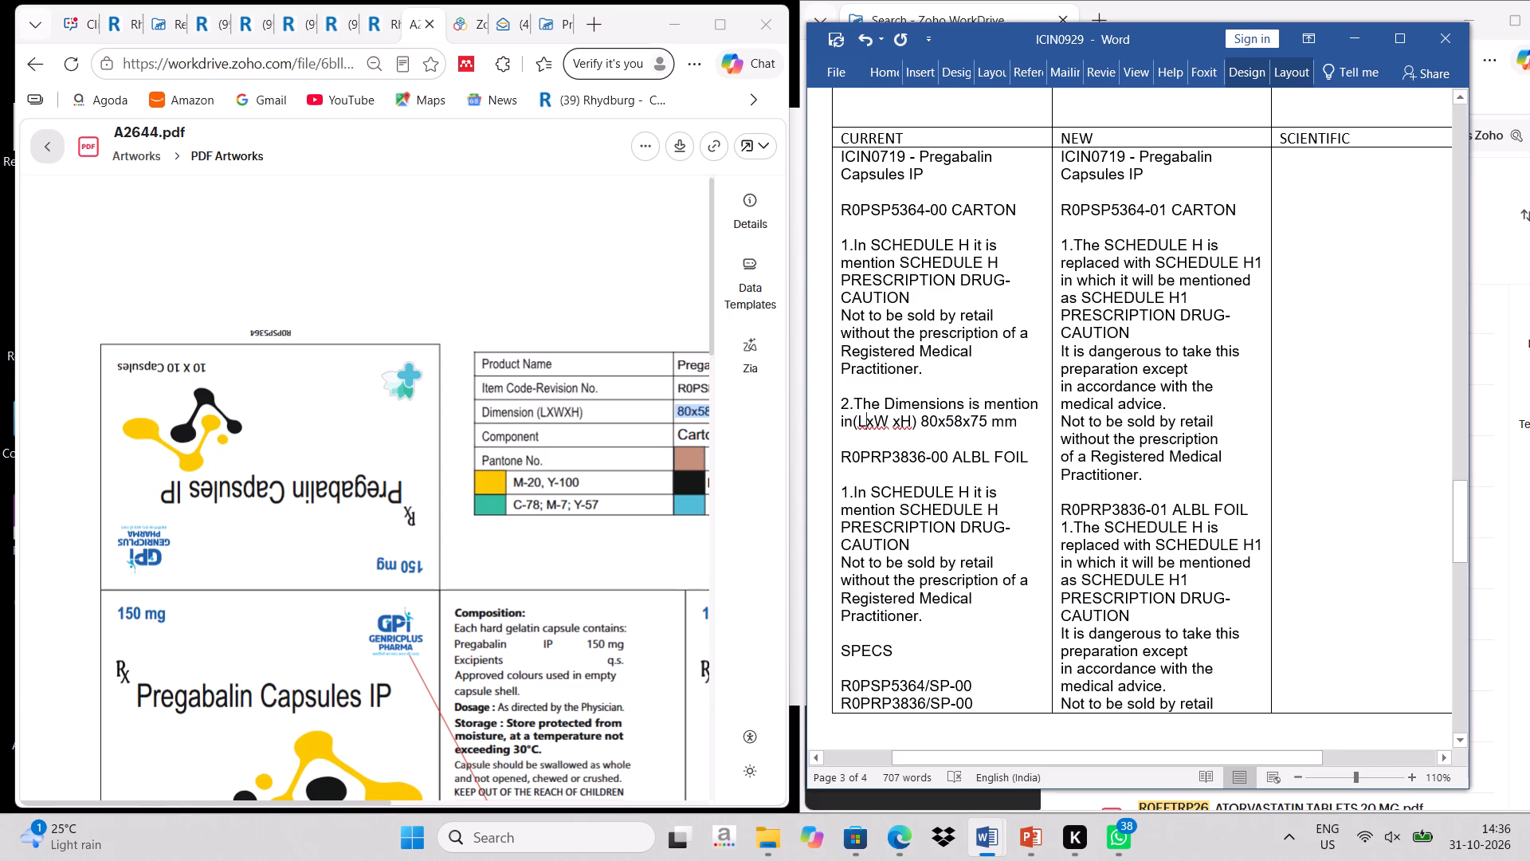
pyautogui.click(892, 423)
pyautogui.press('BackSpace')
pyautogui.click(665, 473)
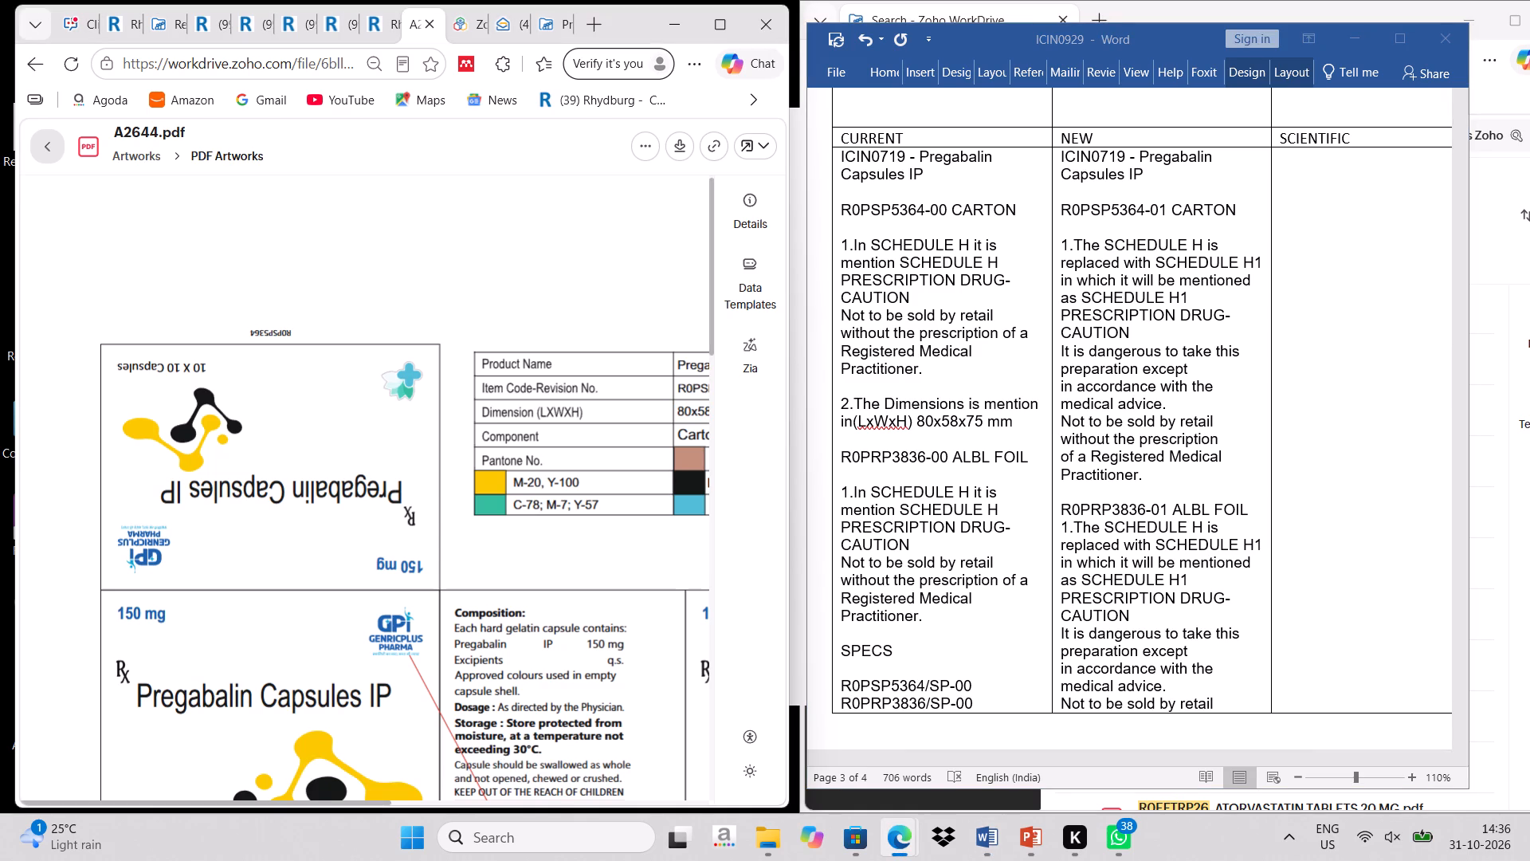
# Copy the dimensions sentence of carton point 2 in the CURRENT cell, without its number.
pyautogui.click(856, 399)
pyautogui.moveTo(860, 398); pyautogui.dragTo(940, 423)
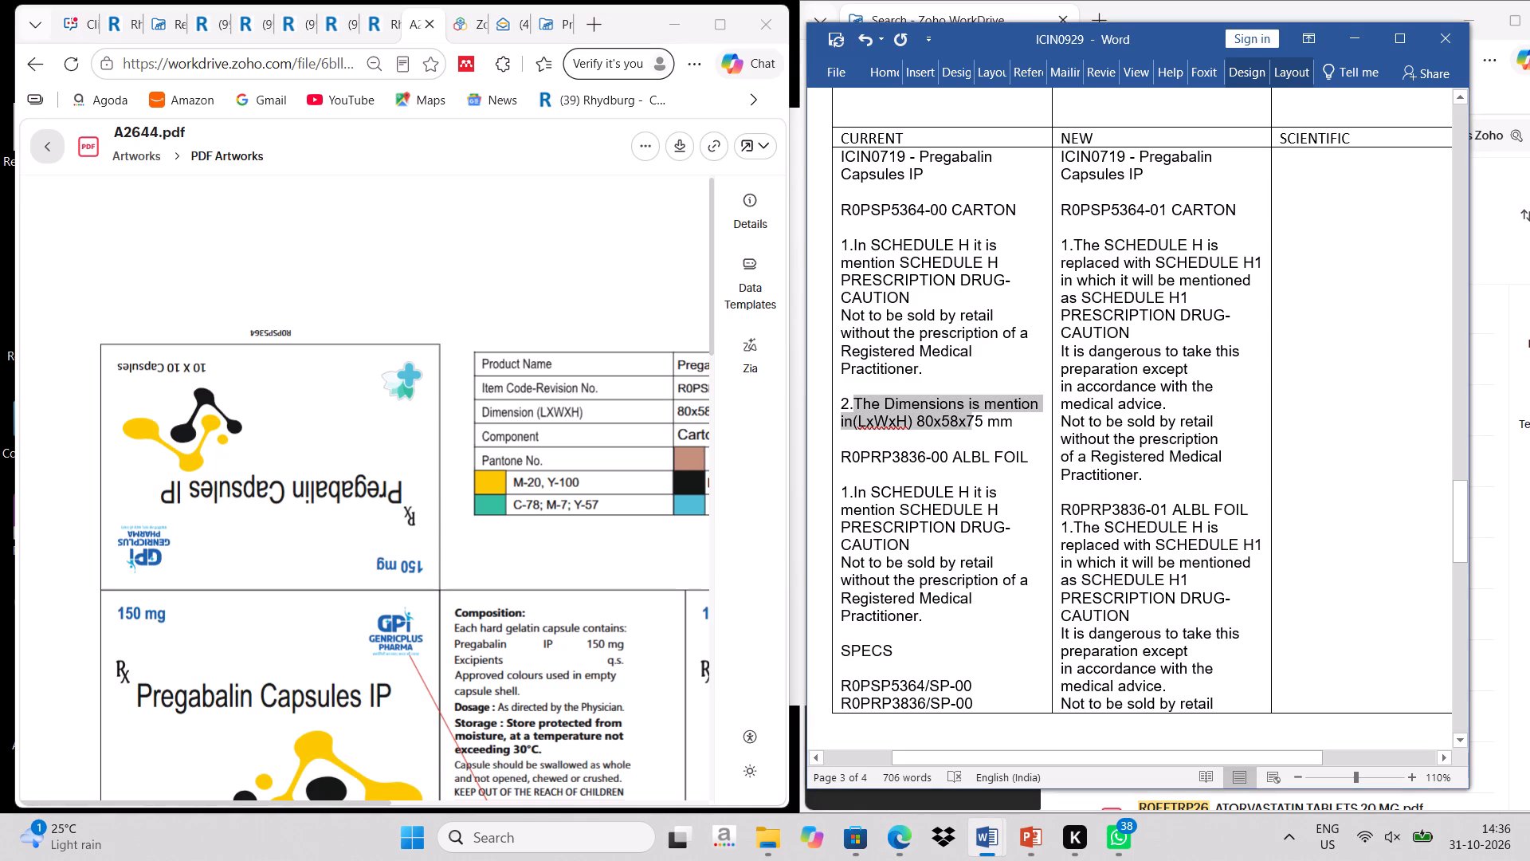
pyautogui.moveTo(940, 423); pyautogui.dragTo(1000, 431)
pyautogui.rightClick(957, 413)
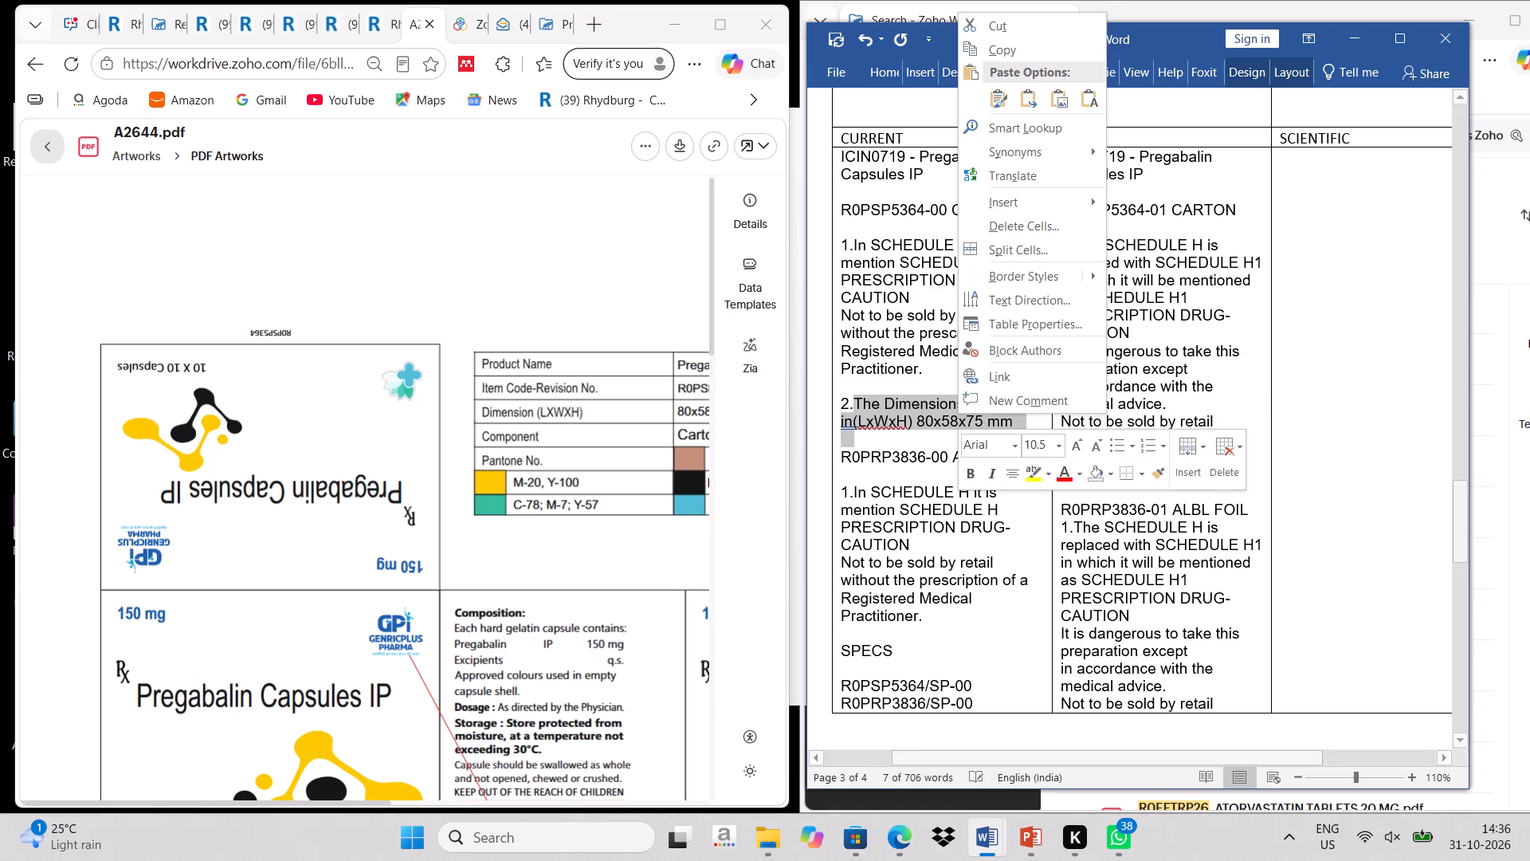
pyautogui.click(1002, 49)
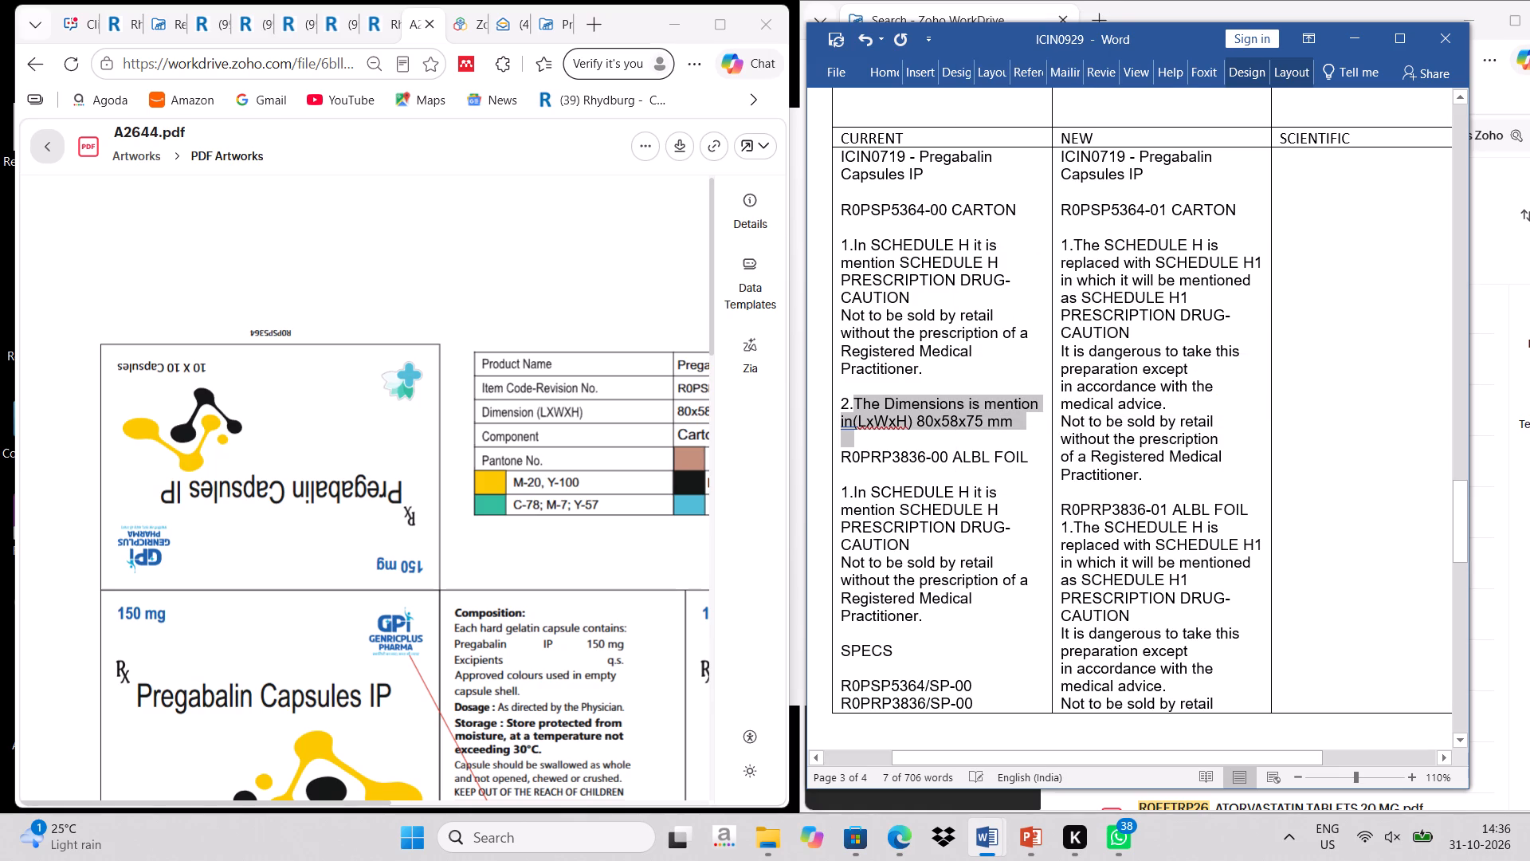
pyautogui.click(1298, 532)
# Below carton point 1 in the NEW cell, add "2.The Dimension will be mentioned as" after a blank line.
pyautogui.click(1183, 478)
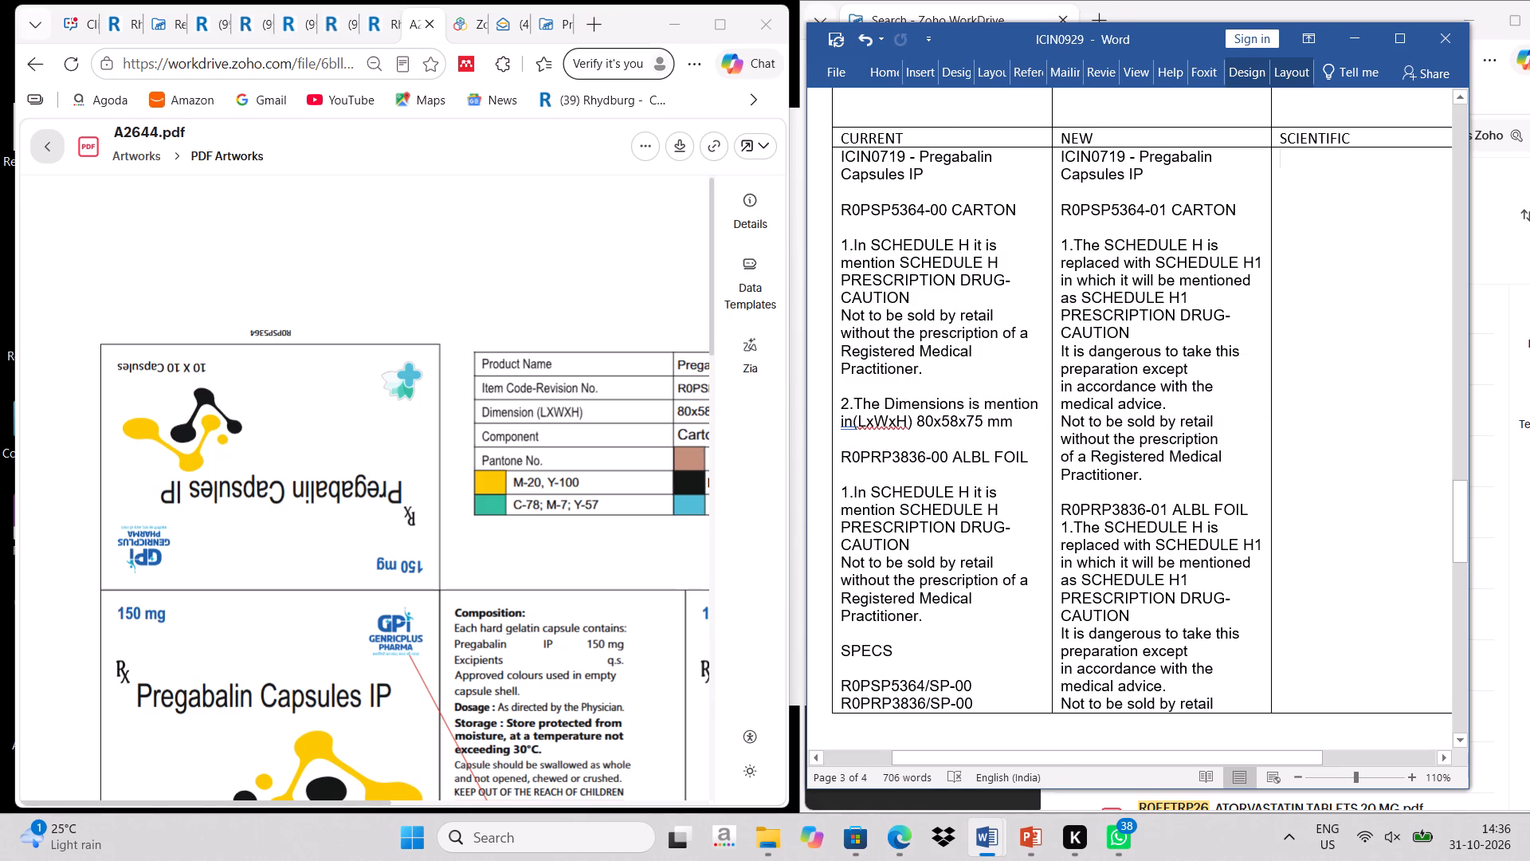
pyautogui.press('Return')
pyautogui.press('Return')
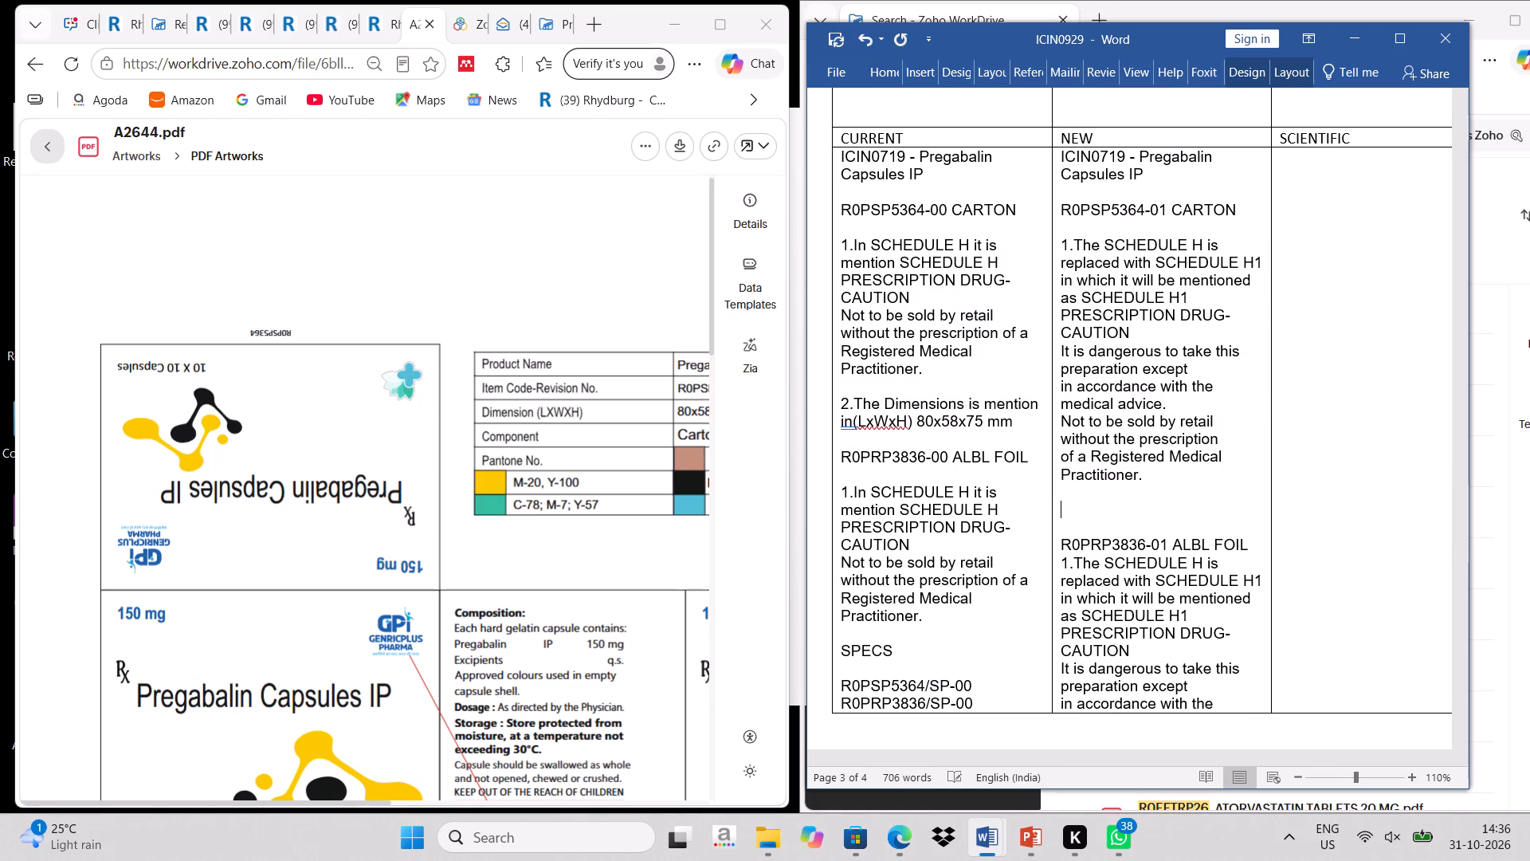
pyautogui.write('2.')
pyautogui.write('The Dimension will be mentioned as')
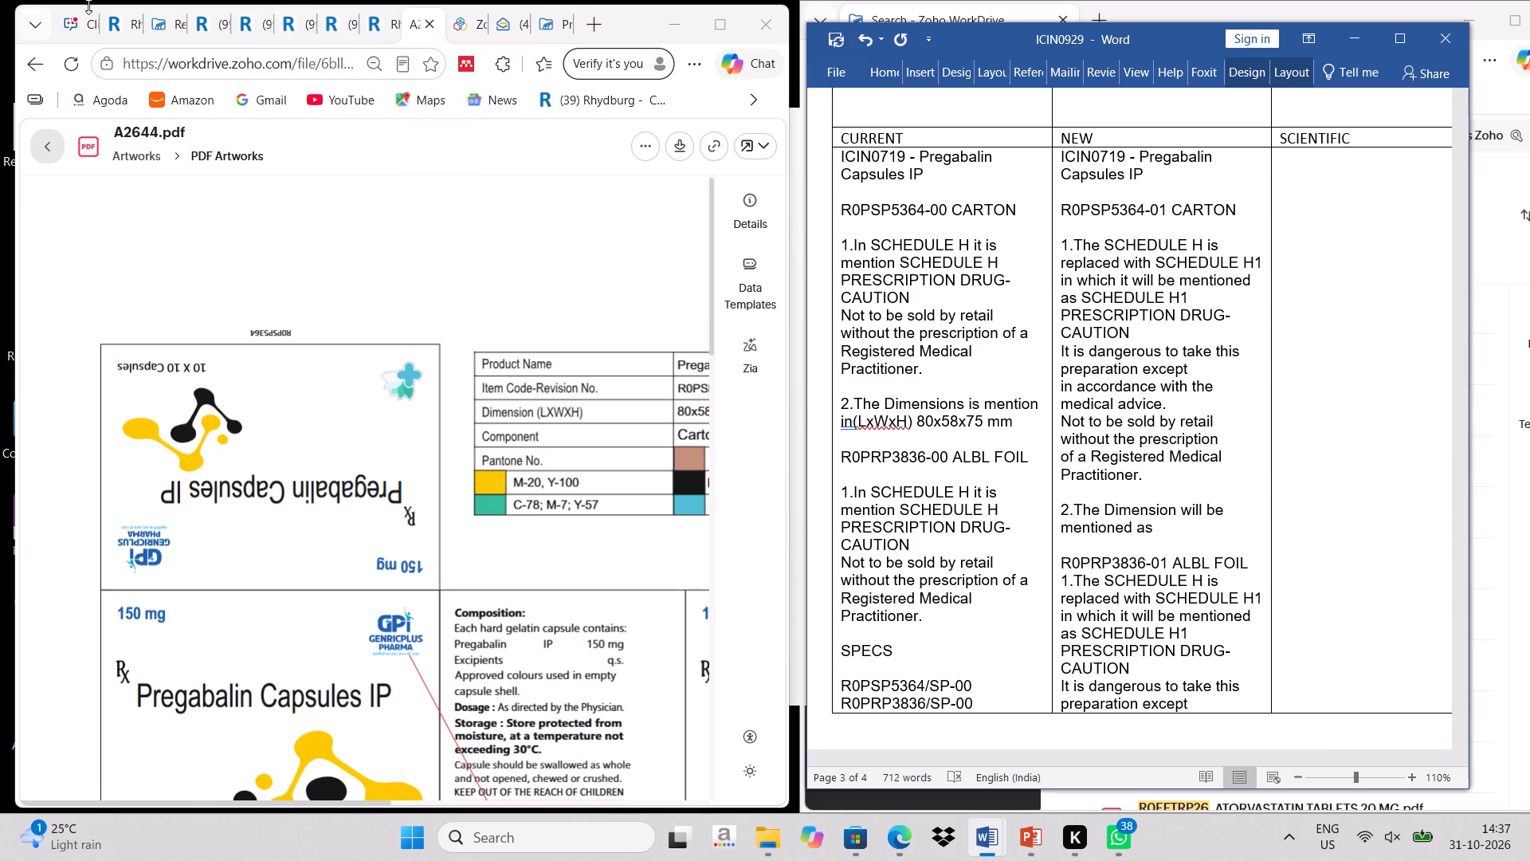
# Switch to the Cliq chat, open the shared R0PSP5364-01 ICIN0719 artwork PDF and copy its carton dimension 75x56x72 mm.
pyautogui.click(61, 19)
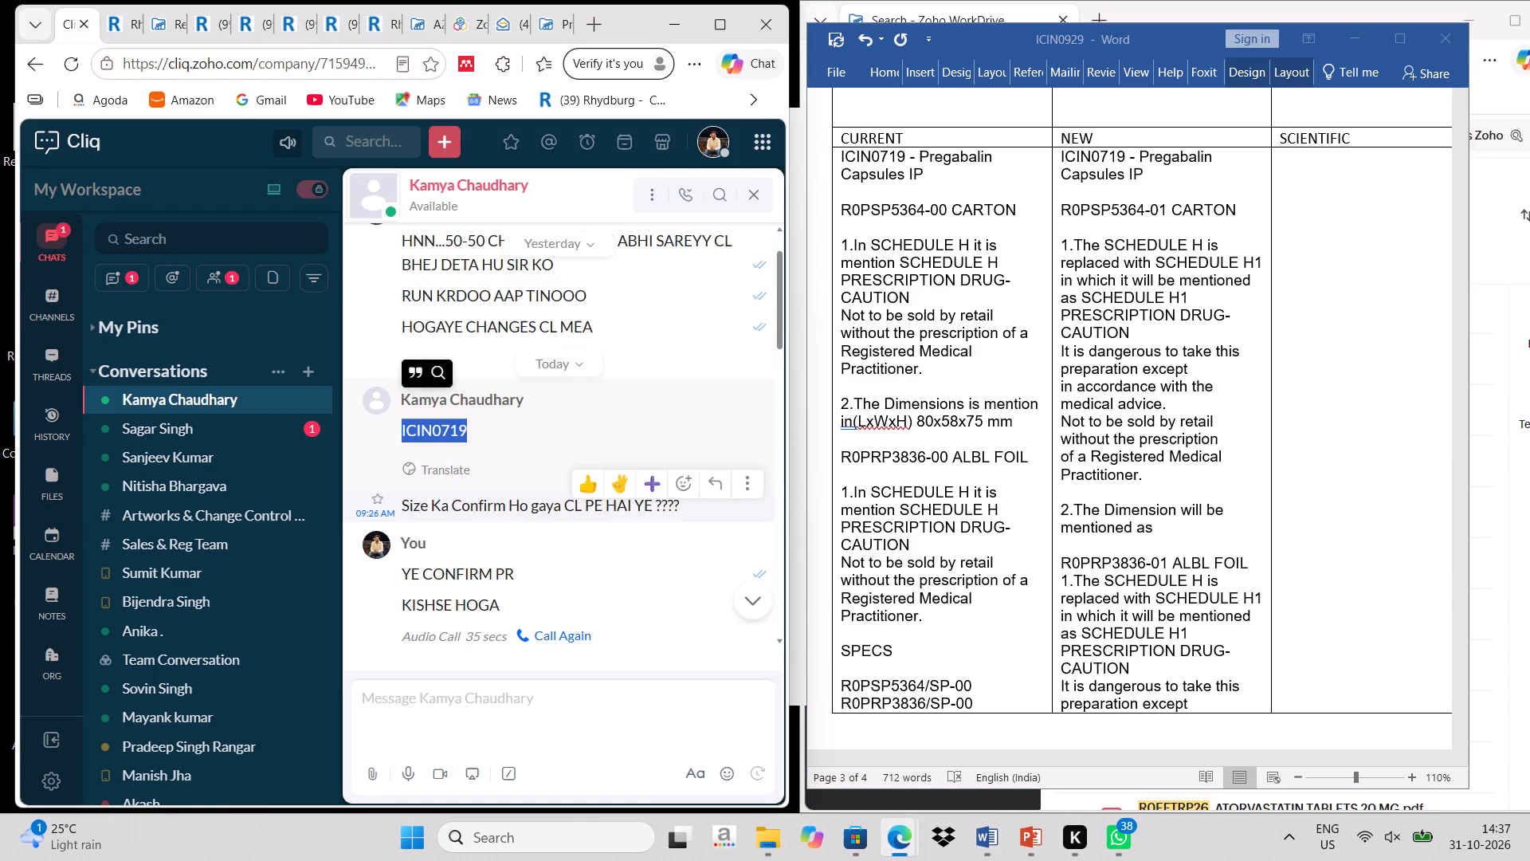
pyautogui.scroll(-18, 432, 509)
pyautogui.scroll(6, 474, 505)
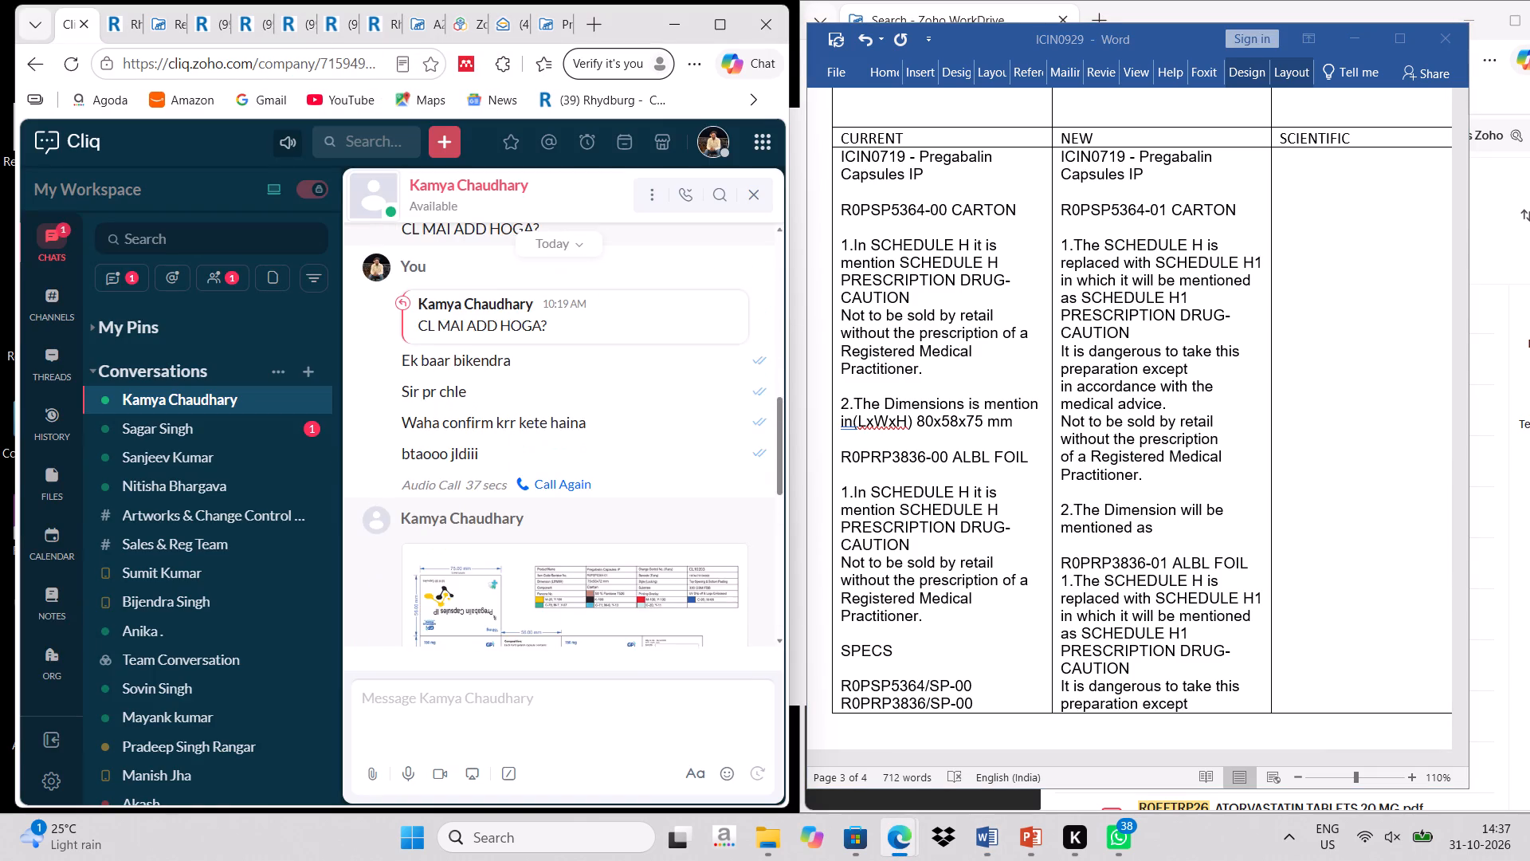
pyautogui.scroll(-4, 476, 504)
pyautogui.scroll(2, 476, 504)
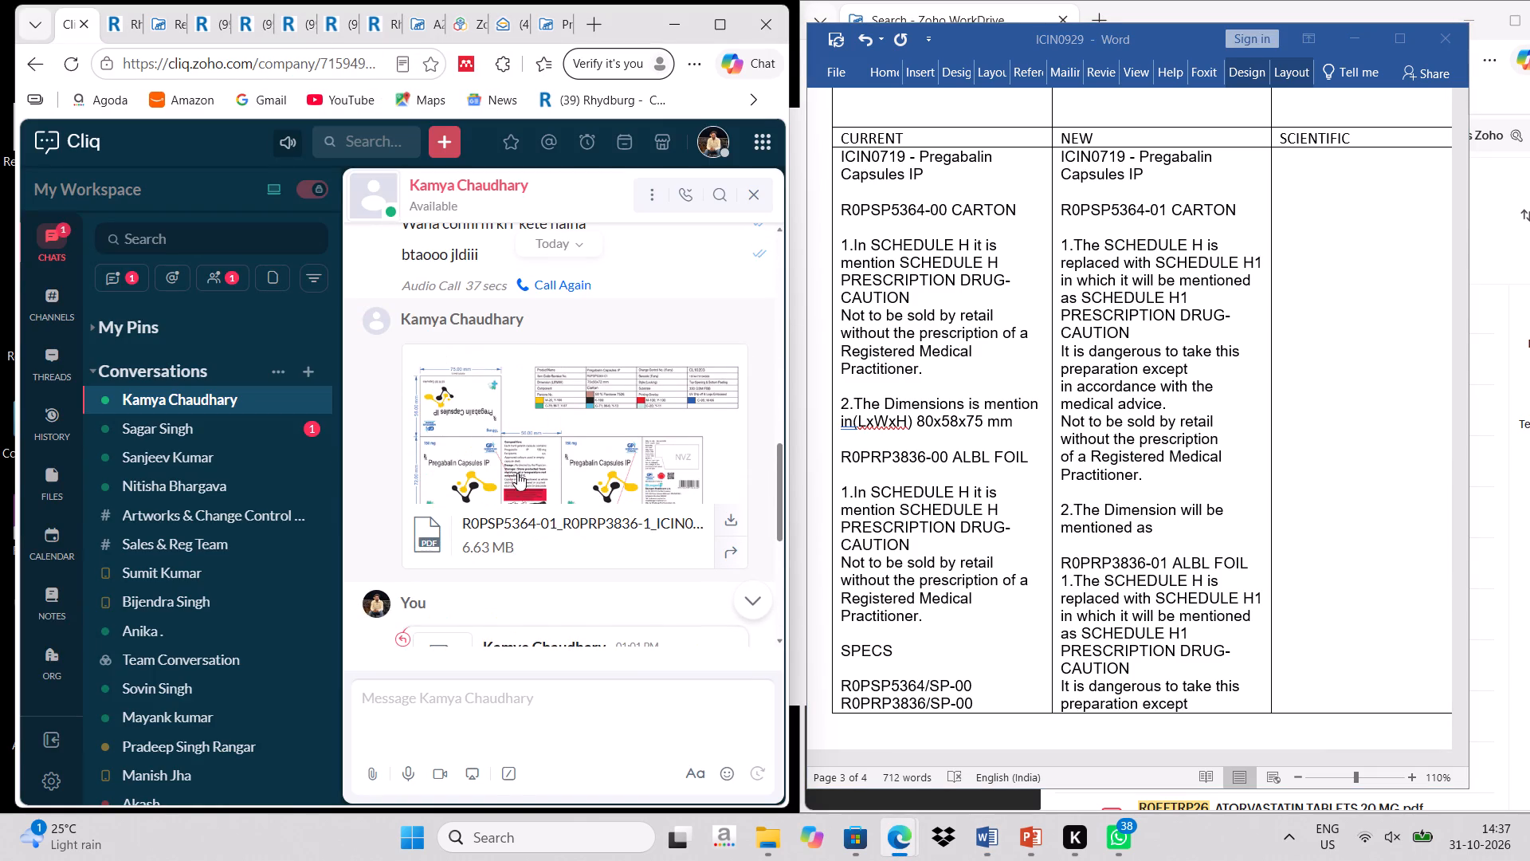
pyautogui.click(497, 545)
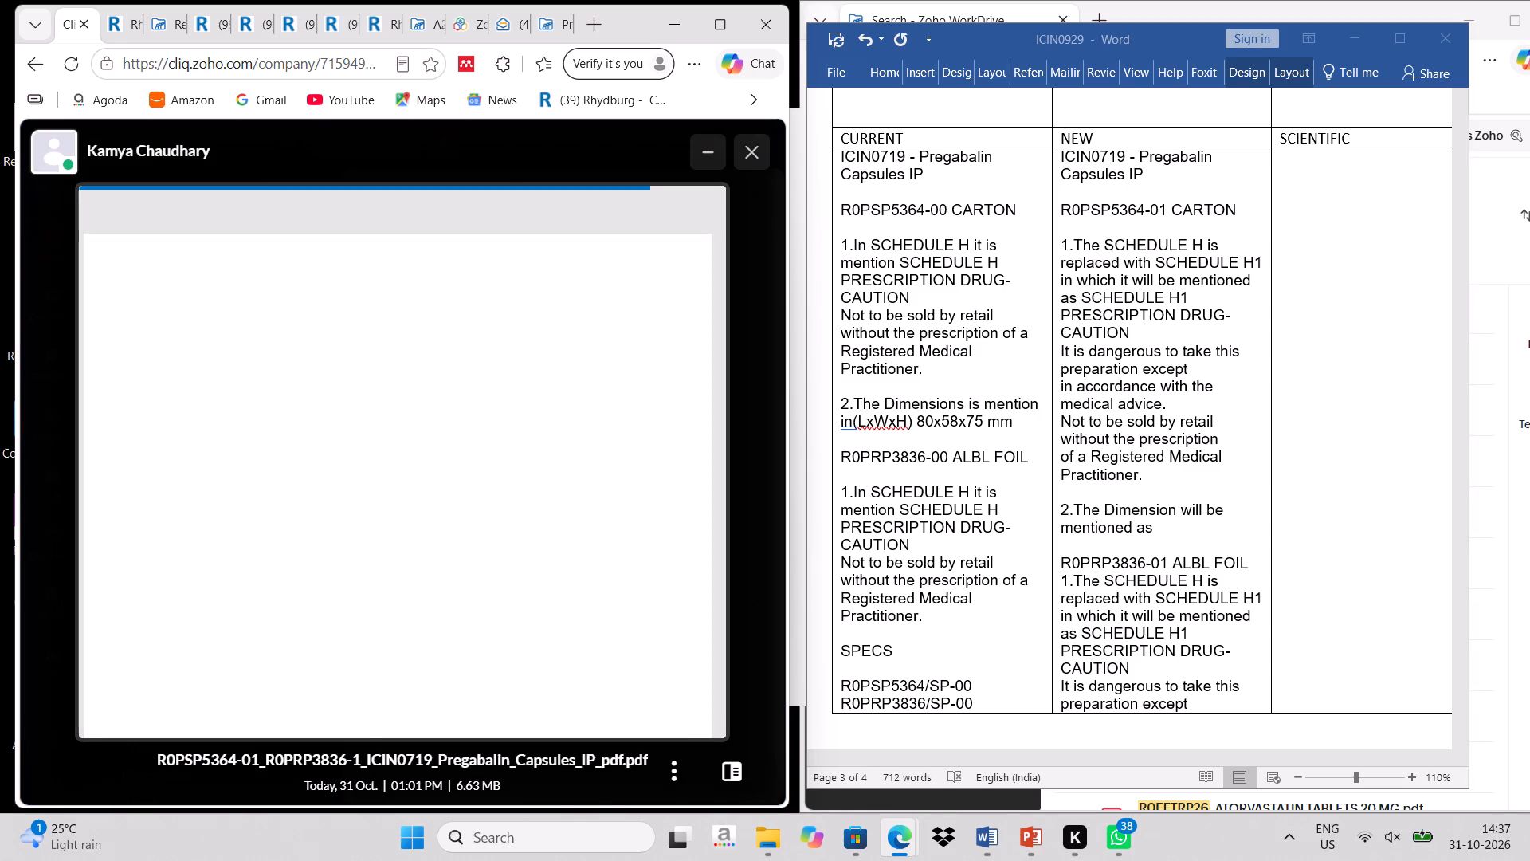
pyautogui.scroll(9, 500, 407)
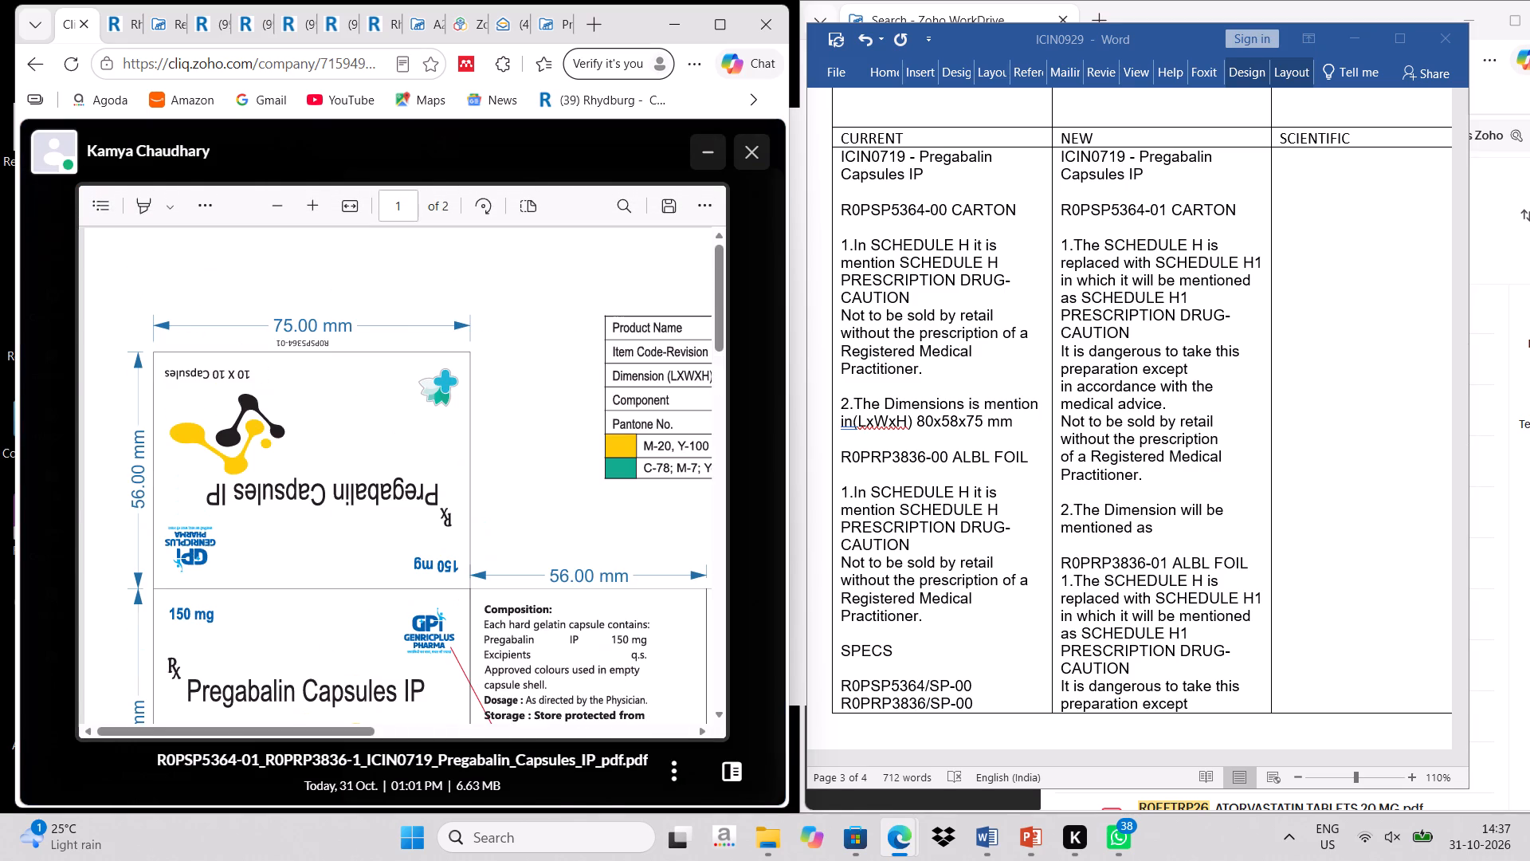
pyautogui.hscroll(-2, 500, 407)
pyautogui.moveTo(484, 379); pyautogui.dragTo(582, 391)
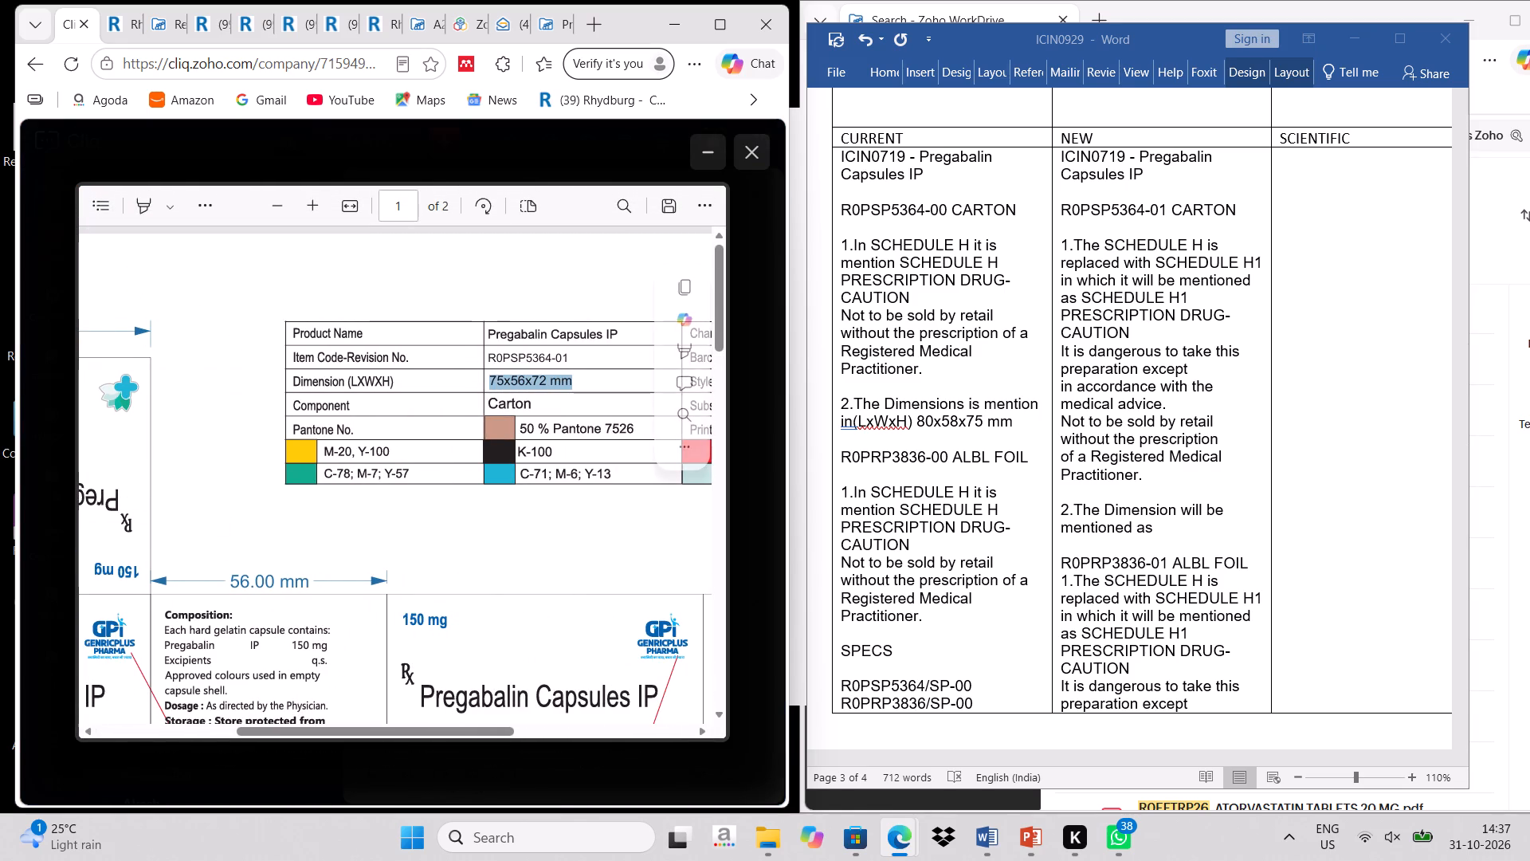
pyautogui.click(686, 288)
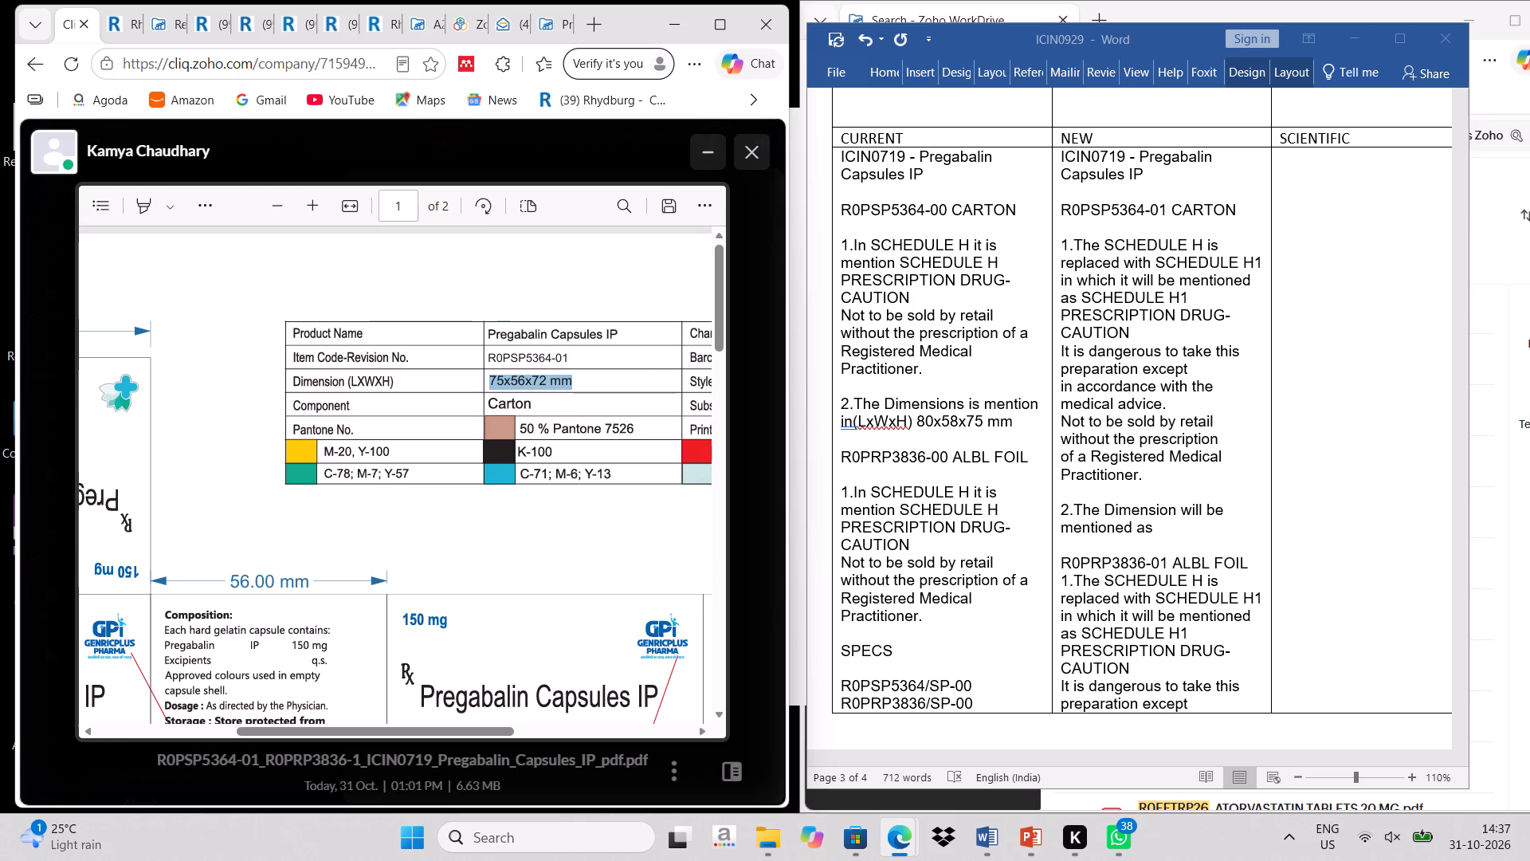
# Complete carton point 2 in the Word table's NEW cell with the copied dimension 75x56x72 mm.
pyautogui.click(1163, 527)
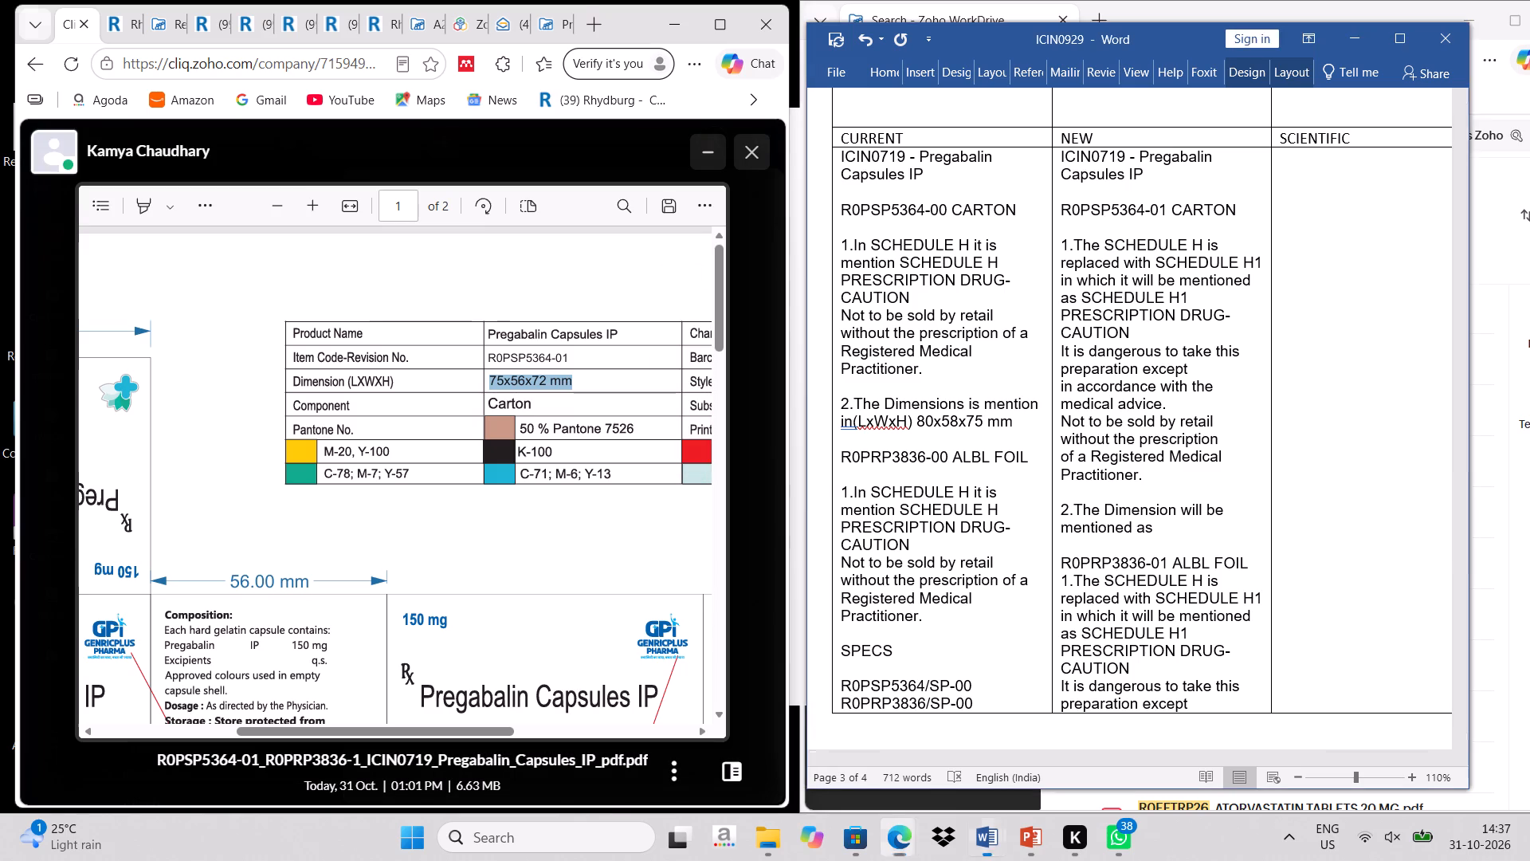
pyautogui.press('space')
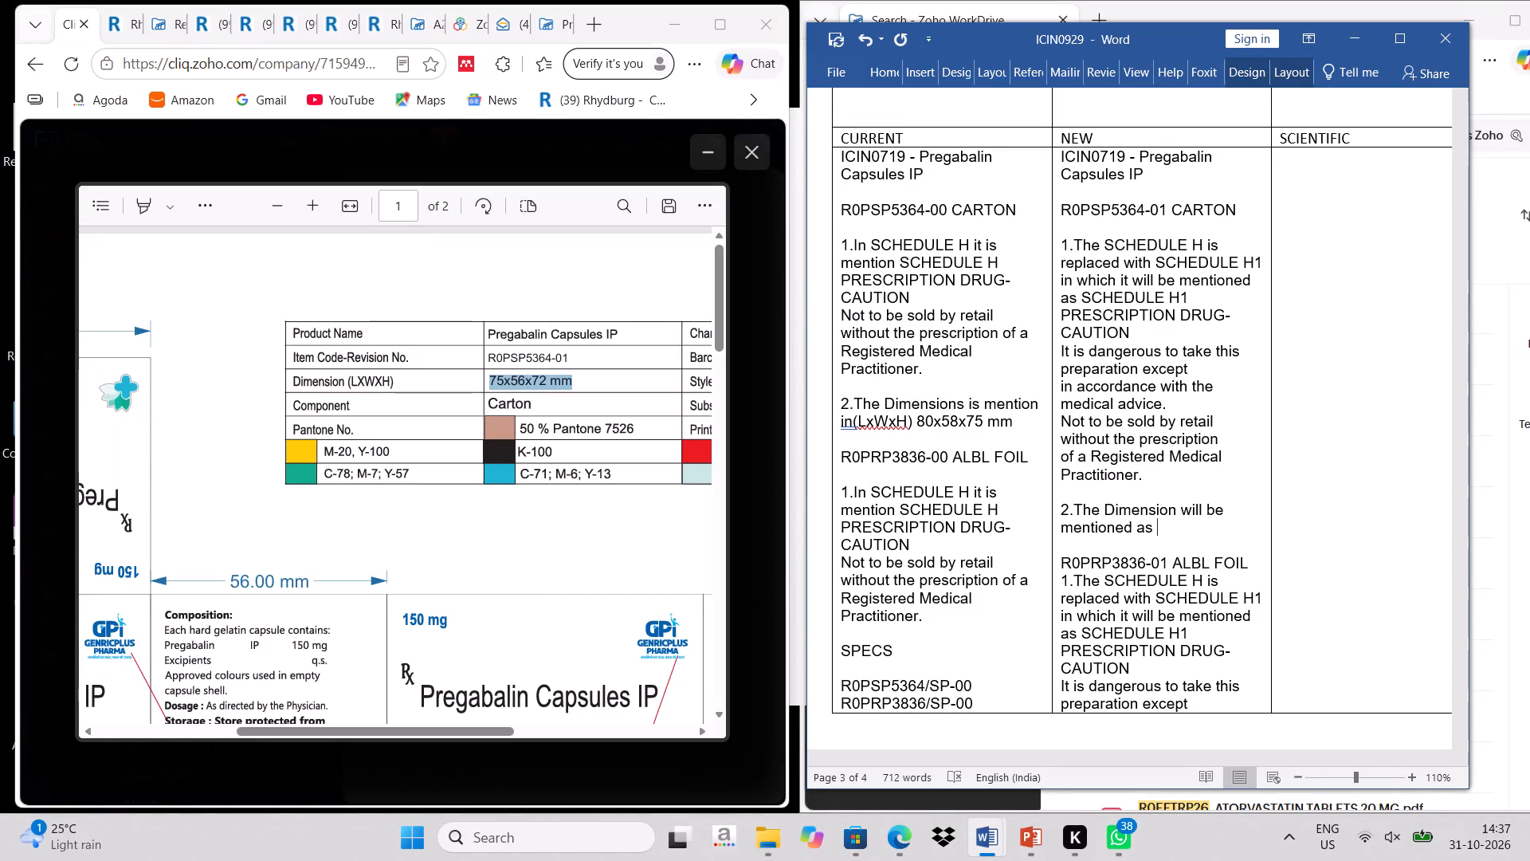
pyautogui.hotkey('ctrl', 'v')
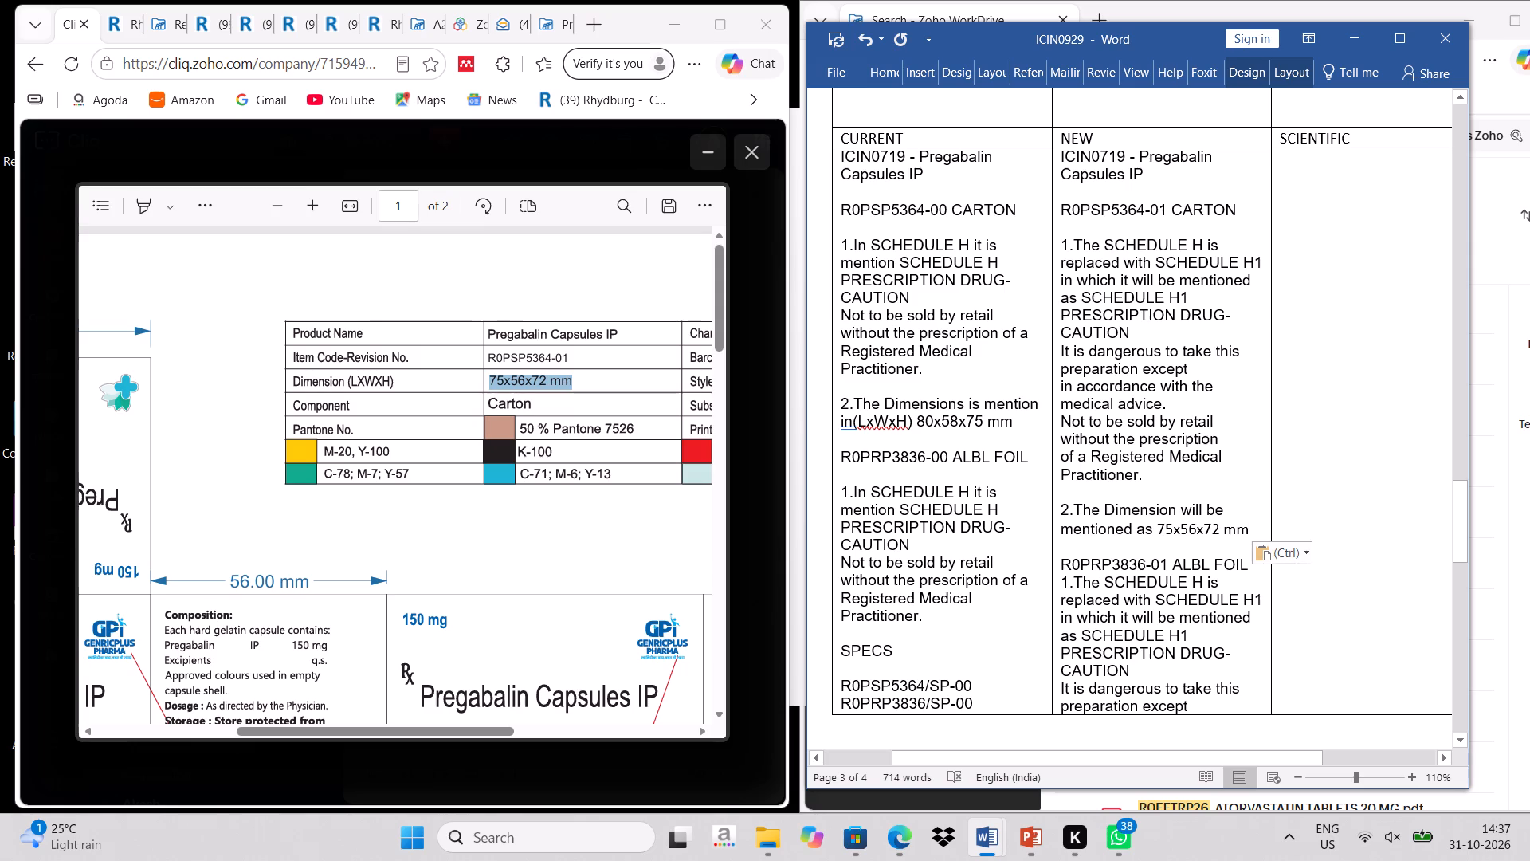
# Insert the label "(L xW xH)" after "Dimension" in the NEW cell's carton point 2, reusing the copied x separator.
pyautogui.click(1177, 510)
pyautogui.hotkey('shift', 'l')
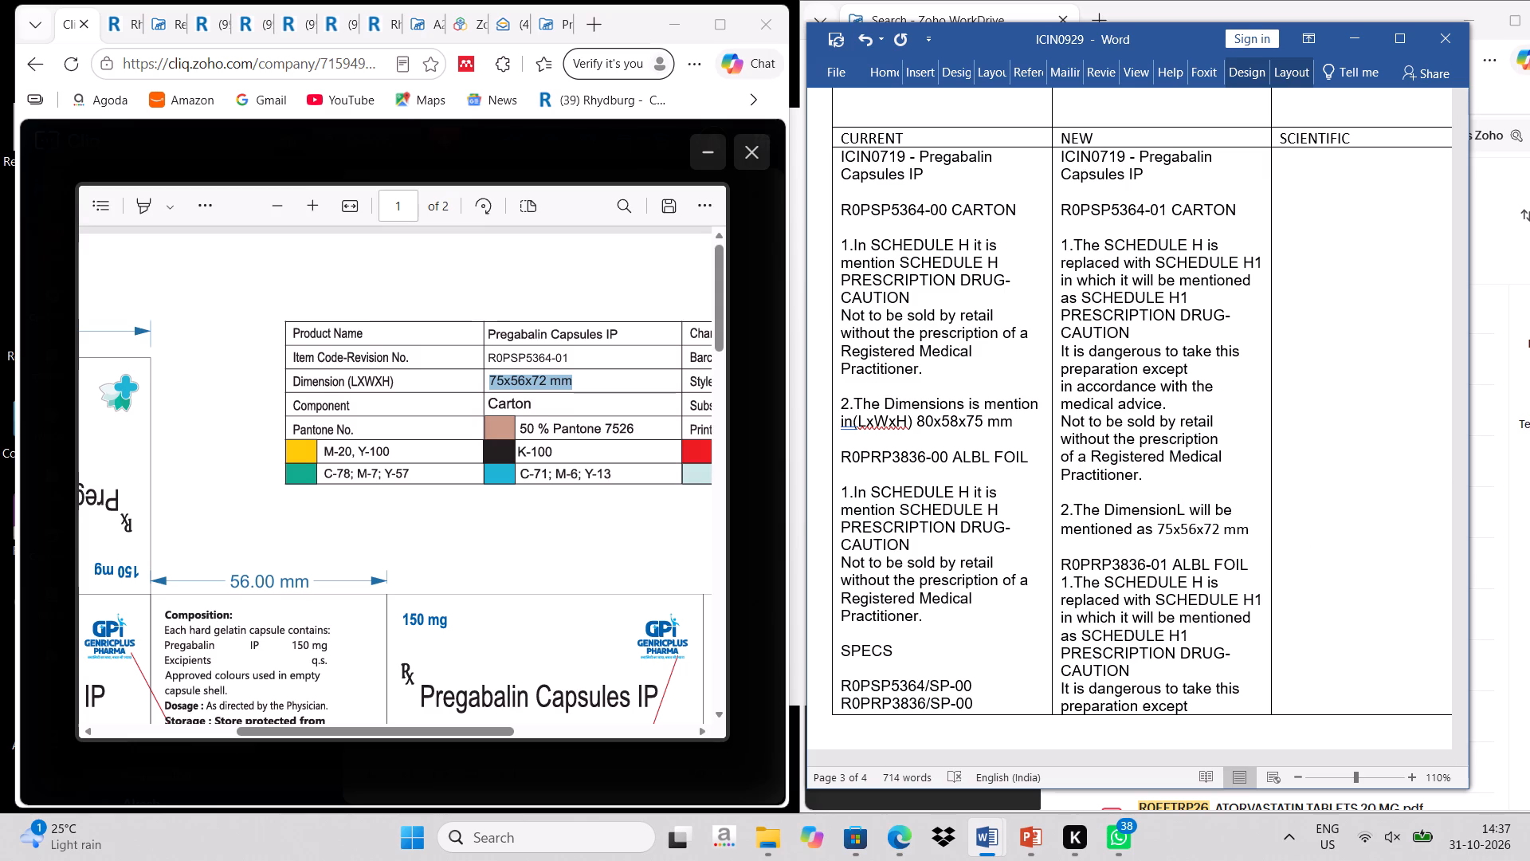
pyautogui.press('Left')
pyautogui.hotkey('shift', '(')
pyautogui.press('Right')
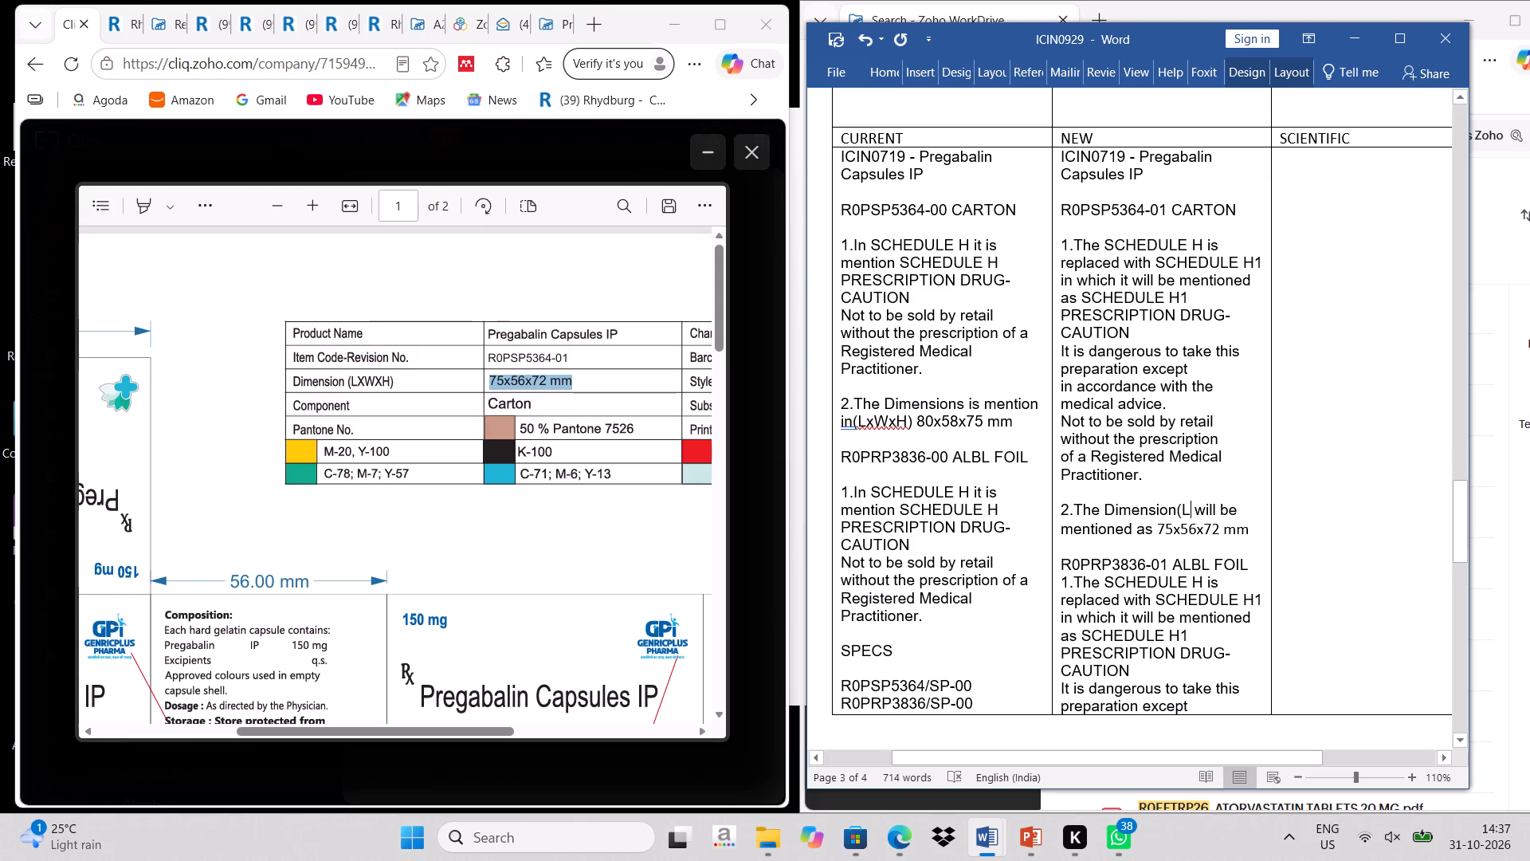
pyautogui.click(1175, 530)
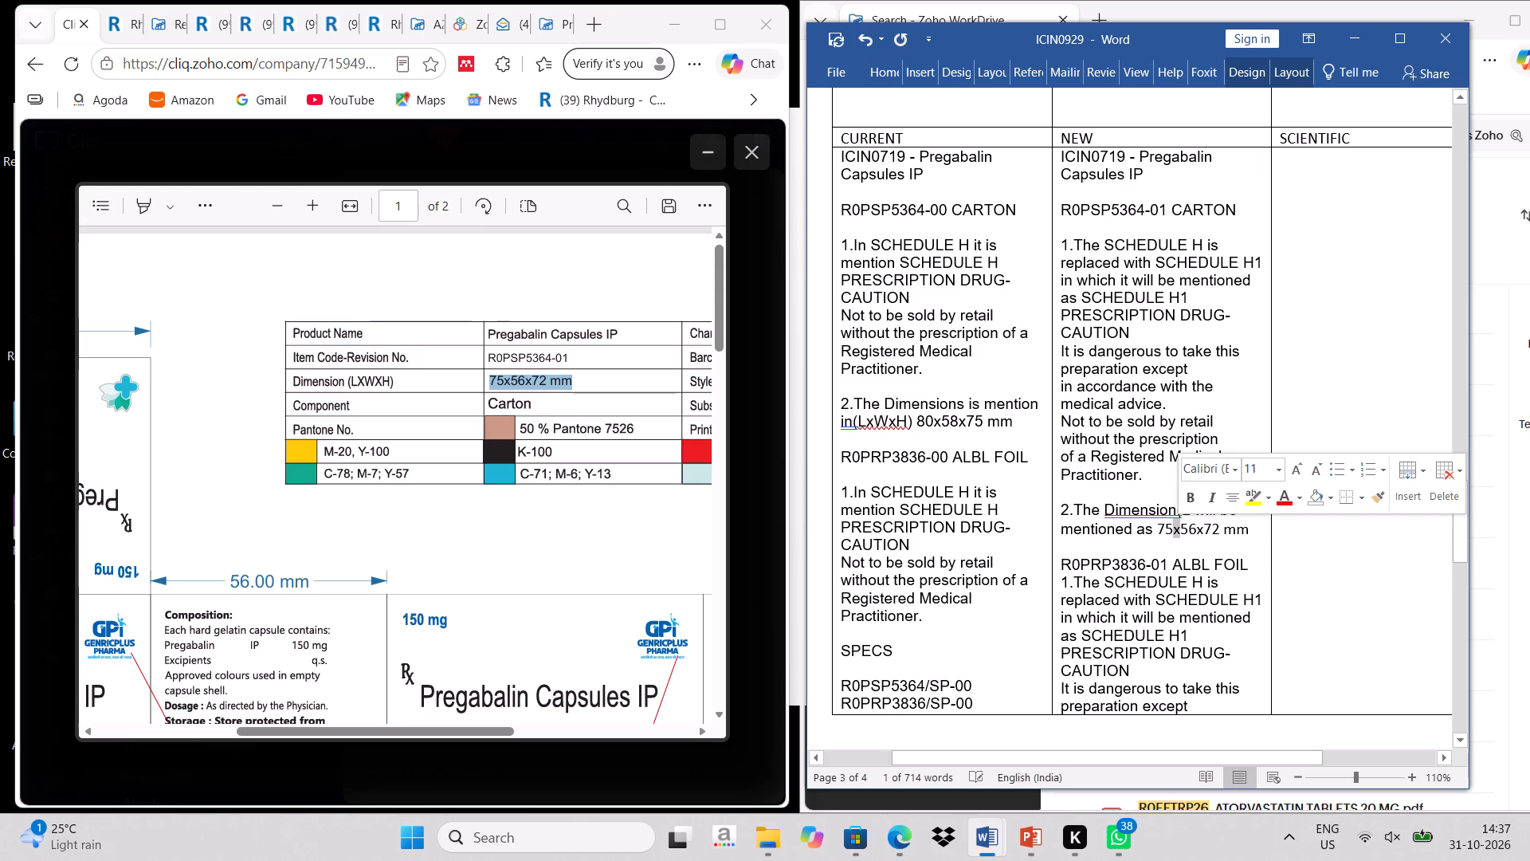
pyautogui.rightClick(1177, 530)
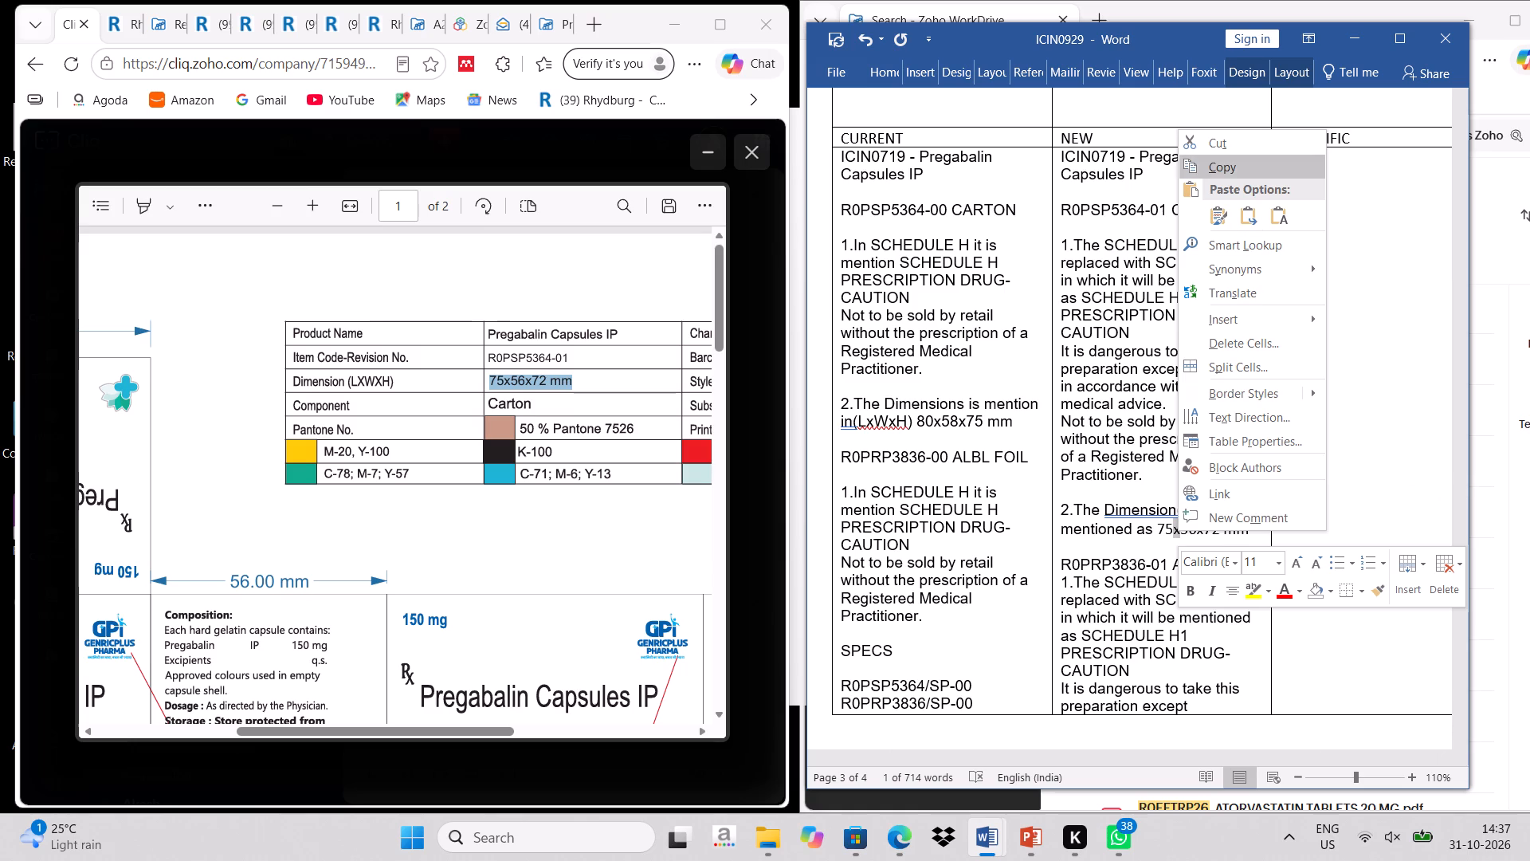
pyautogui.click(1254, 172)
pyautogui.click(1189, 511)
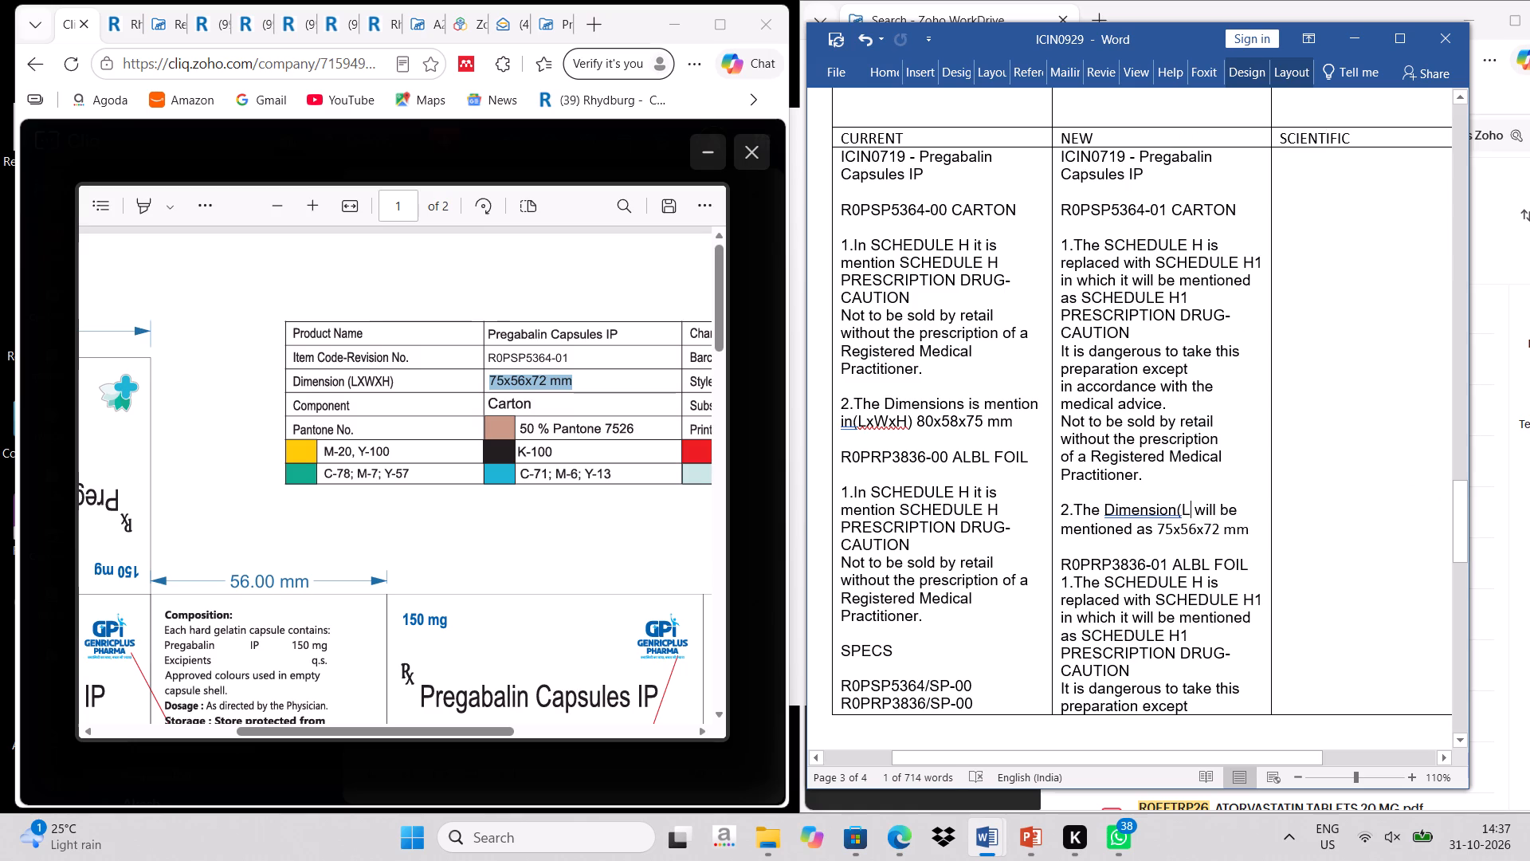
pyautogui.hotkey('ctrl', 'v')
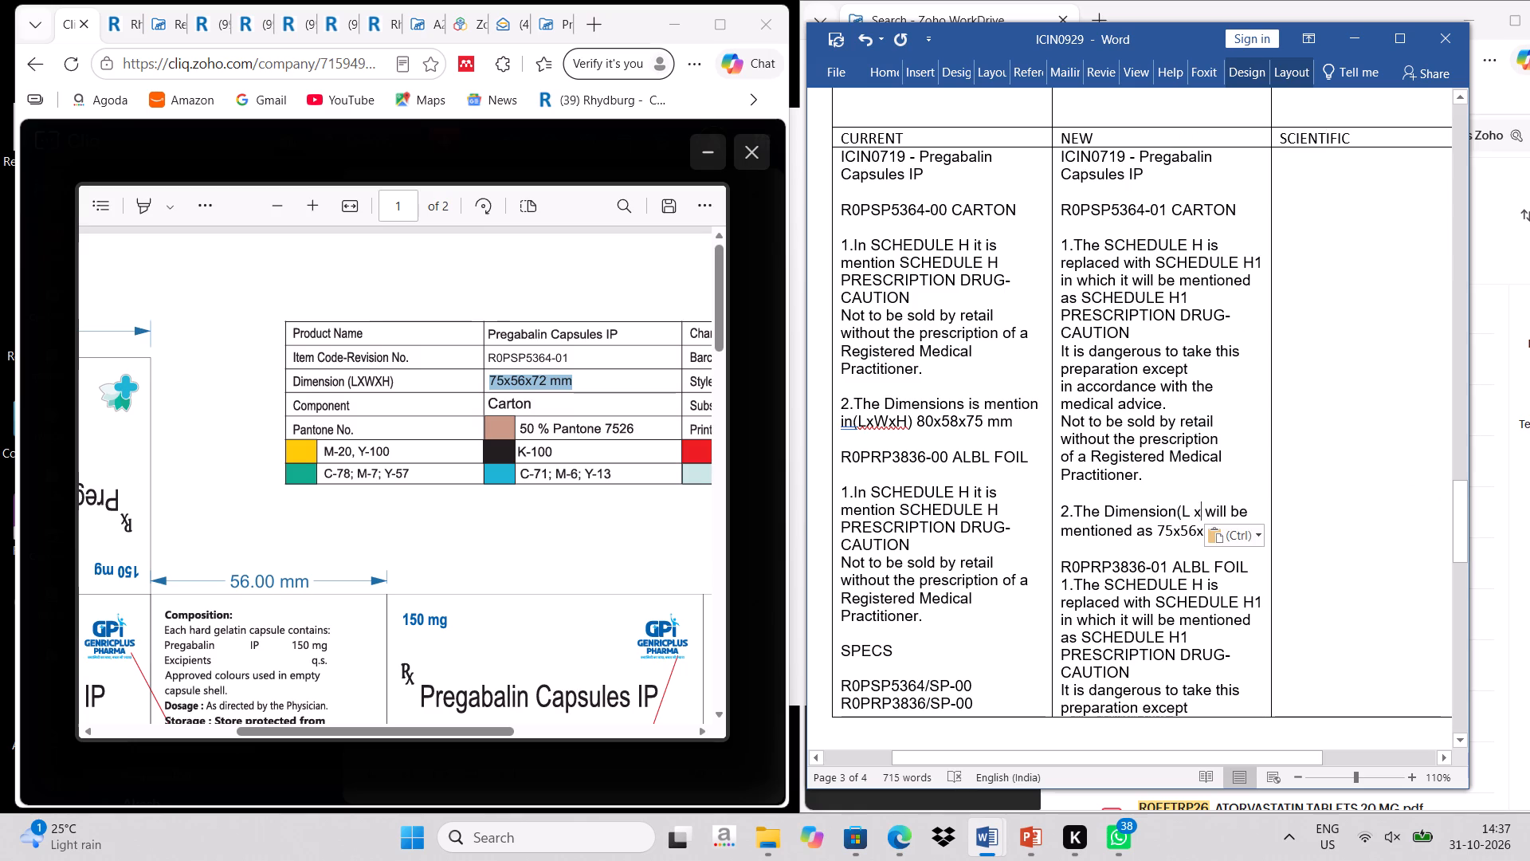
pyautogui.hotkey('shift', 'w')
pyautogui.hotkey('ctrl', 'v')
pyautogui.hotkey('shift', 'h')
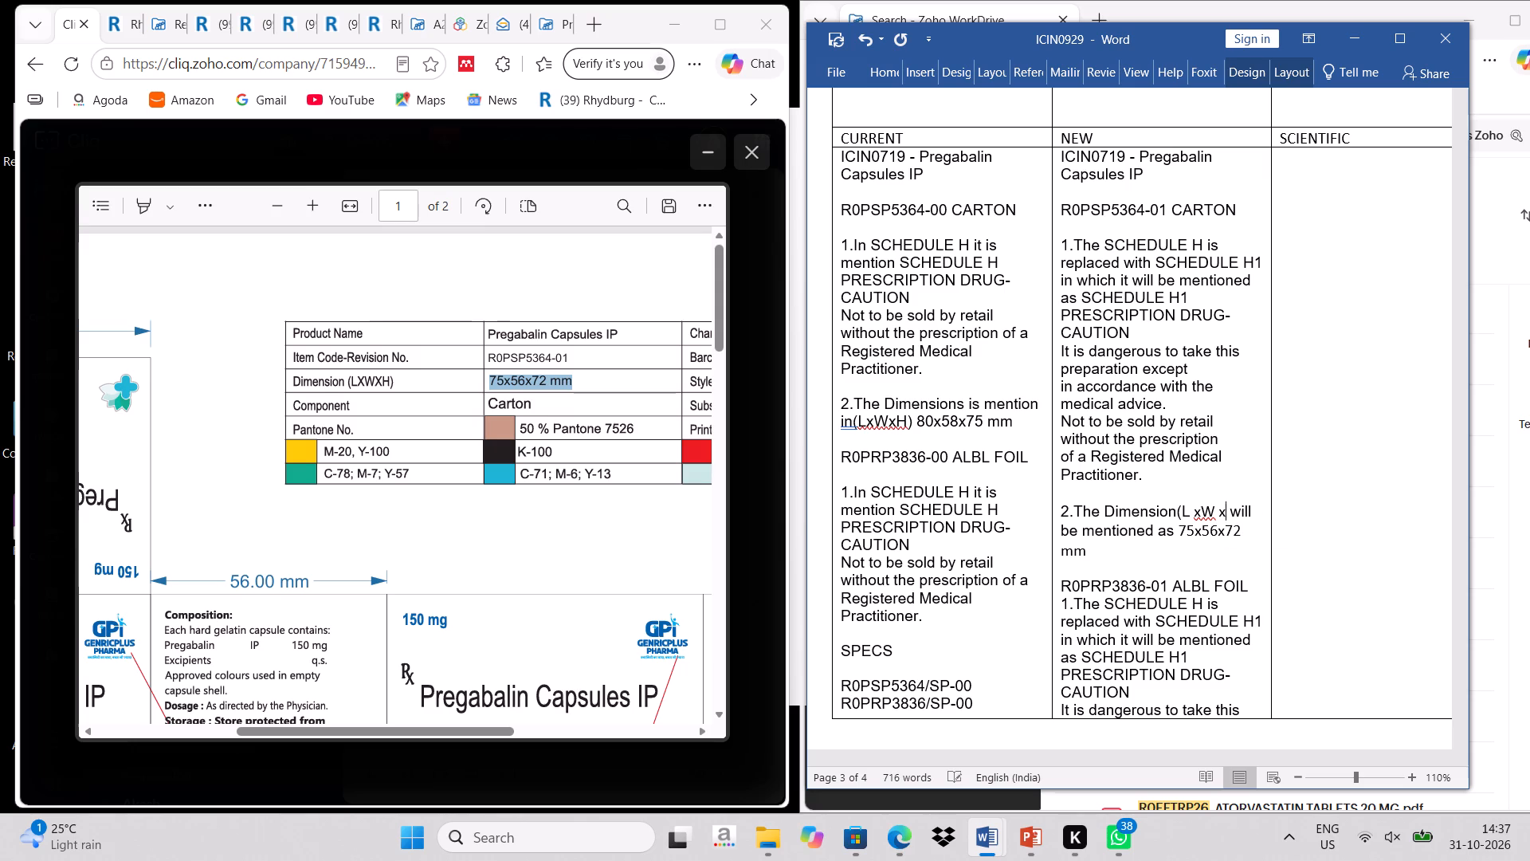
pyautogui.hotkey('ctrl', '0')
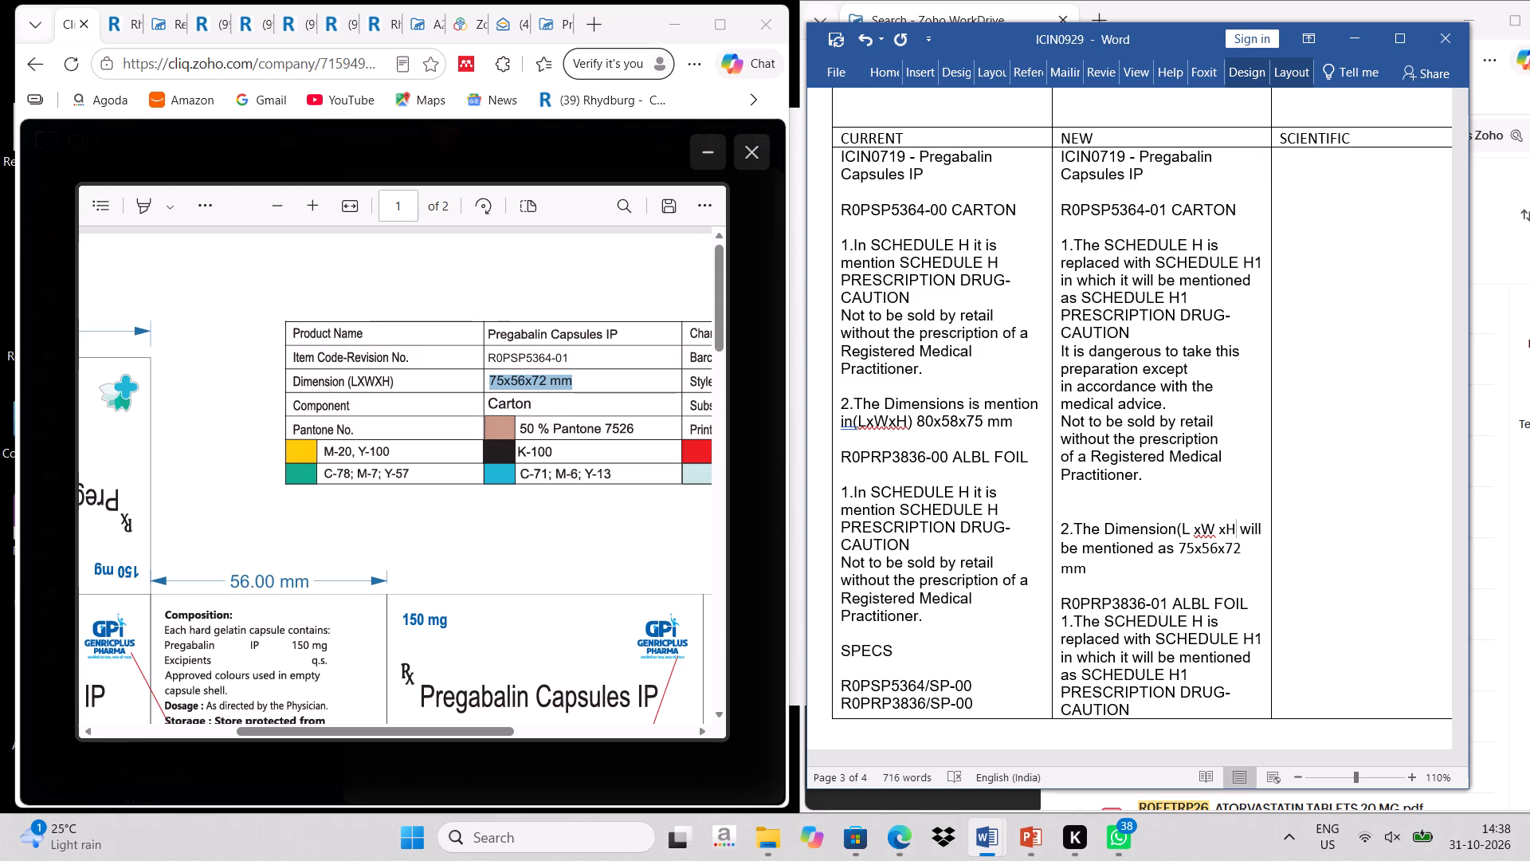
pyautogui.hotkey('shift', ')')
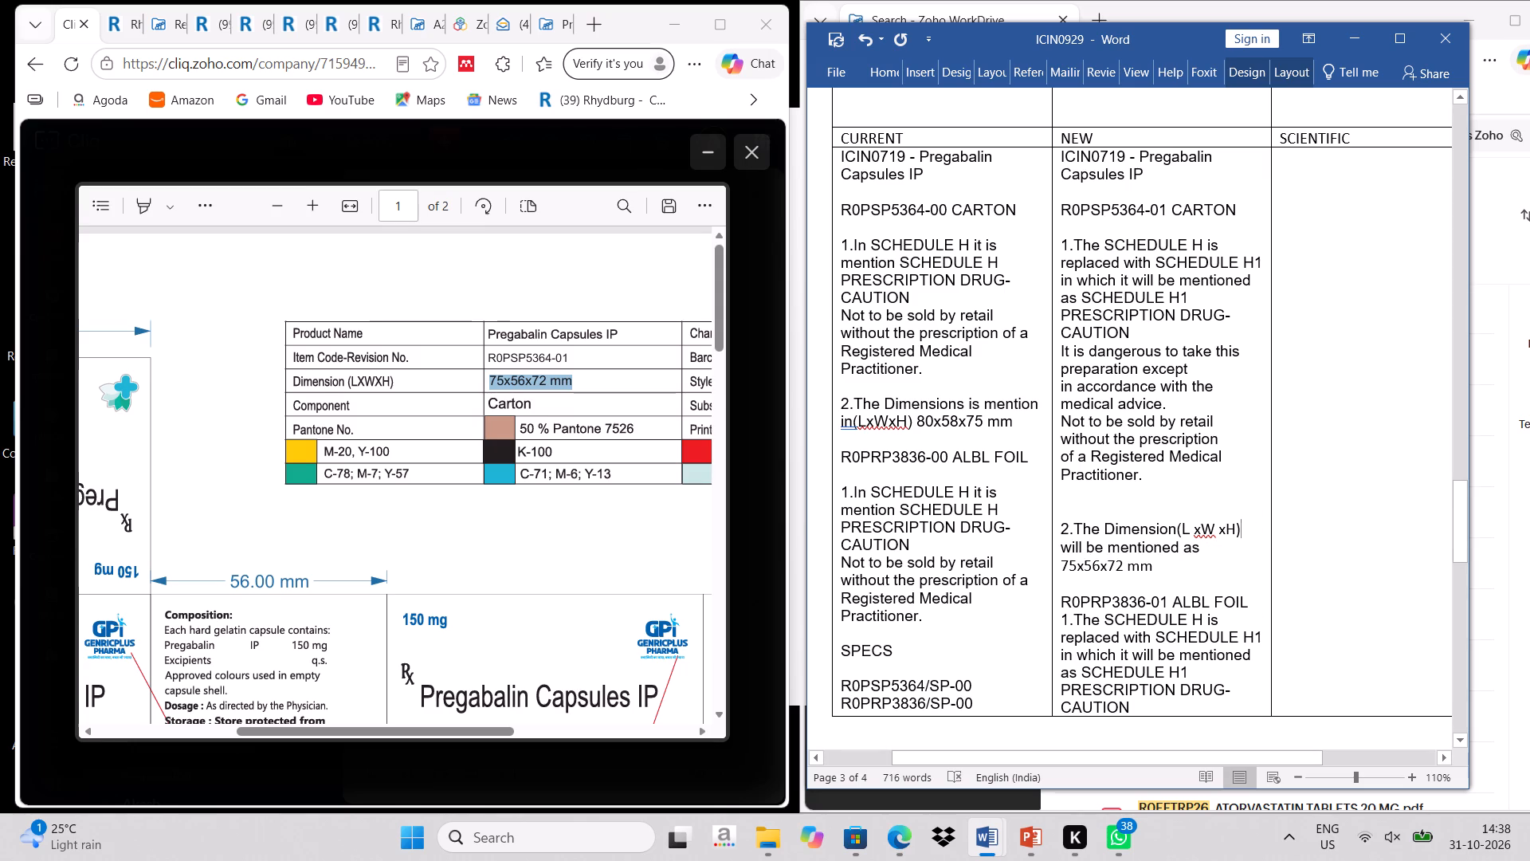
# Remove the spaces inside the dimension label in the NEW cell's carton point 2 so it reads "(LxWxH)".
pyautogui.click(1195, 527)
pyautogui.press('BackSpace')
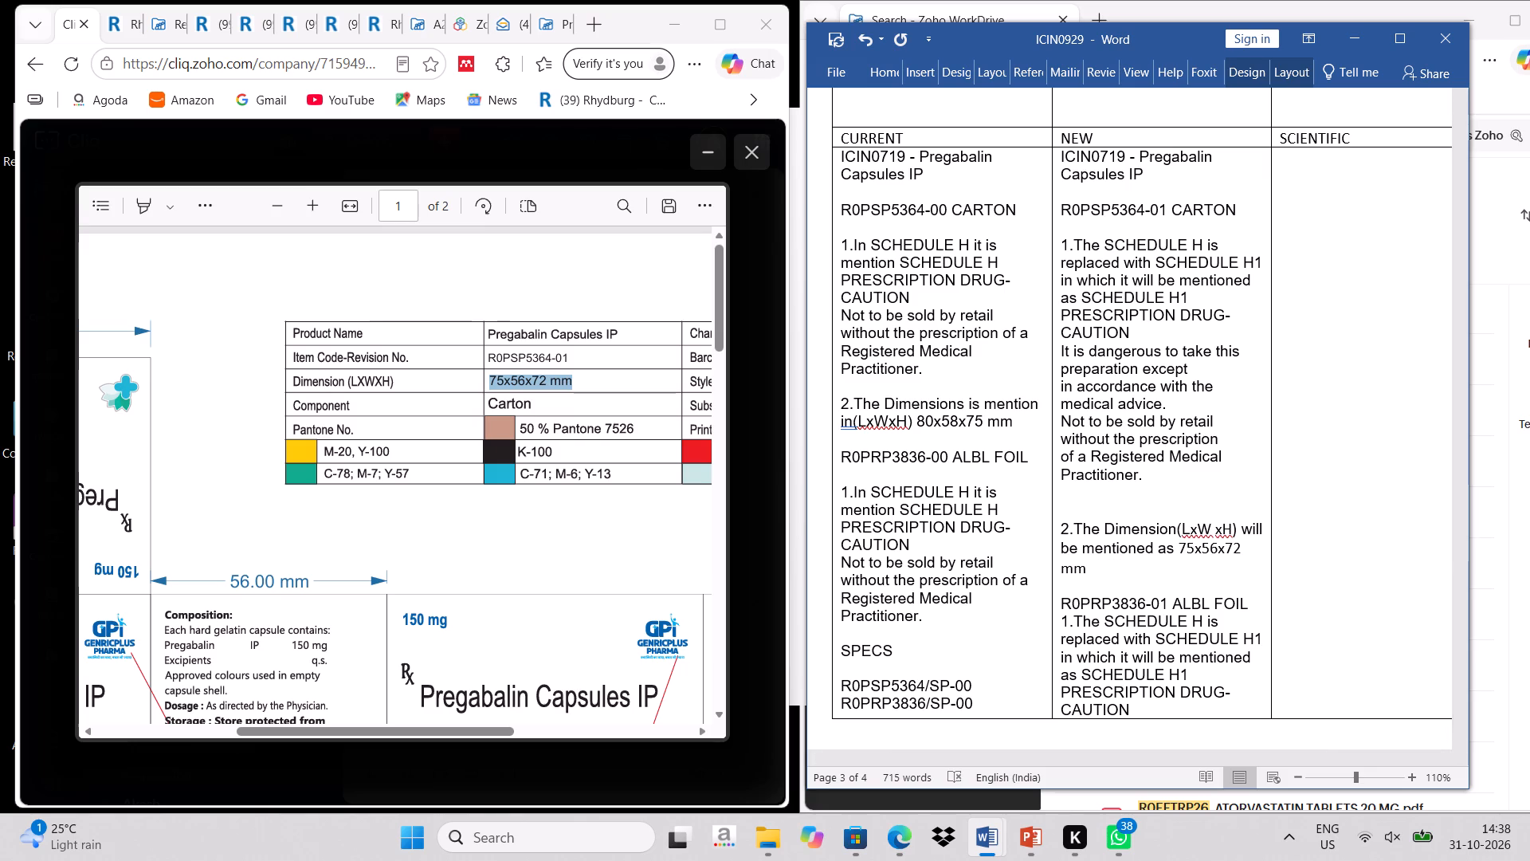
pyautogui.press('Right')
pyautogui.press('Right')
pyautogui.press('Right')
pyautogui.press('BackSpace')
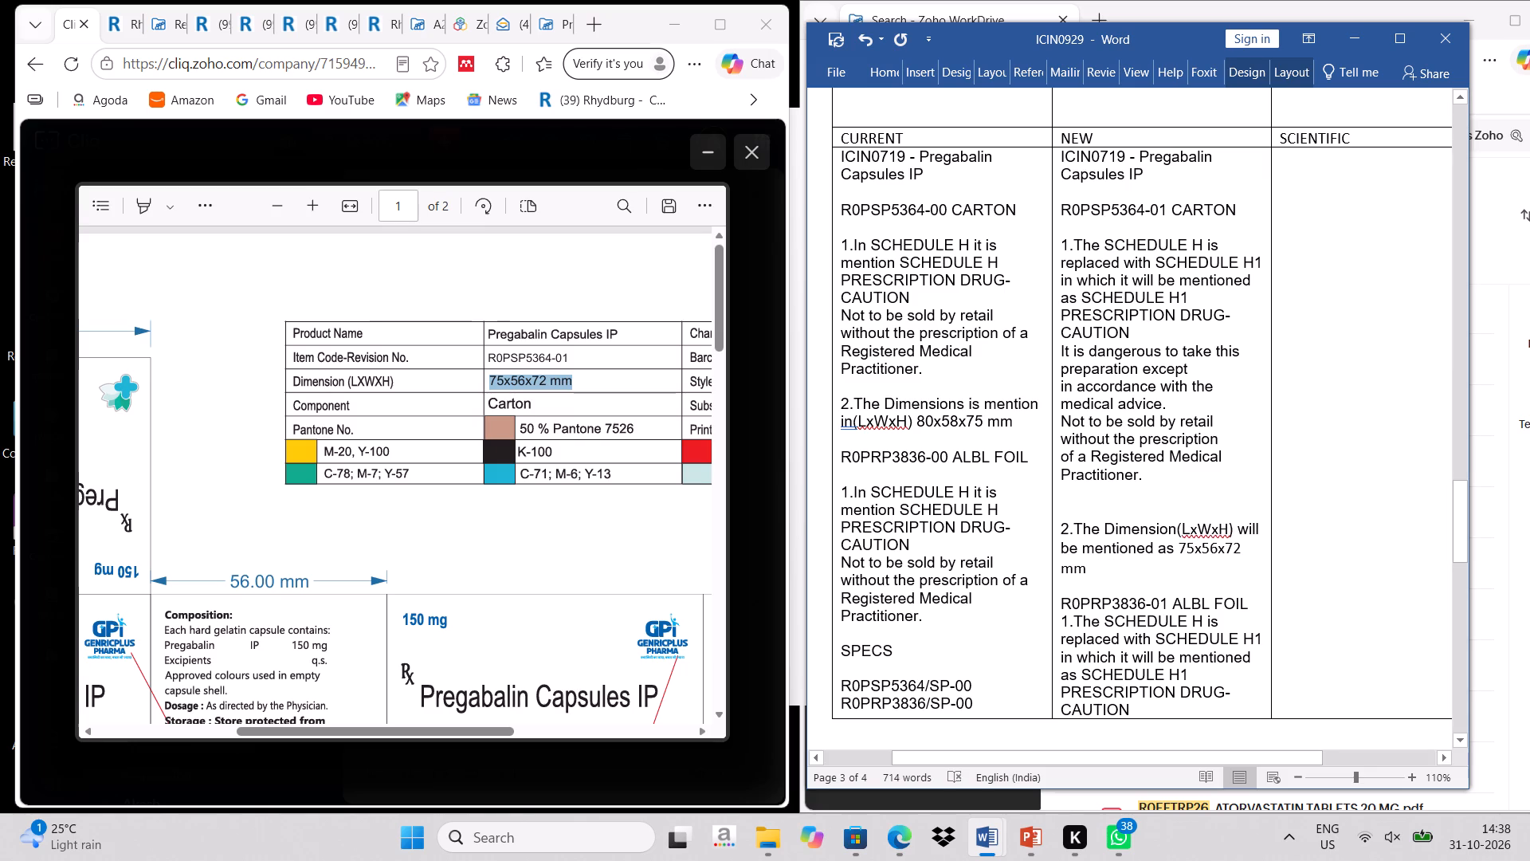
# Remove the extra spacing above carton point 2 in the NEW cell.
pyautogui.click(1078, 507)
pyautogui.click(1065, 501)
pyautogui.press('Left')
pyautogui.press('BackSpace')
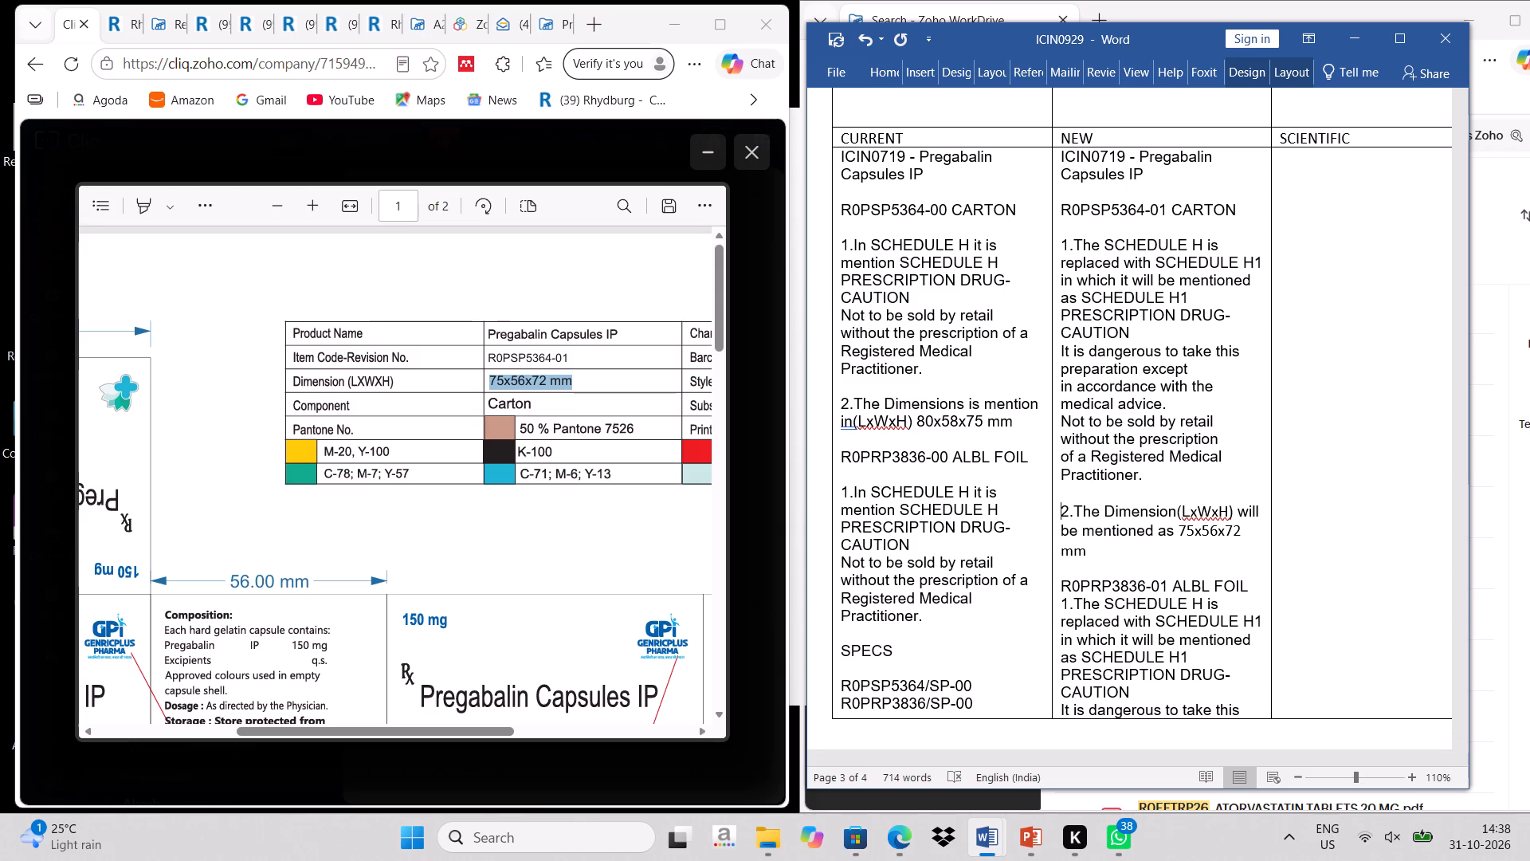
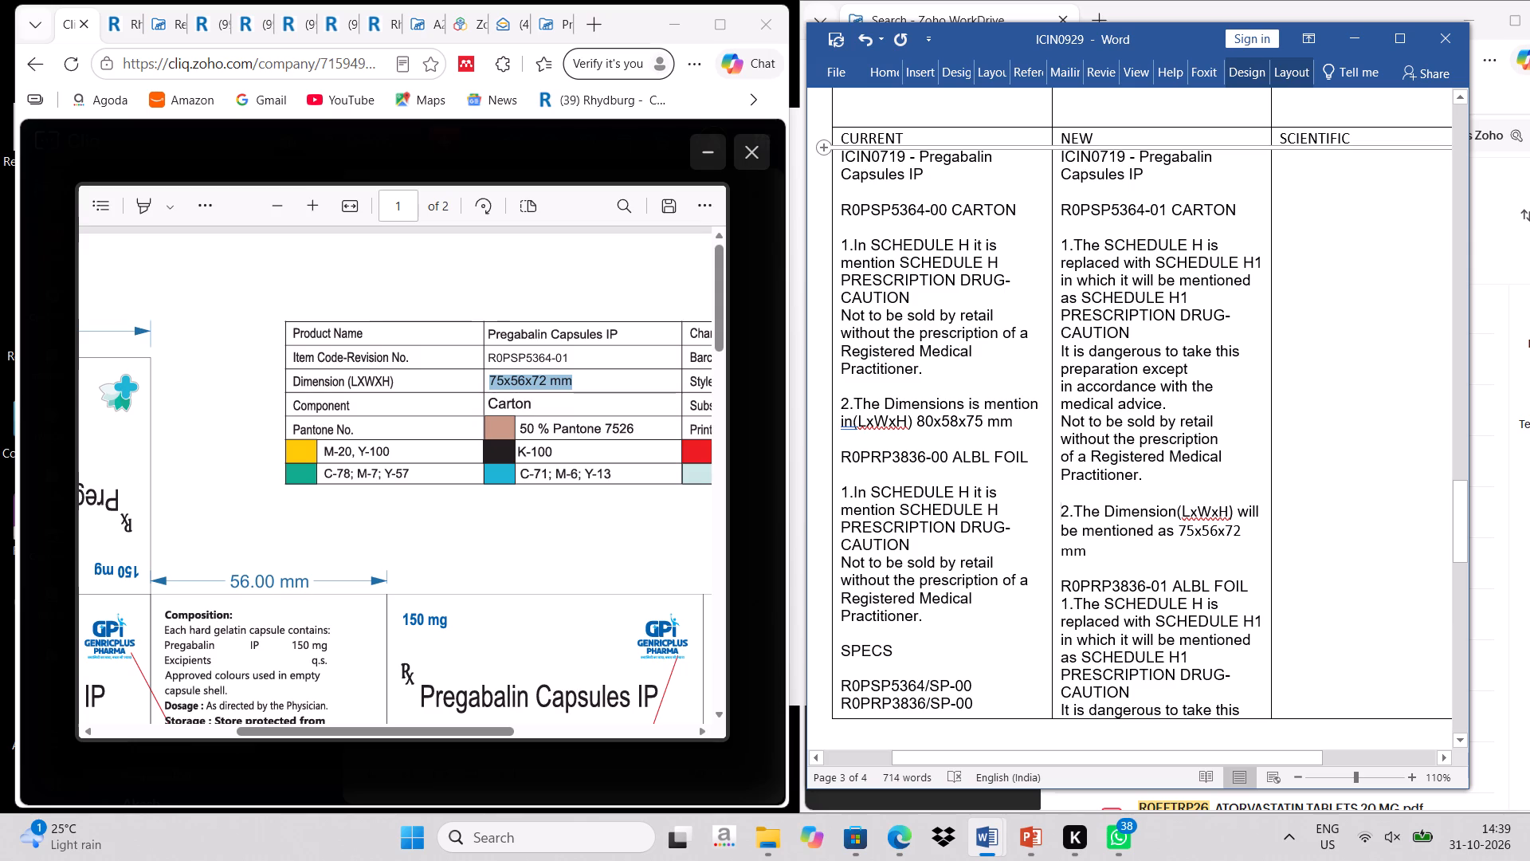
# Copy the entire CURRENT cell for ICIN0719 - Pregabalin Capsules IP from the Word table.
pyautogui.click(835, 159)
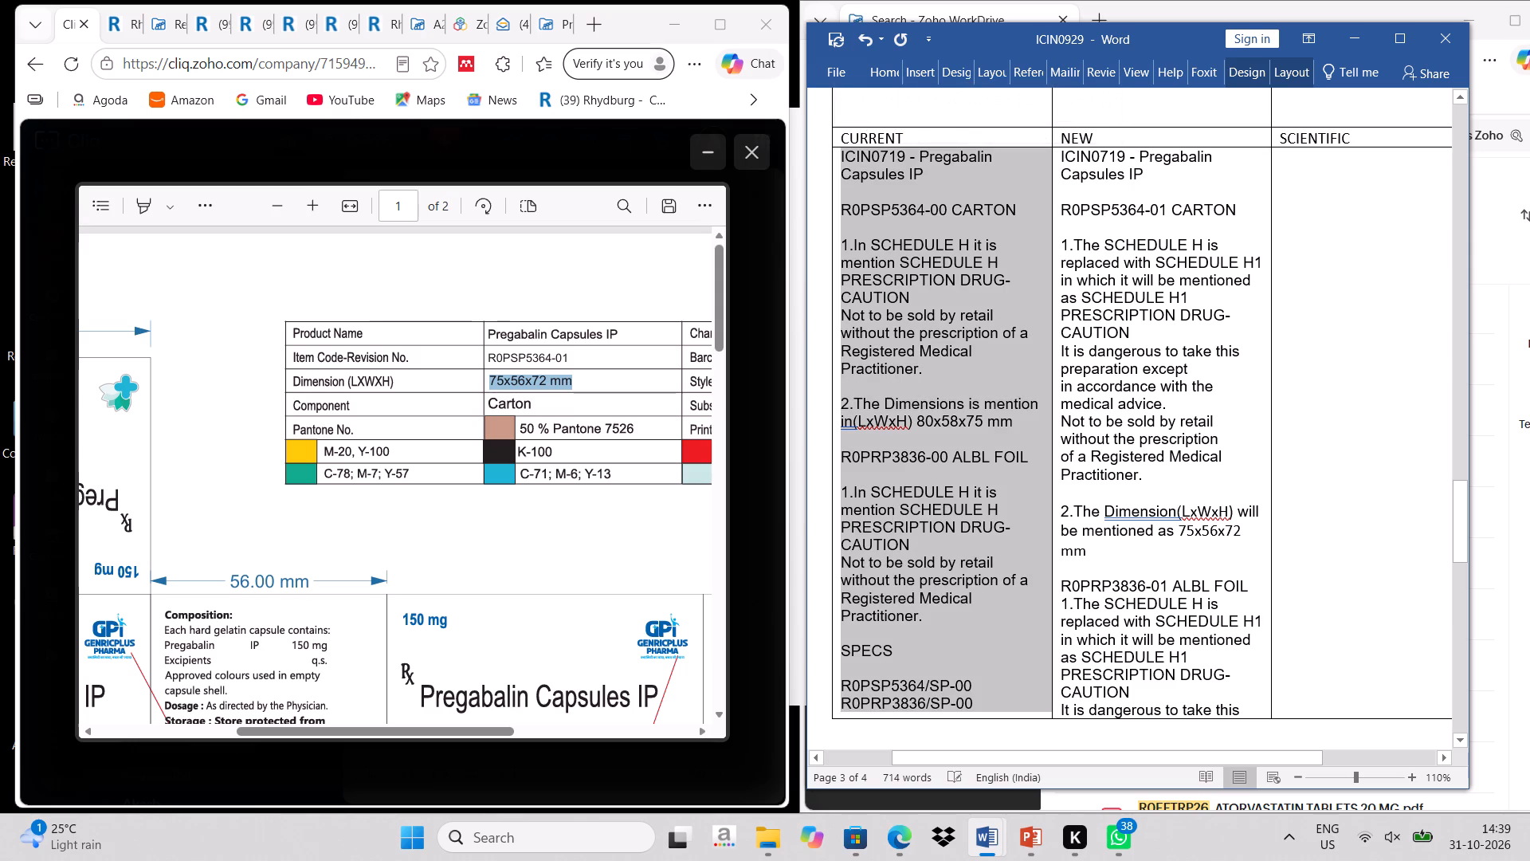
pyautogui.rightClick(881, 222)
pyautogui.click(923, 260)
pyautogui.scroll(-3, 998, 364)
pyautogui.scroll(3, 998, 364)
# Switch to the browser and open the PDF of completed ICIN0719 artwork A2644 from the Artwork Review Report.
pyautogui.click(1353, 29)
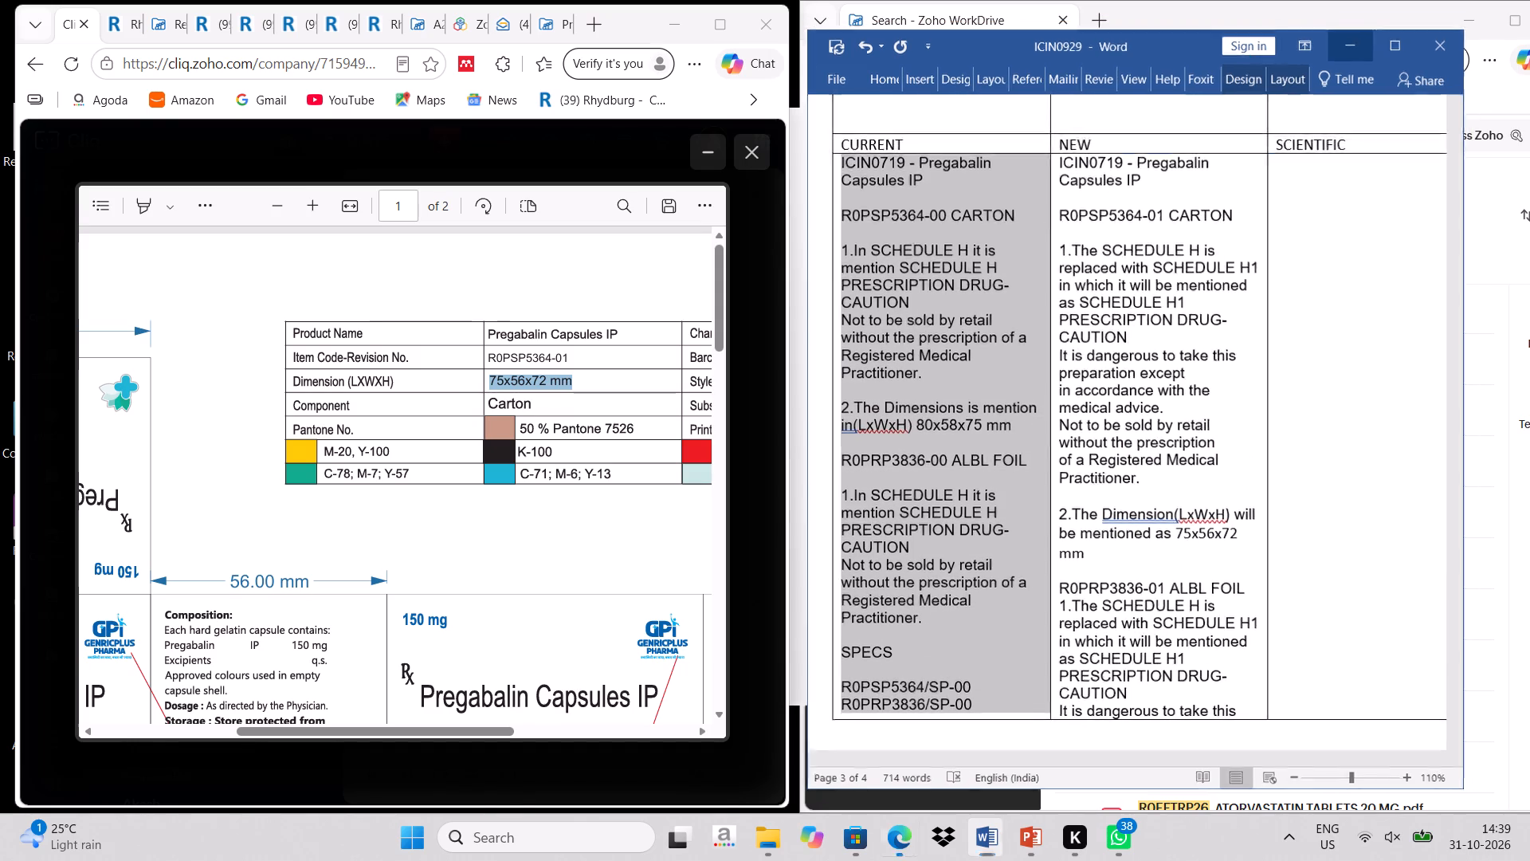
pyautogui.click(718, 7)
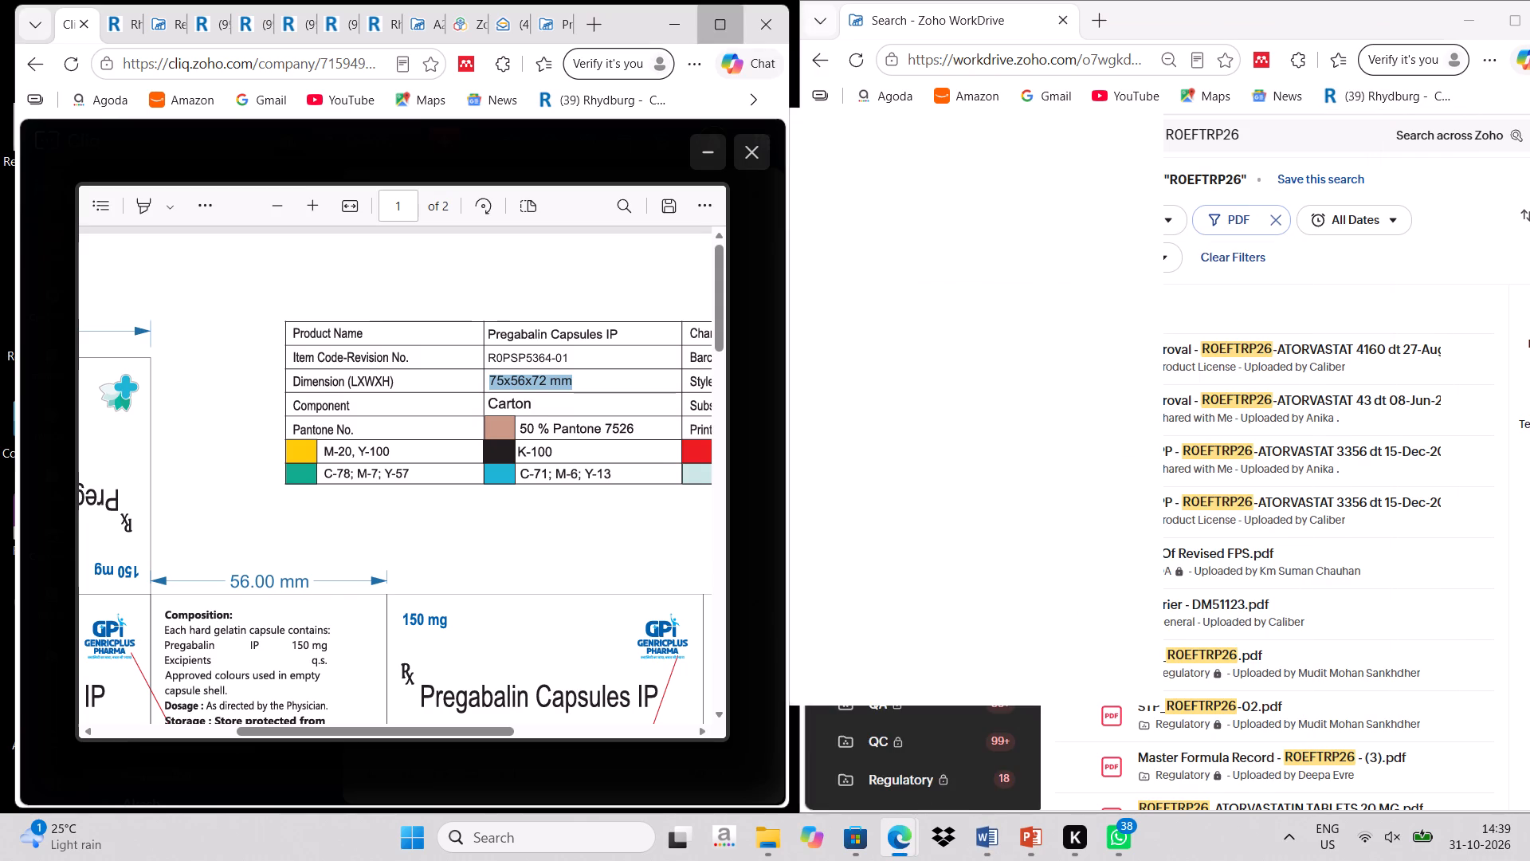
pyautogui.click(490, 10)
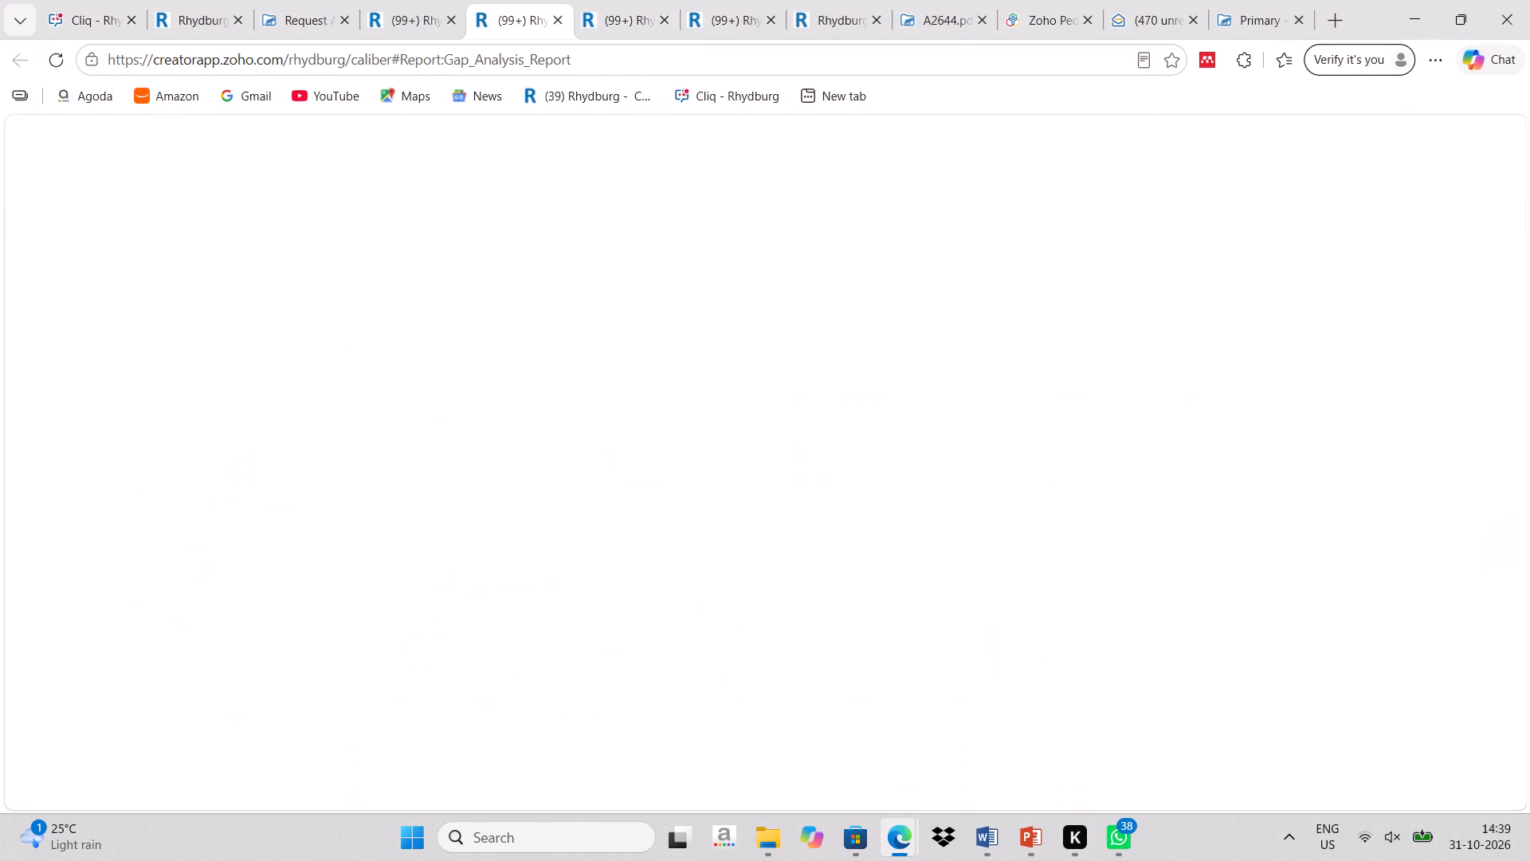
pyautogui.click(399, 6)
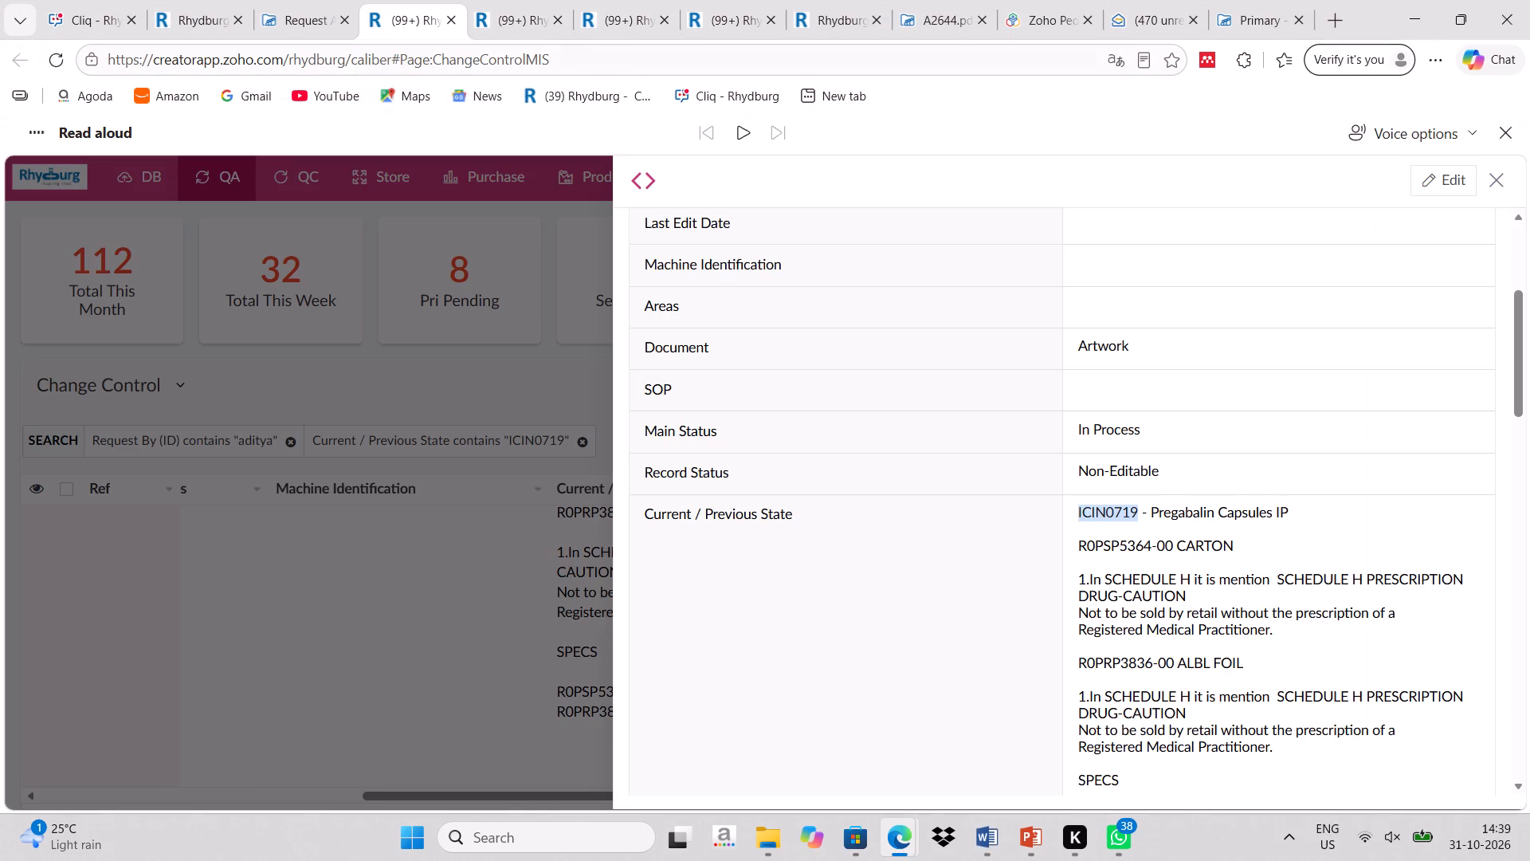
pyautogui.click(831, 10)
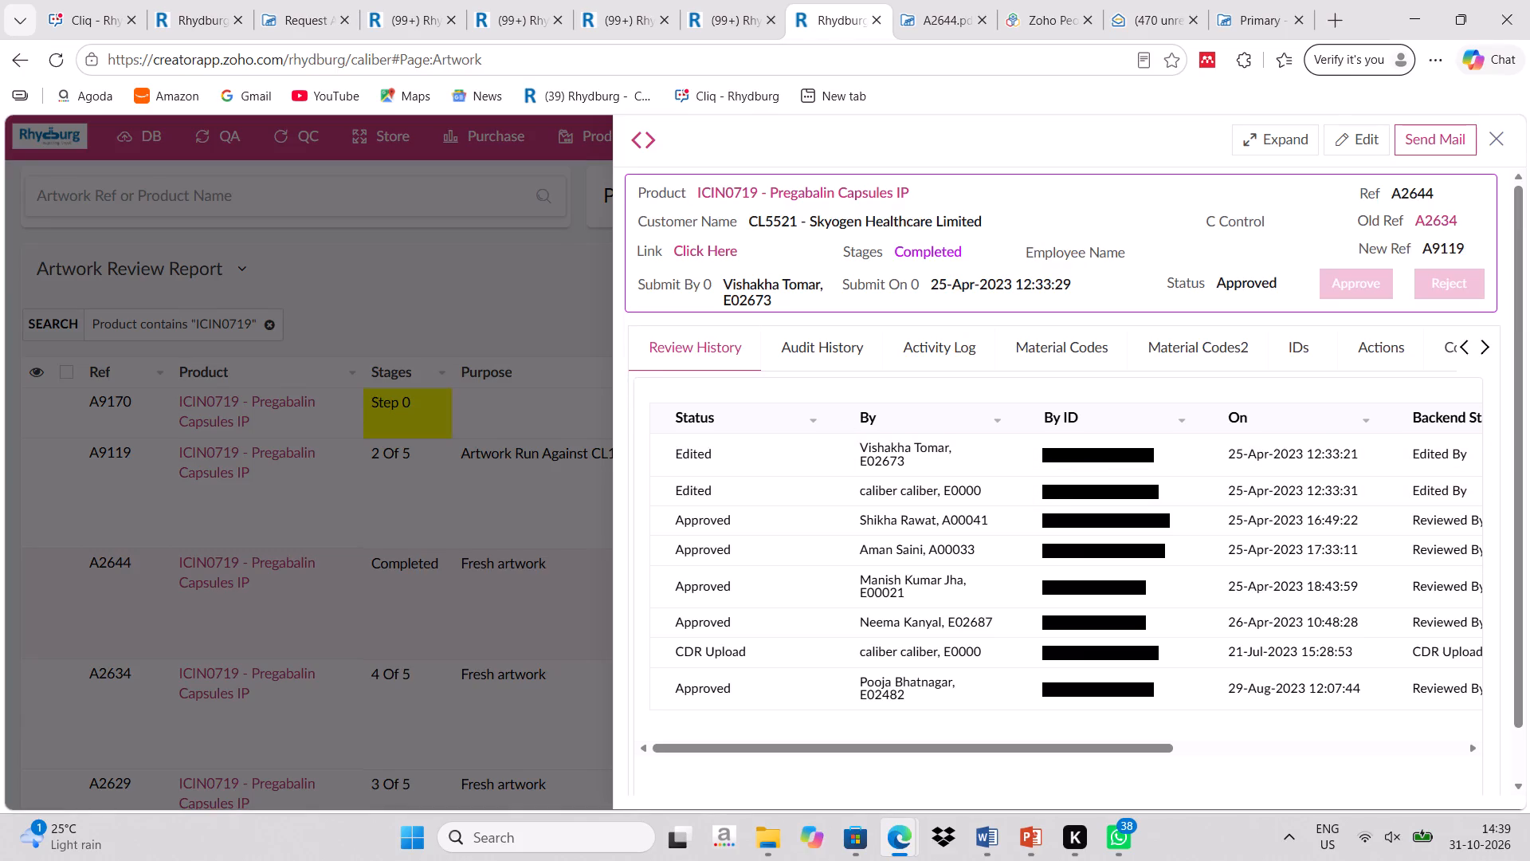
pyautogui.click(1496, 142)
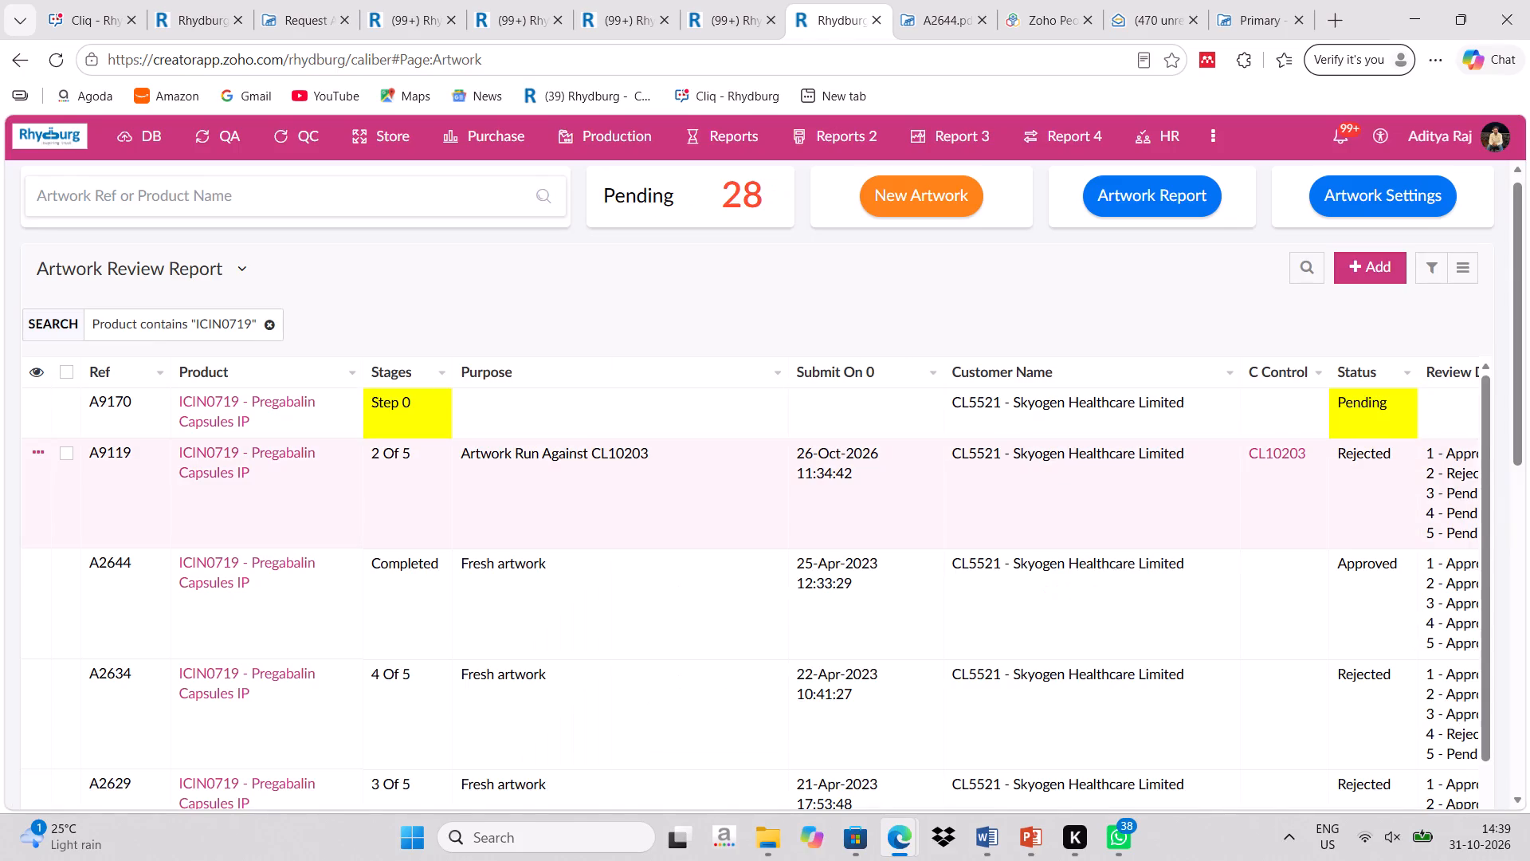
pyautogui.click(410, 564)
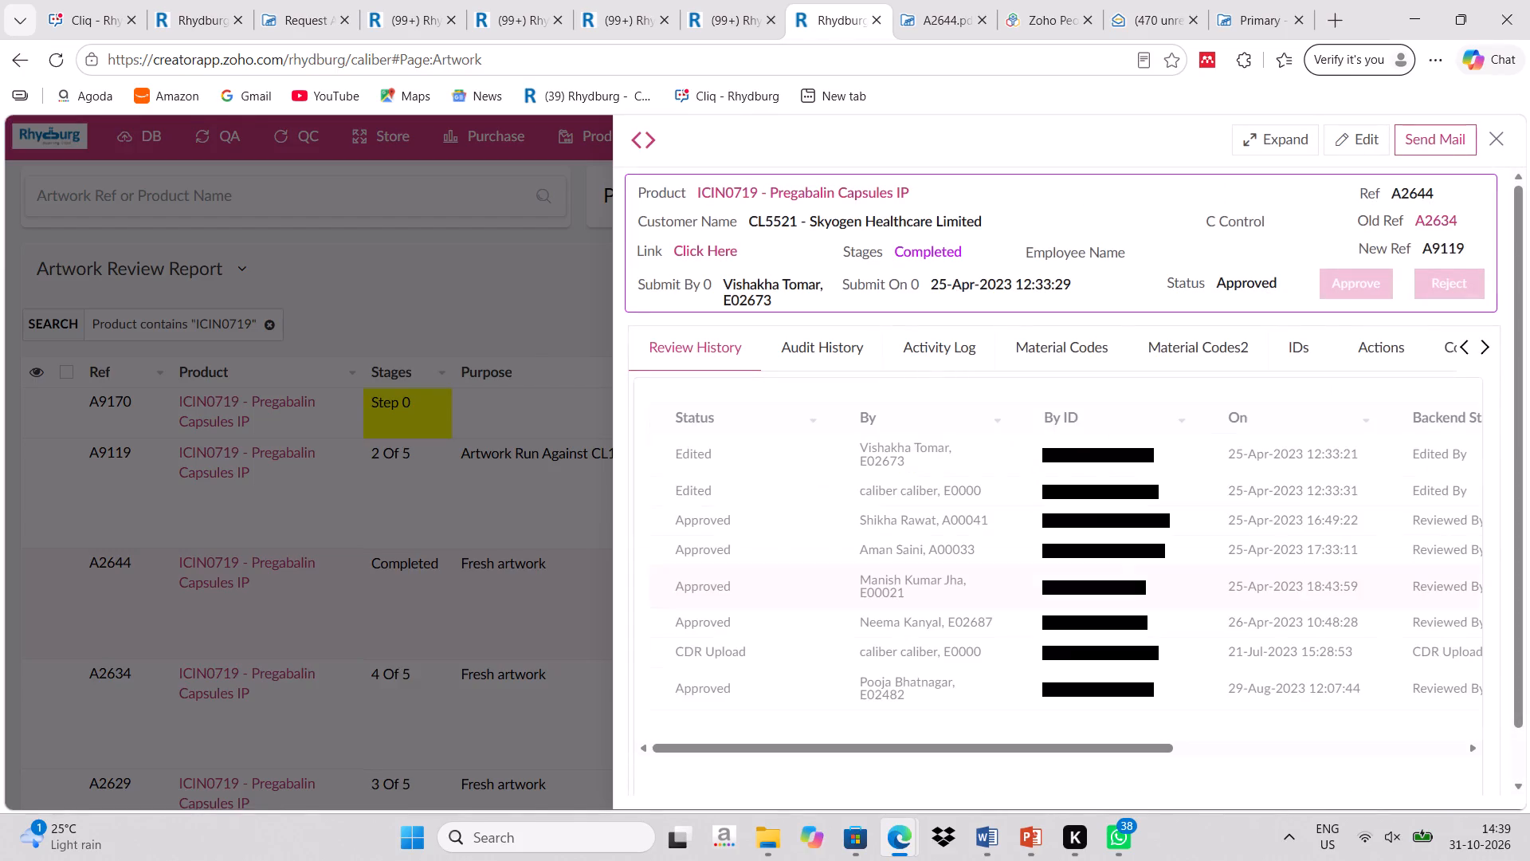
pyautogui.click(720, 252)
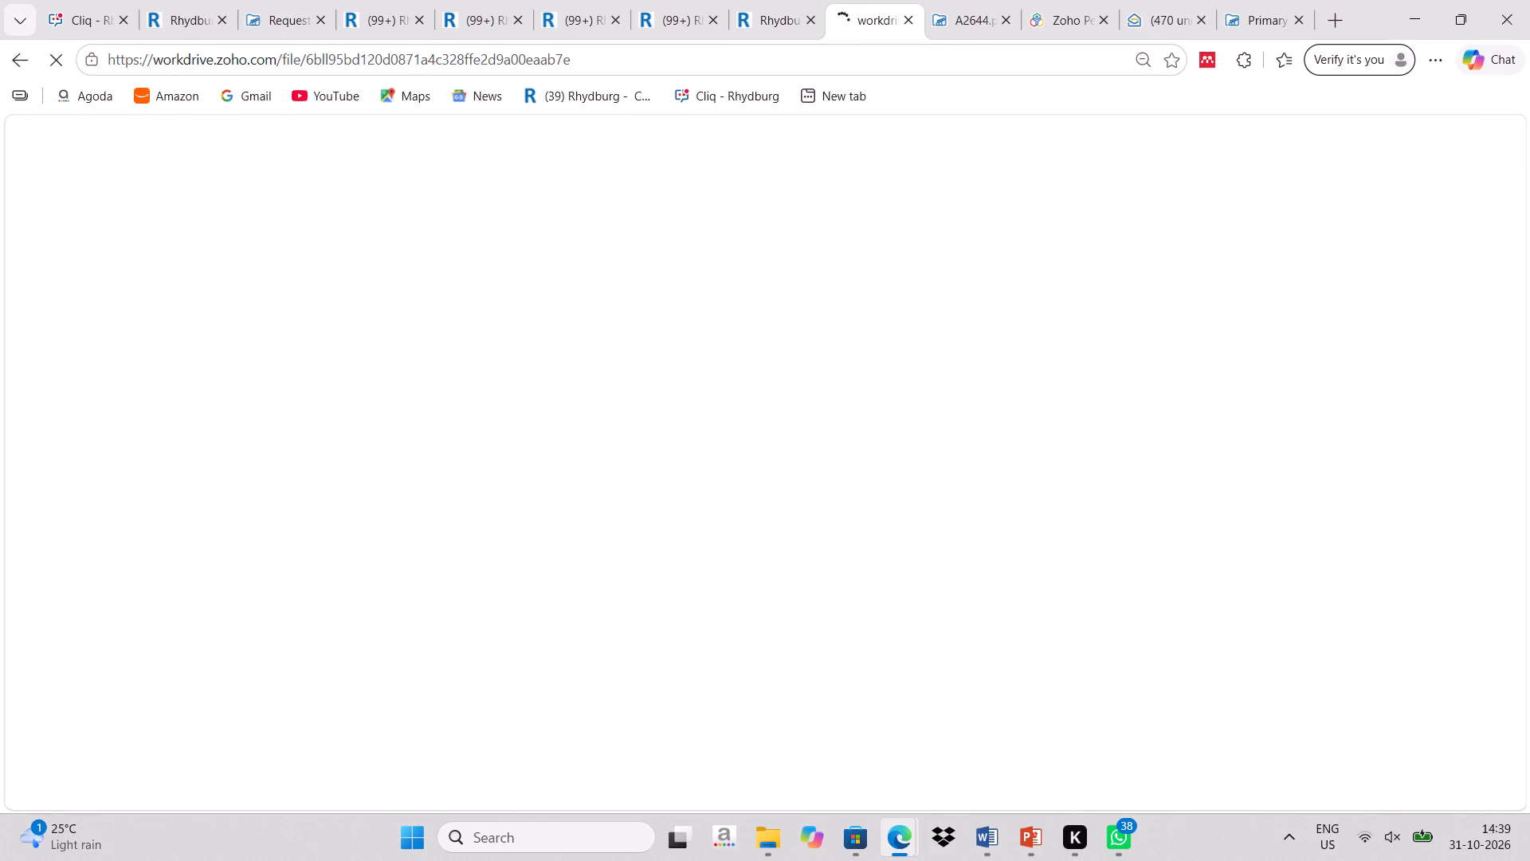
# Examine the carton artwork in A2644.pdf, including its specification table, Schedule H caution and back side.
pyautogui.click(961, 7)
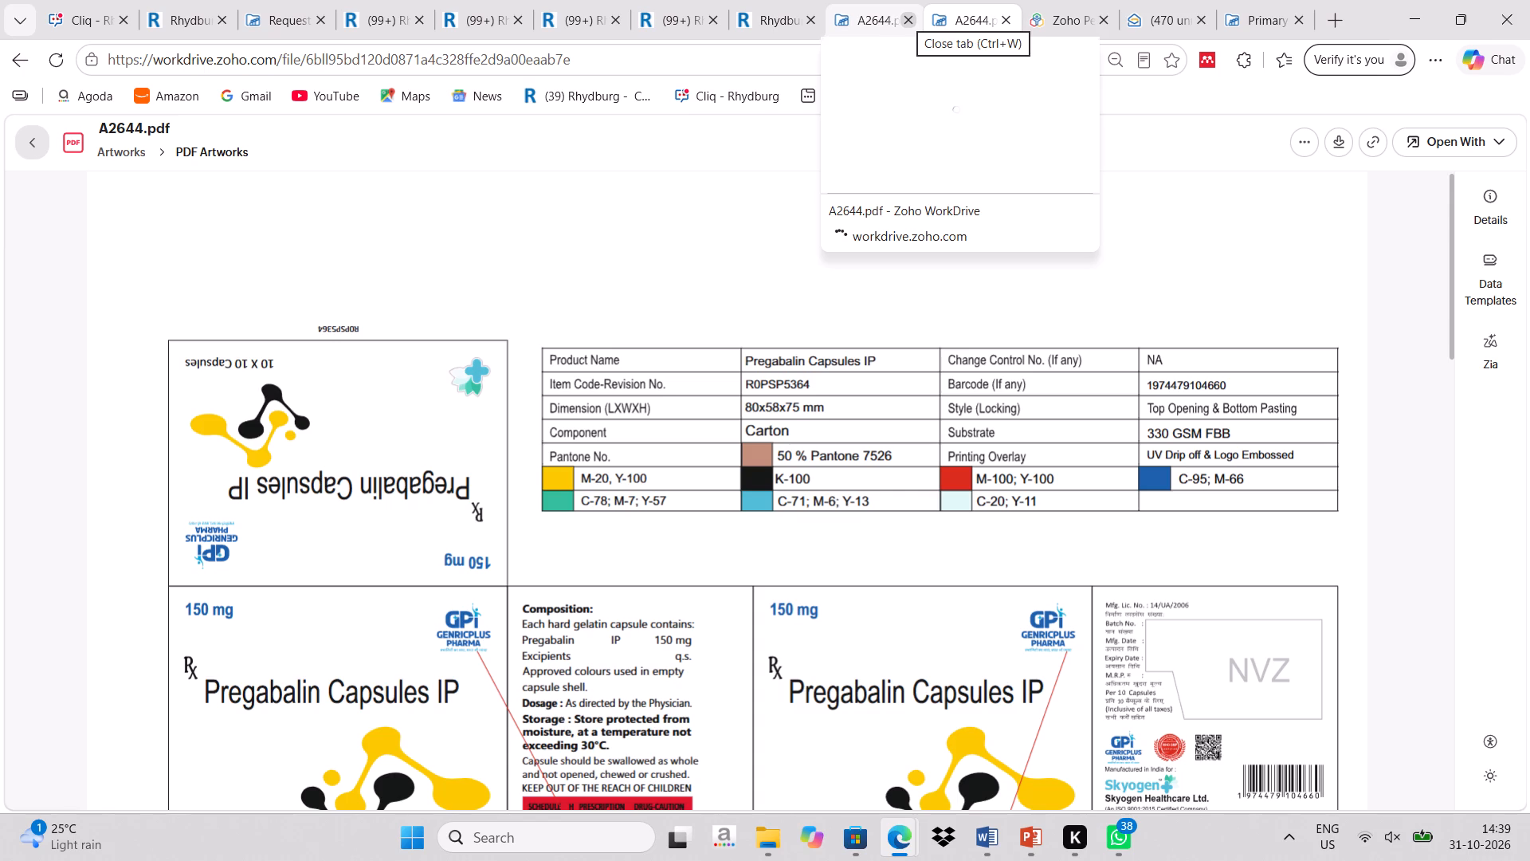
pyautogui.click(843, 20)
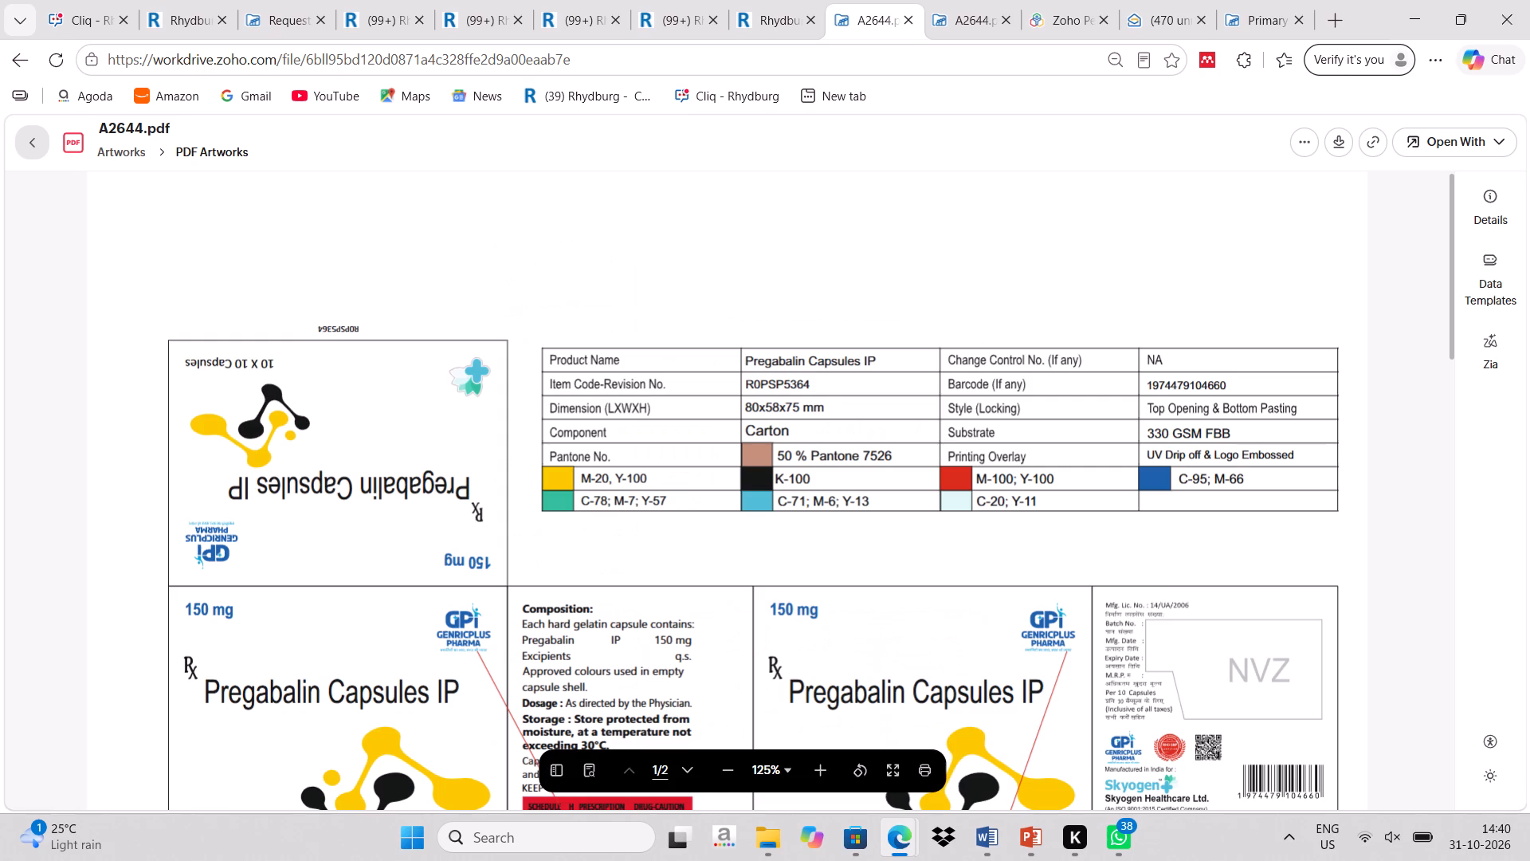
pyautogui.scroll(-3, 1088, 596)
pyautogui.scroll(1, 743, 318)
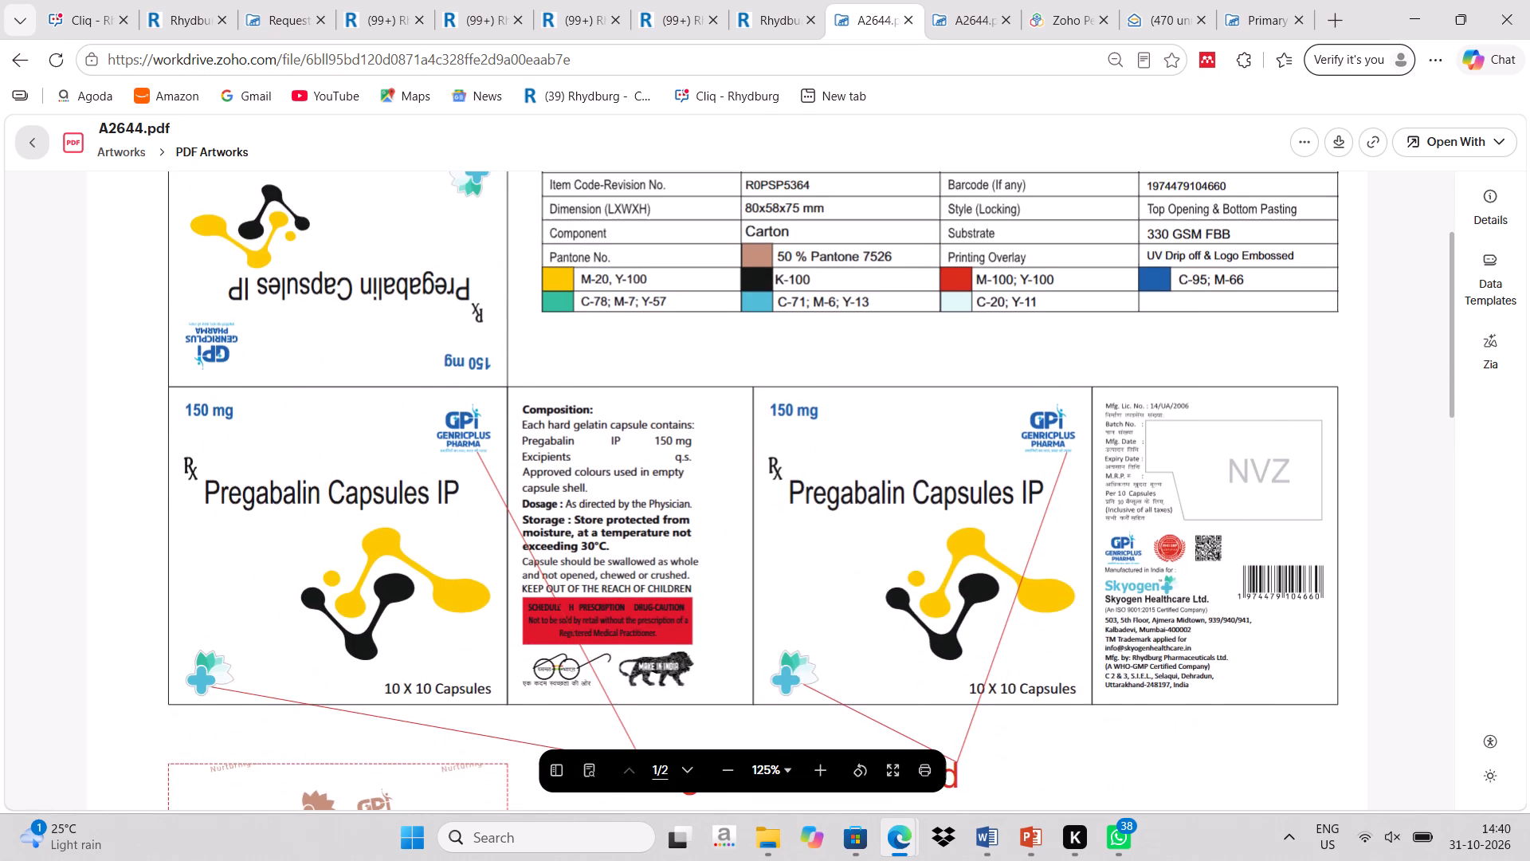
pyautogui.scroll(2, 778, 488)
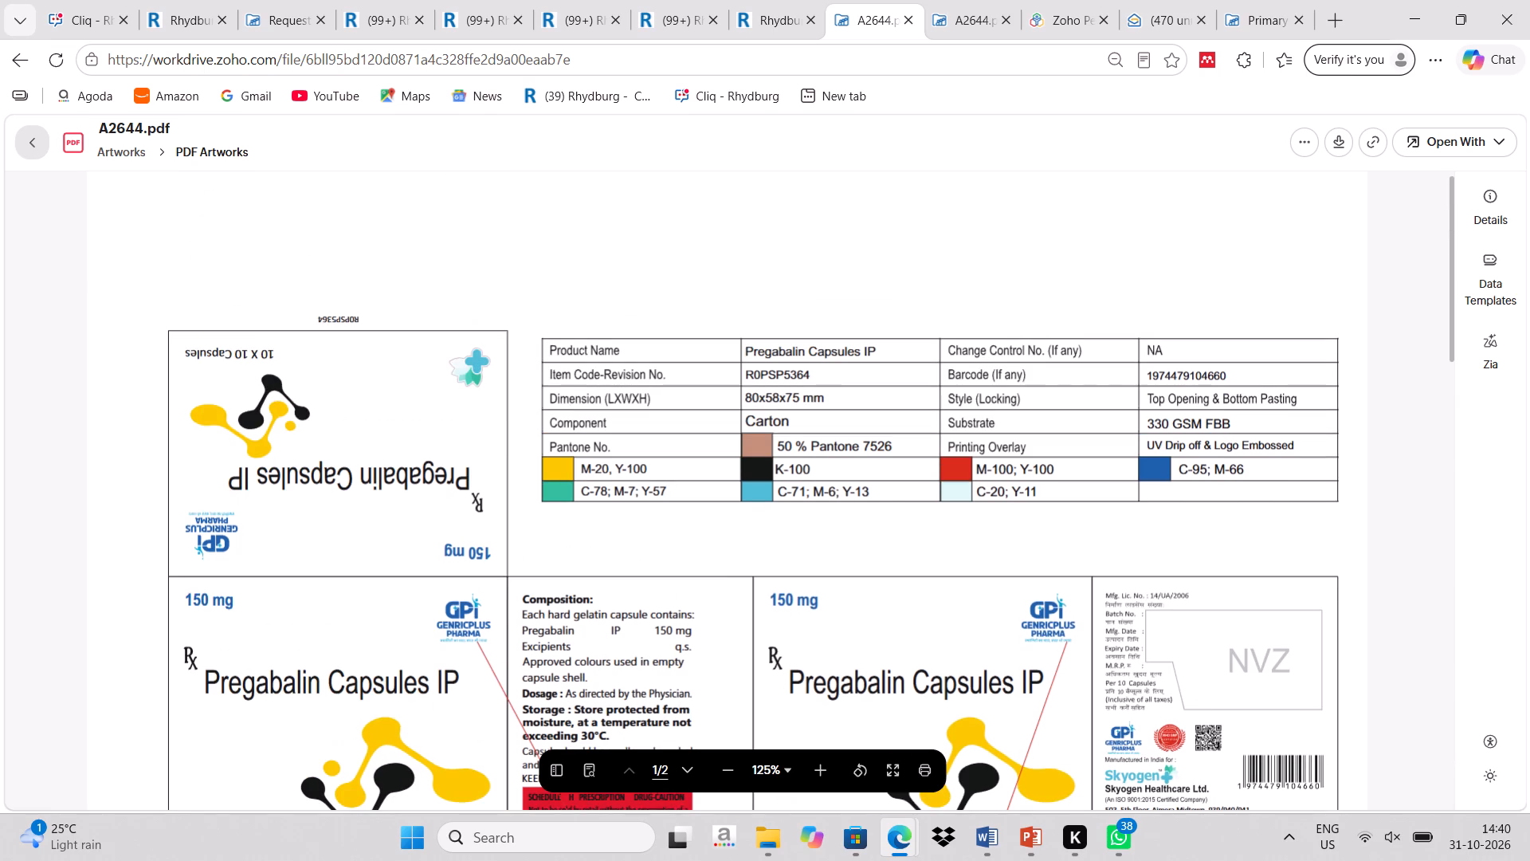
pyautogui.scroll(-5, 799, 450)
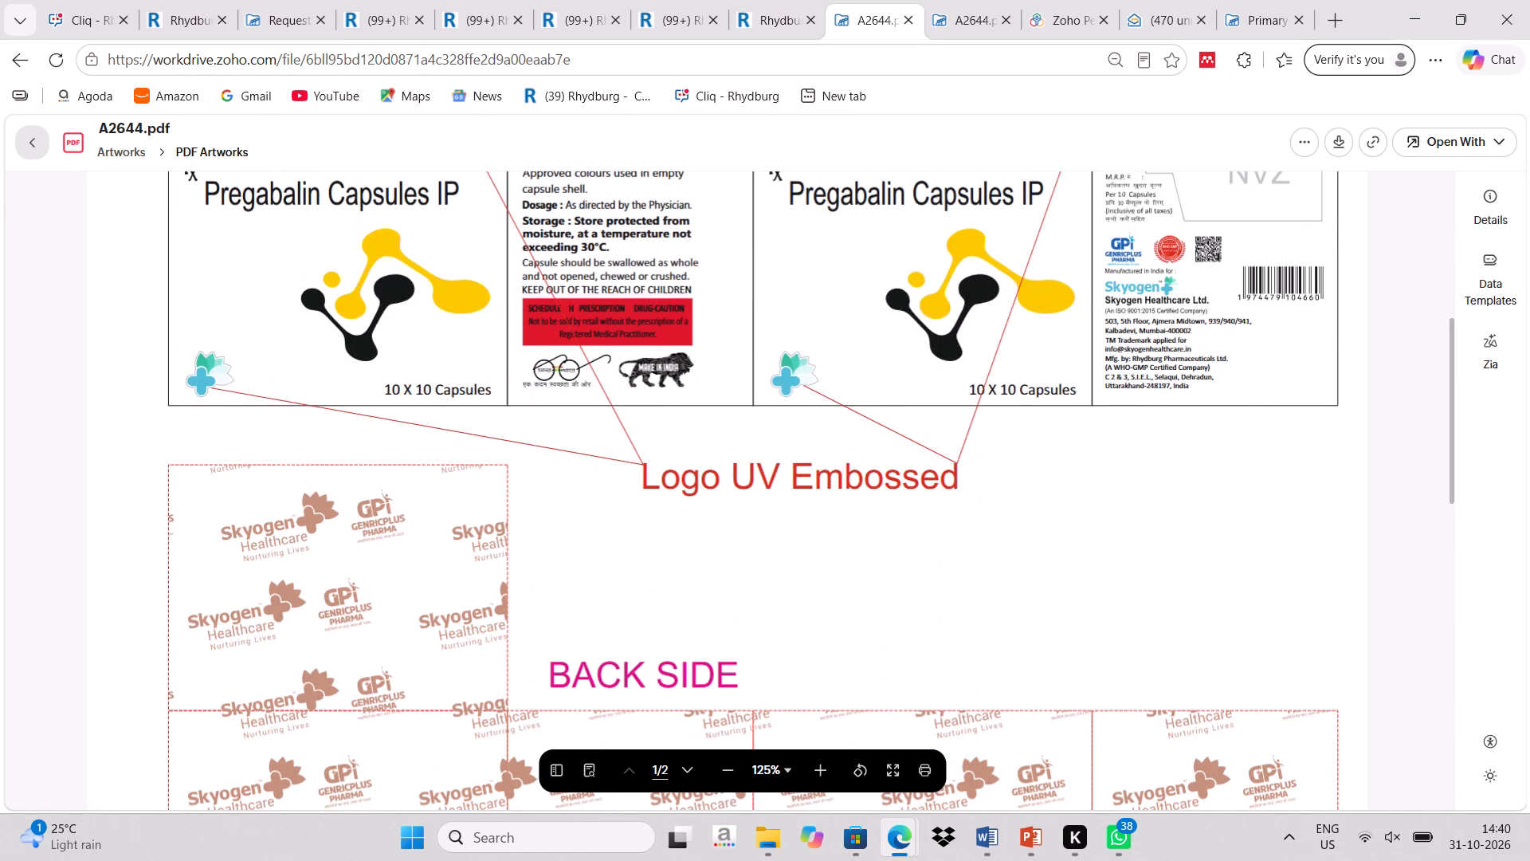
pyautogui.scroll(5, 685, 325)
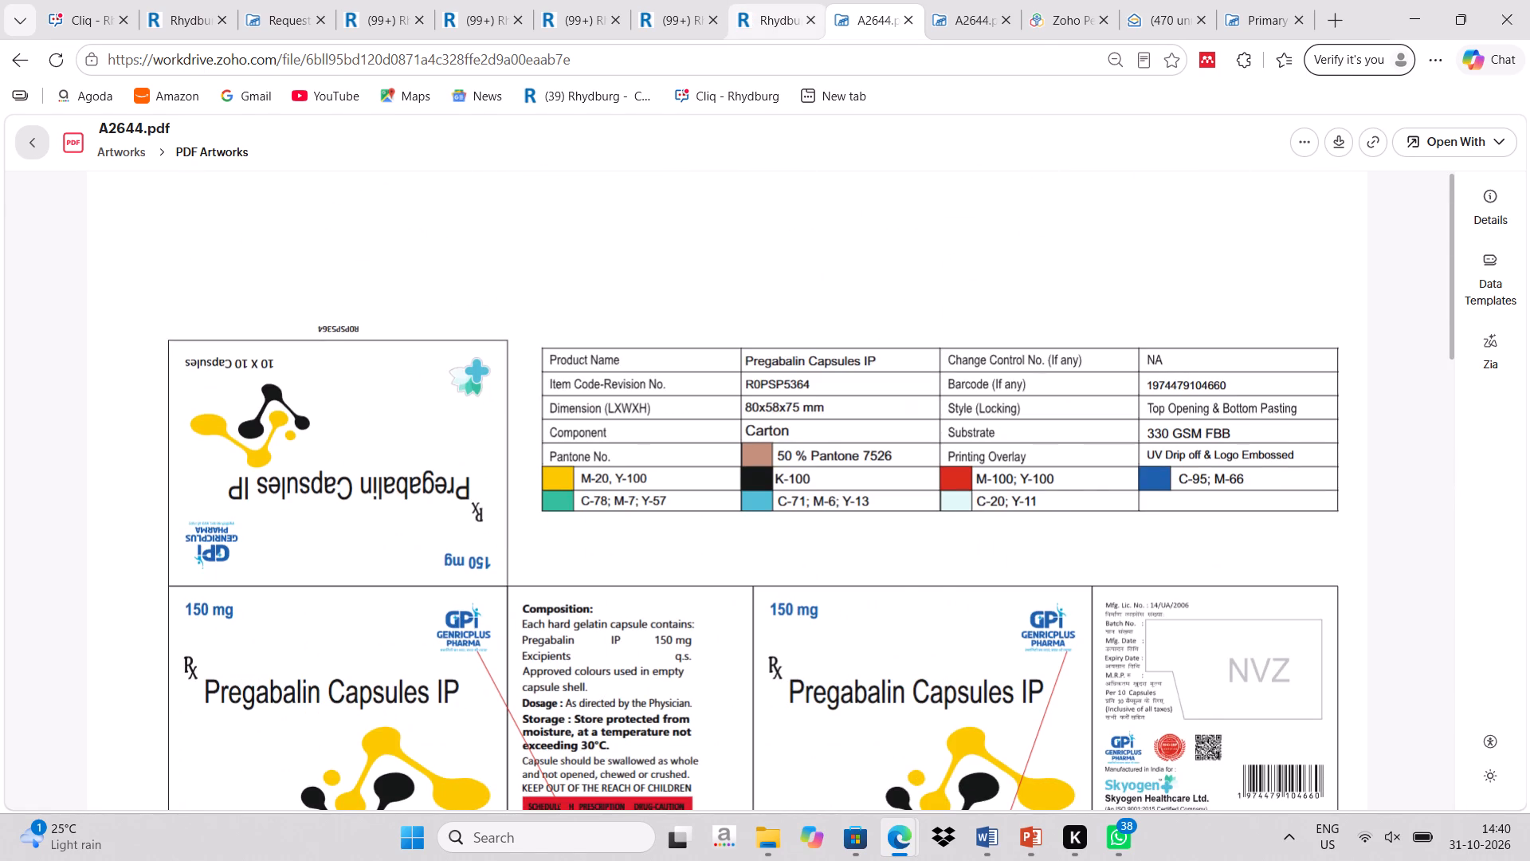
pyautogui.click(786, 21)
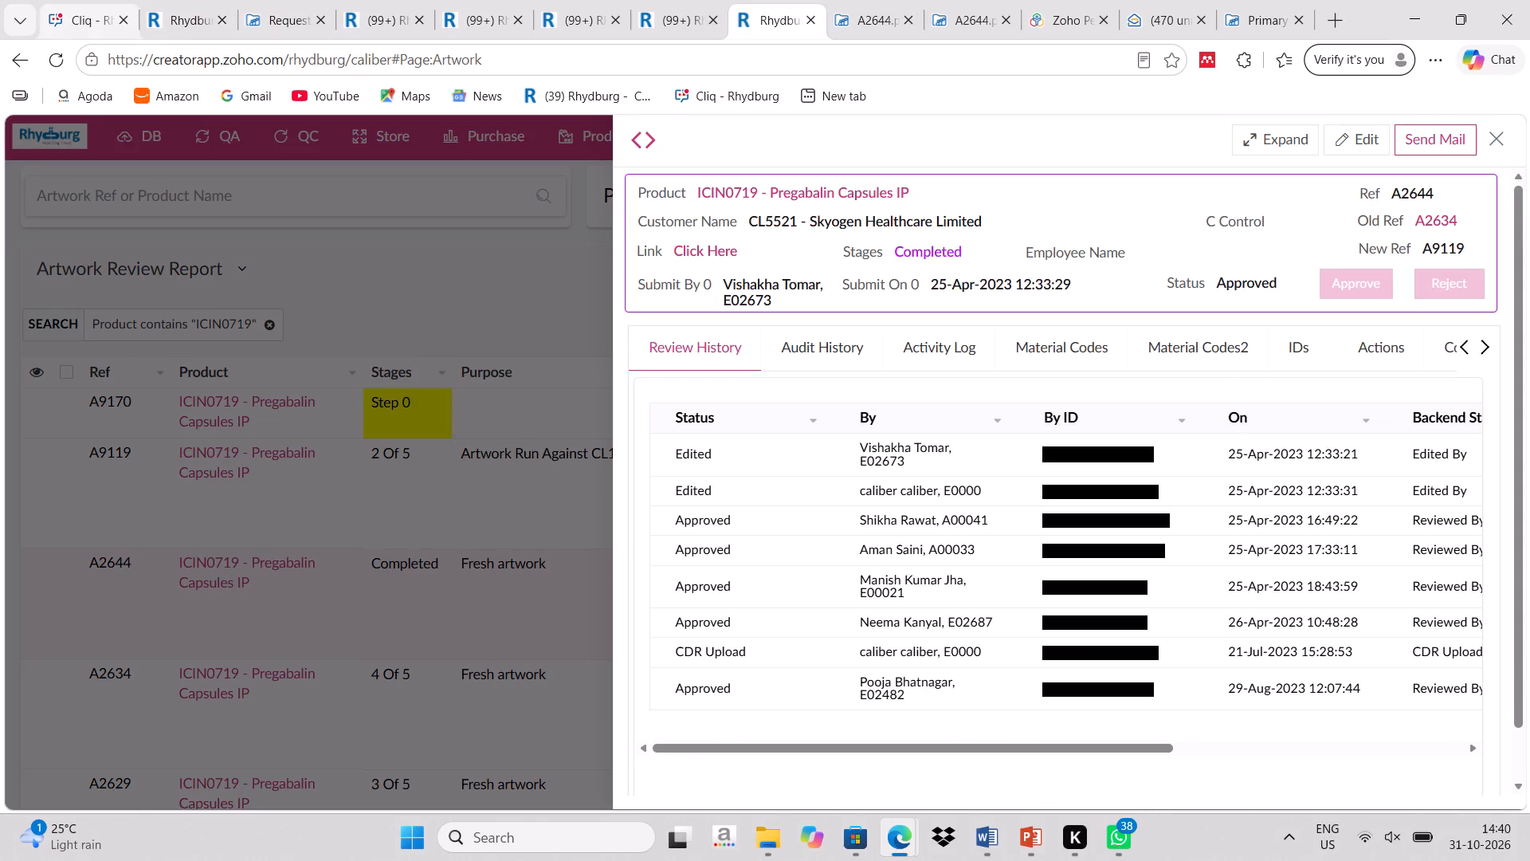
# Close the artwork preview in Cliq and search for "bije" to open the AGM Operations colleague's chat.
pyautogui.click(76, 5)
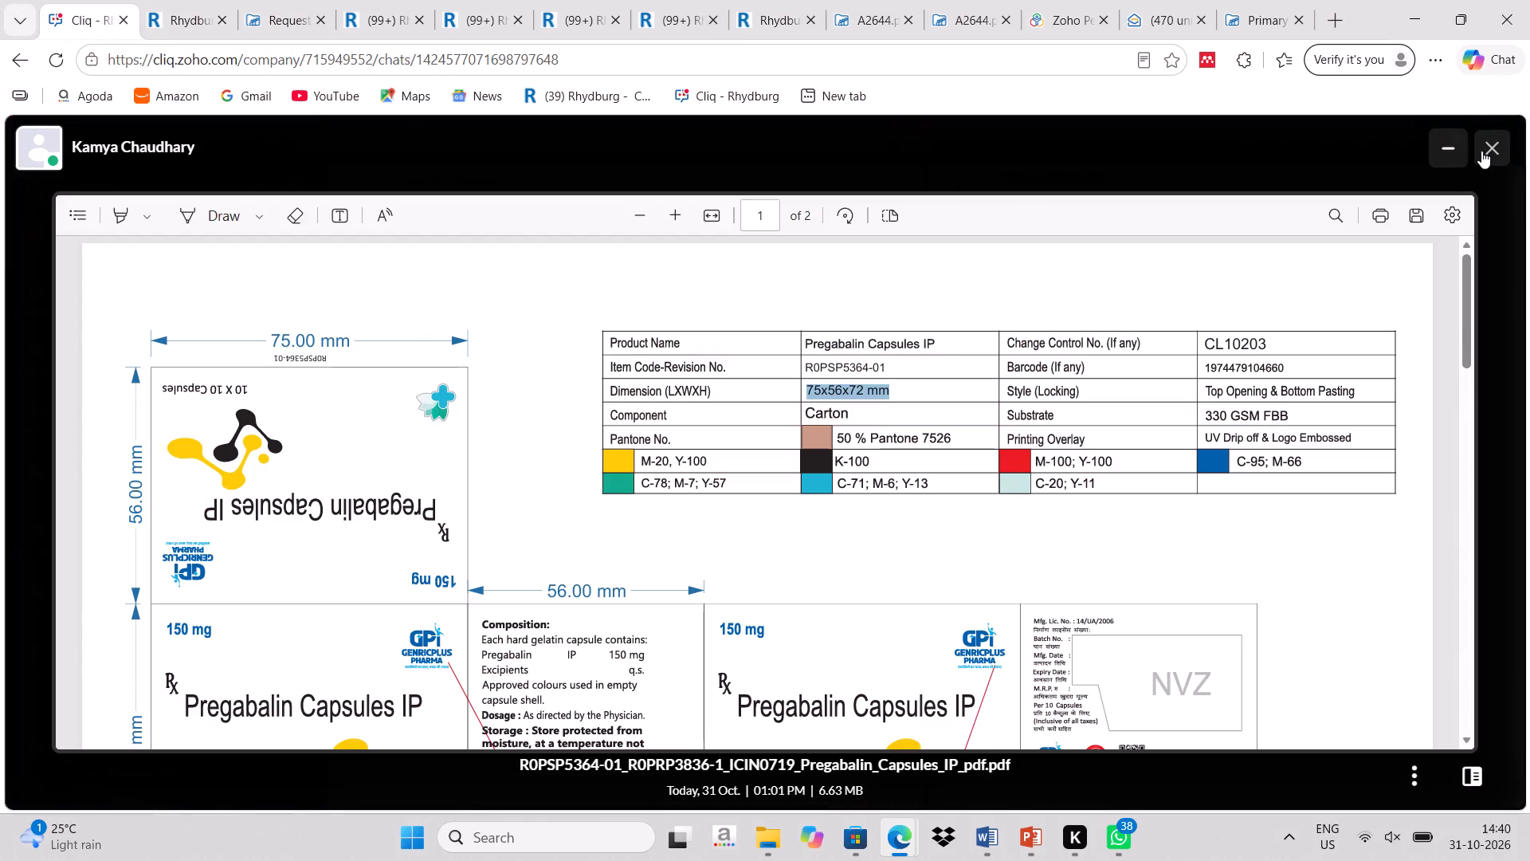
pyautogui.click(1506, 151)
pyautogui.click(415, 136)
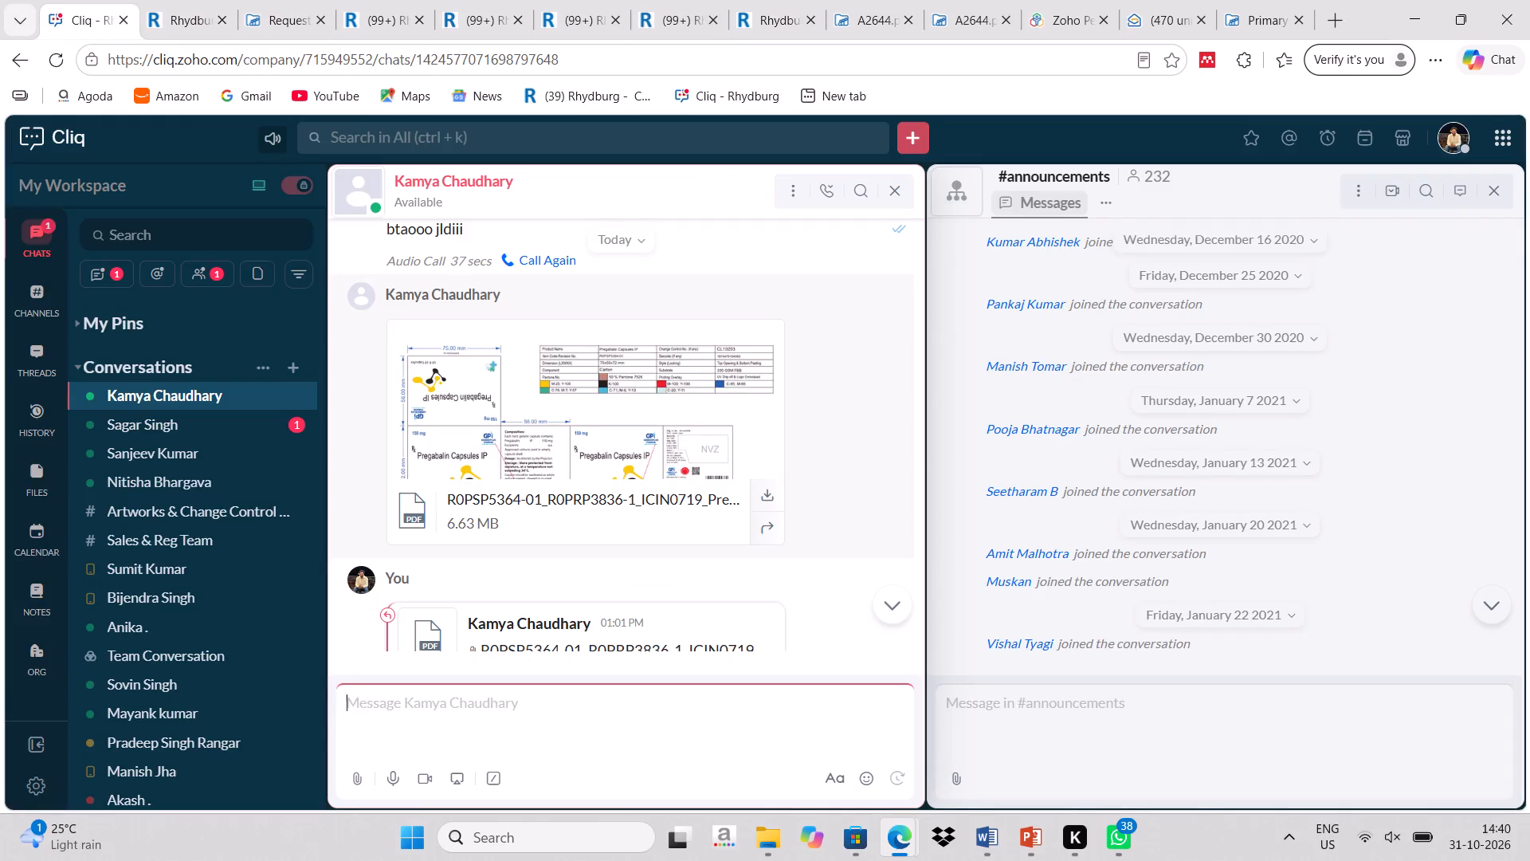
pyautogui.write('bije')
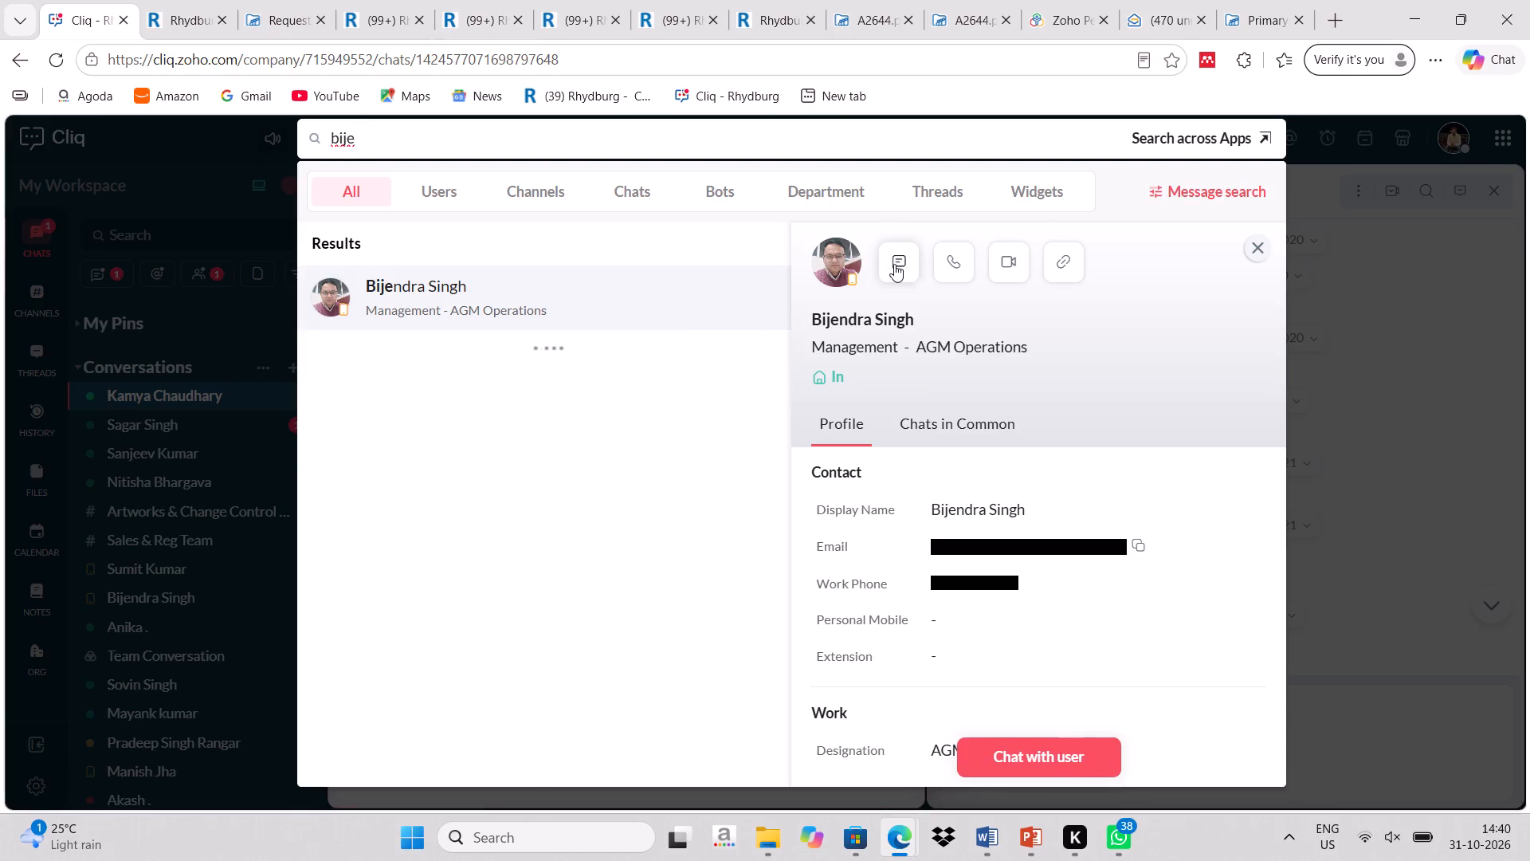
pyautogui.click(900, 265)
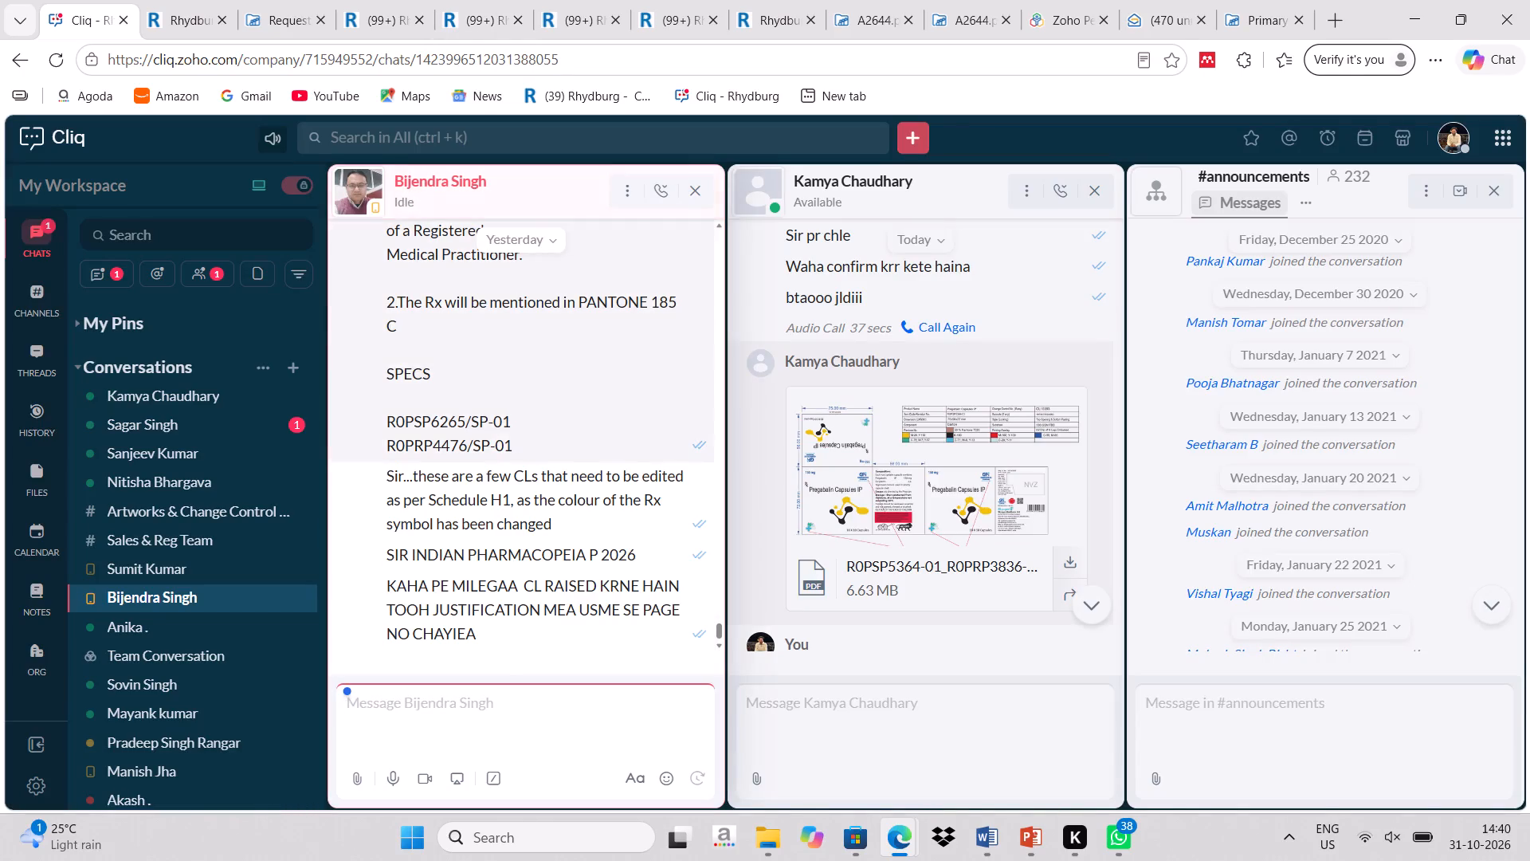
# Copy product code IIGNCTD0035 from the NEW-state message about Gabapentin Tablets IP 300 mg in the chat.
pyautogui.scroll(4, 547, 377)
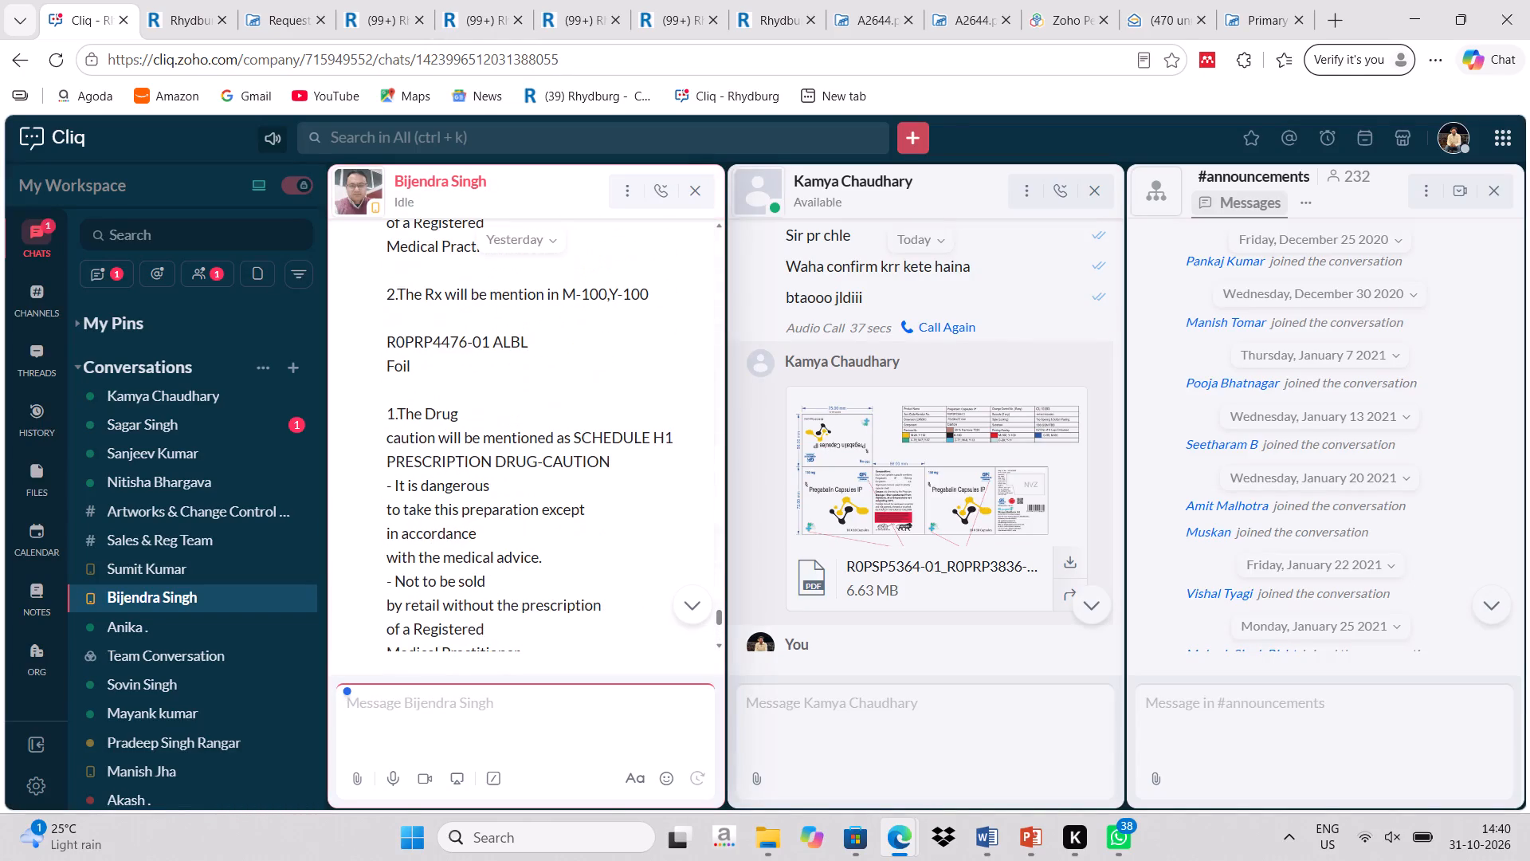
pyautogui.scroll(4, 524, 391)
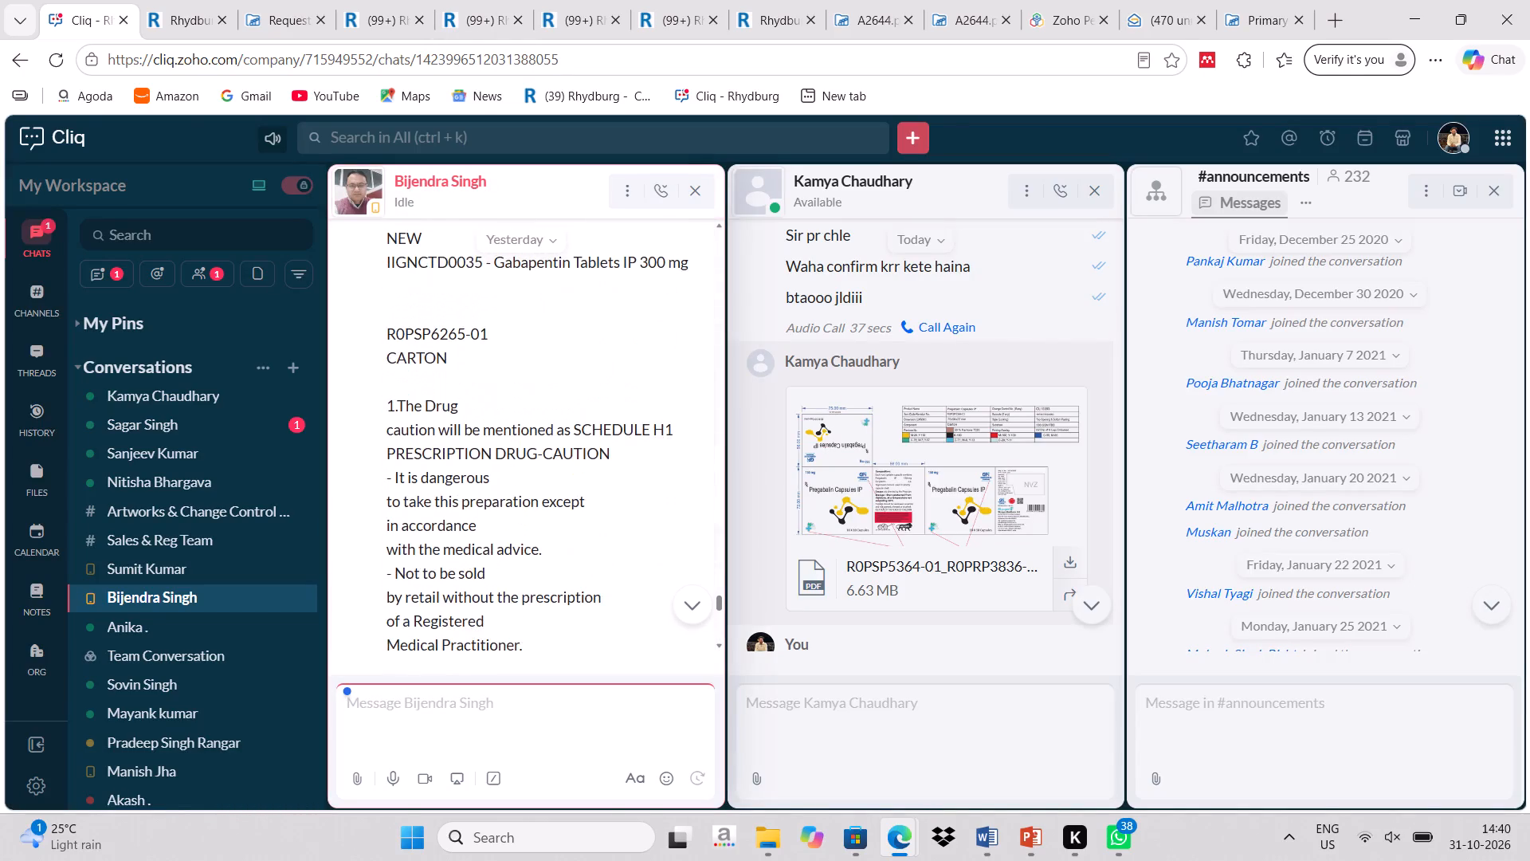
pyautogui.scroll(1, 422, 399)
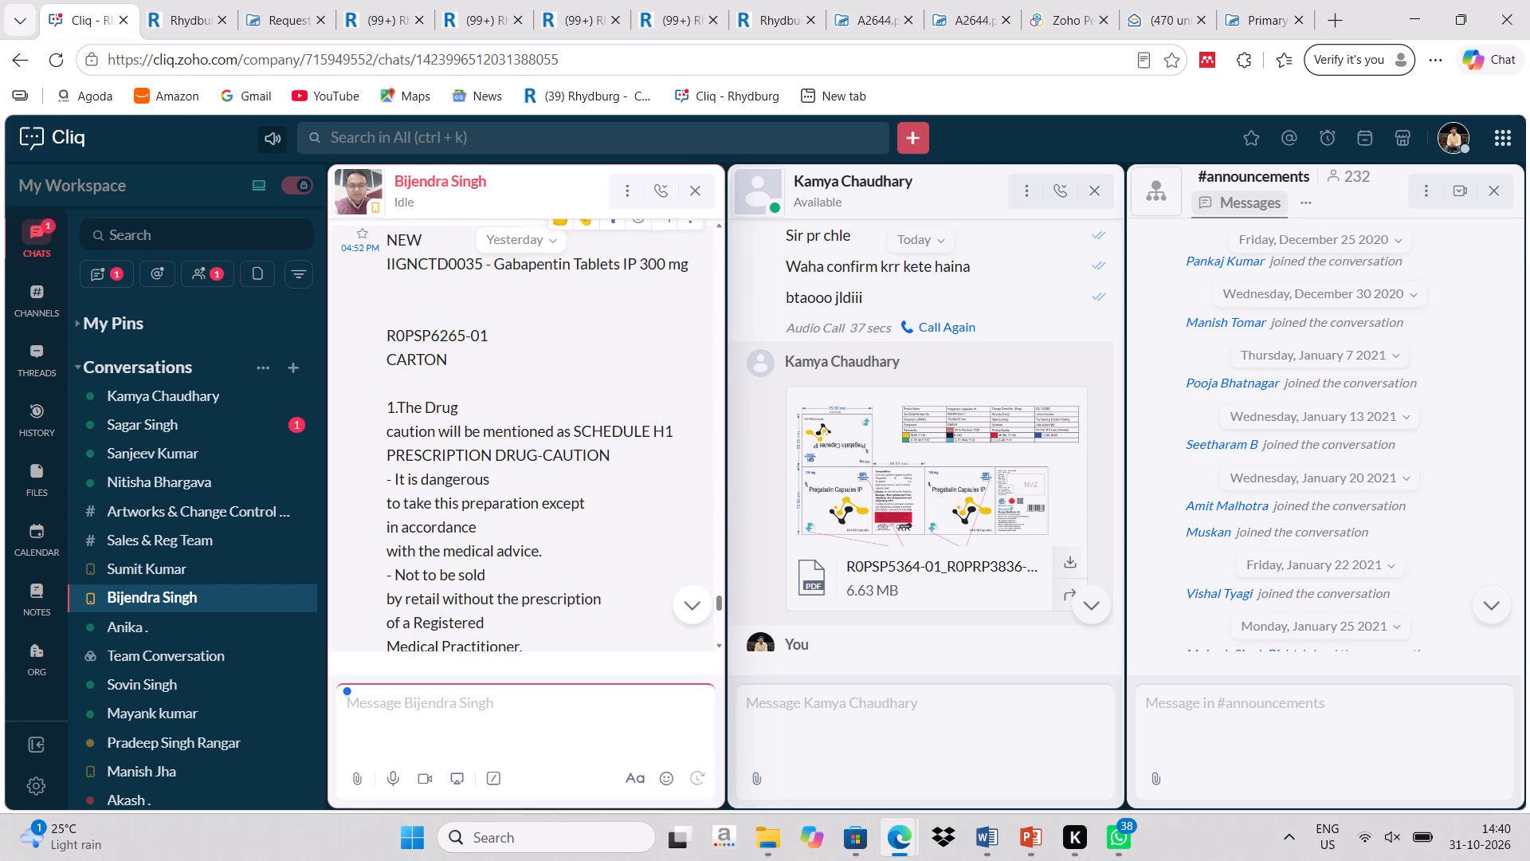
pyautogui.click(390, 368)
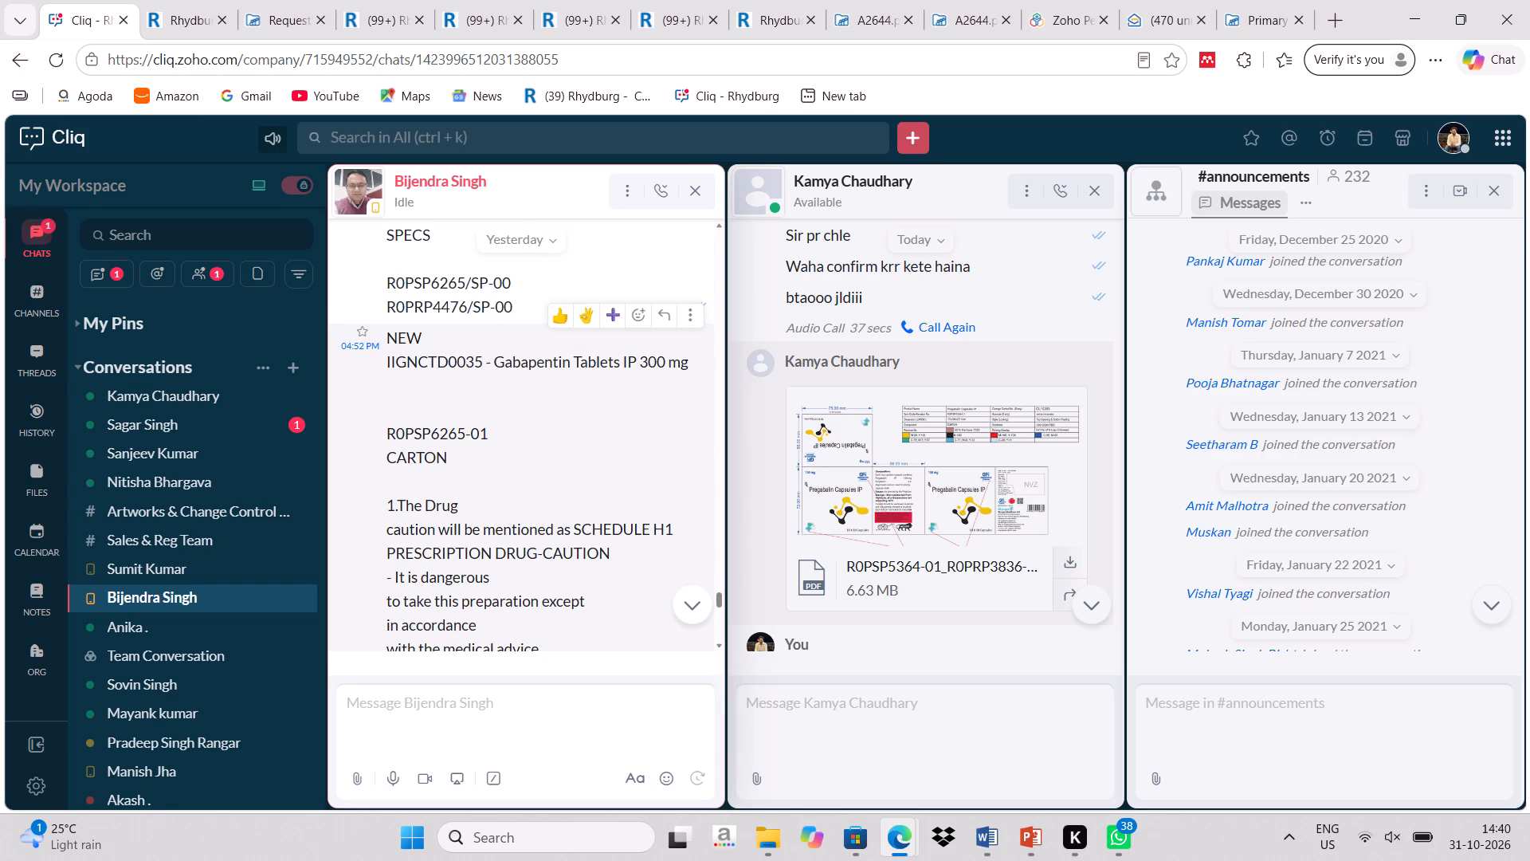
pyautogui.moveTo(387, 360); pyautogui.dragTo(485, 361)
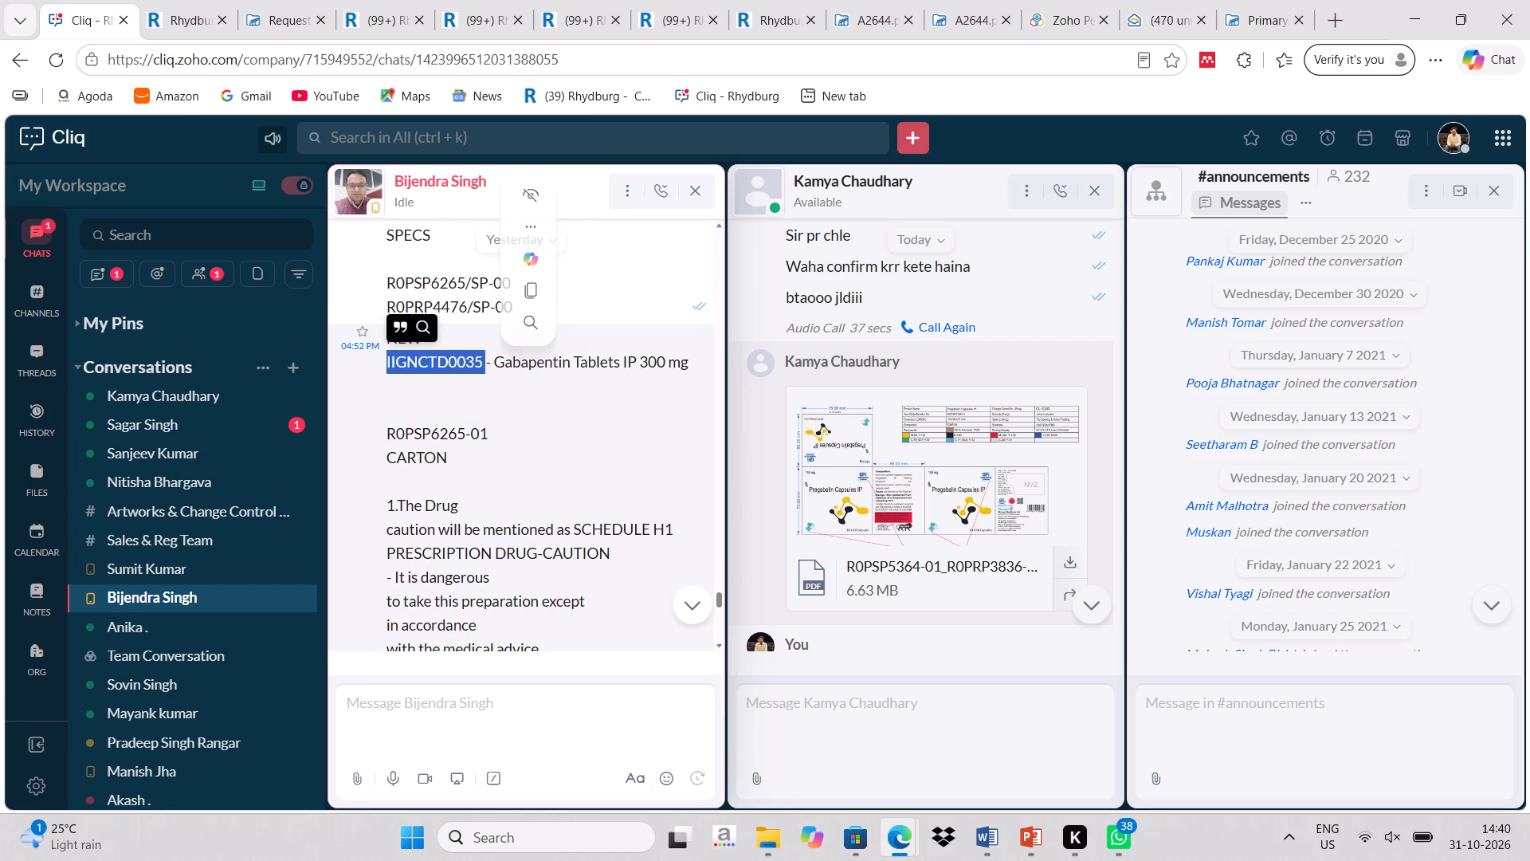
pyautogui.click(525, 293)
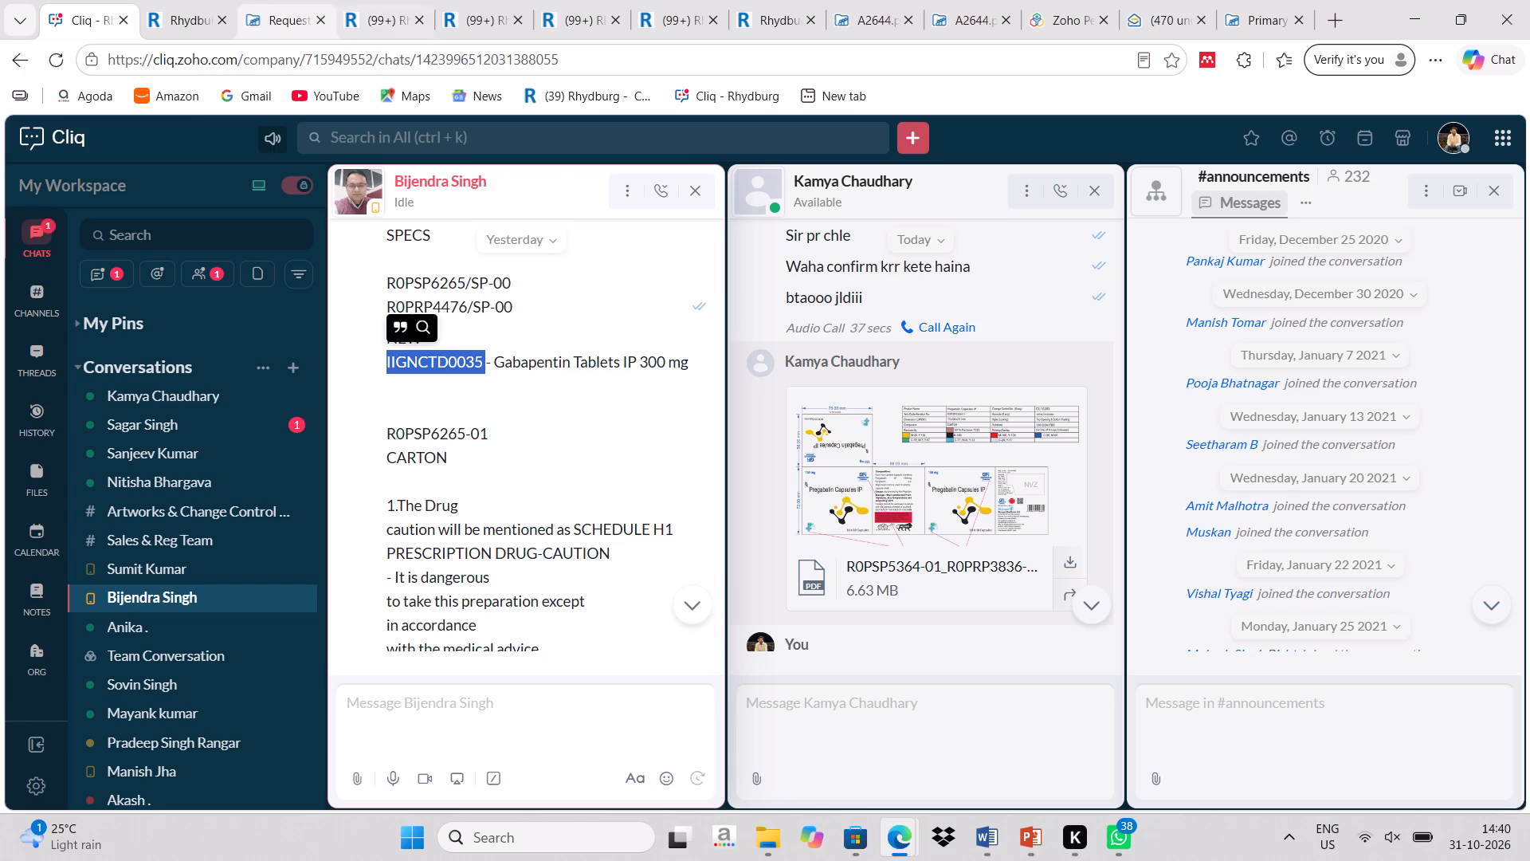
# Close both browser tabs showing A2644.pdf.
pyautogui.click(863, 19)
pyautogui.click(904, 14)
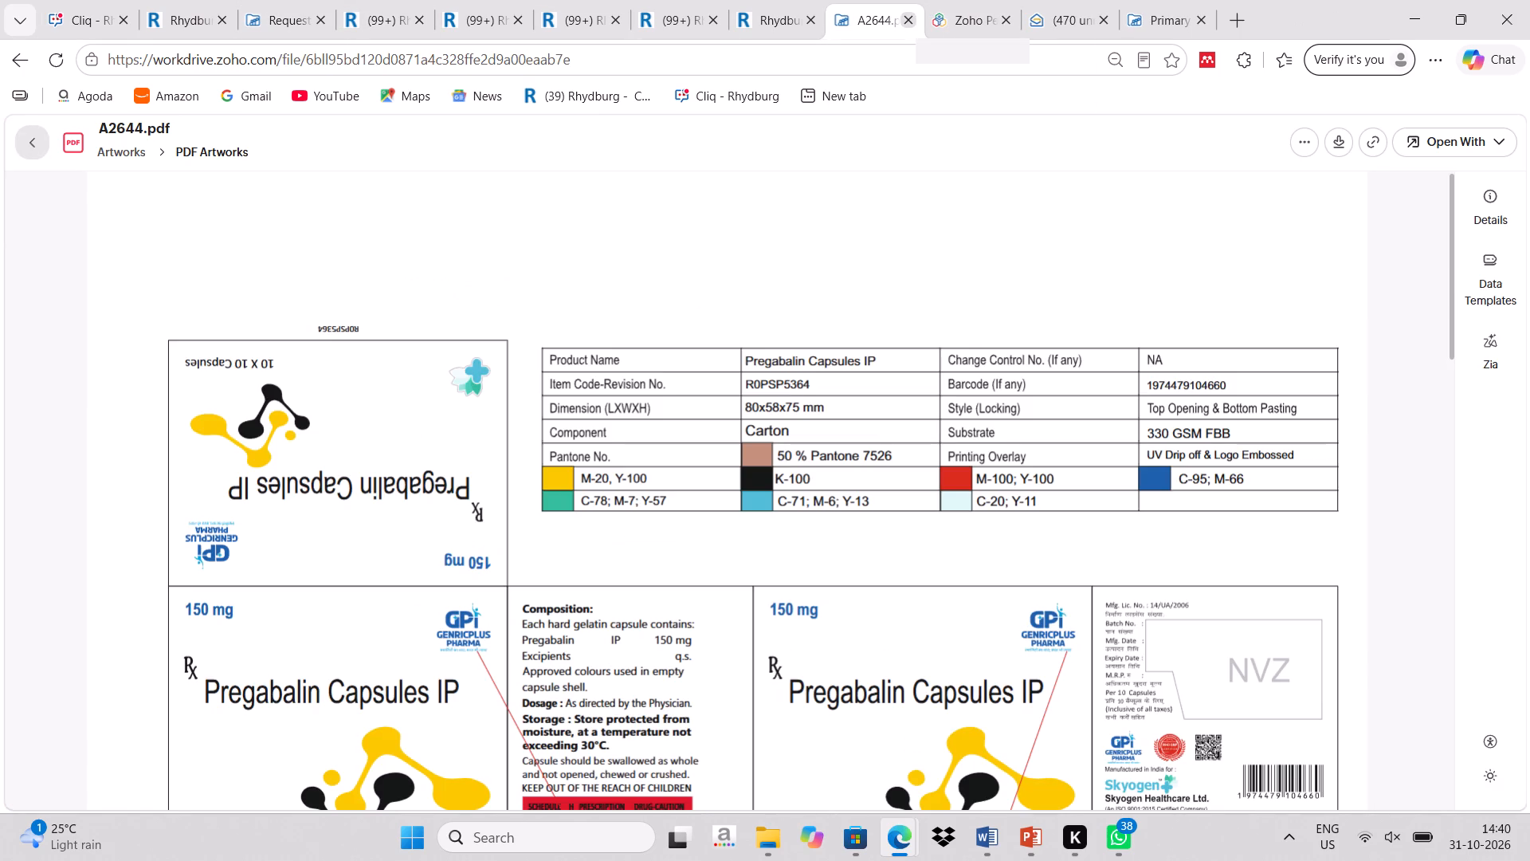
pyautogui.click(906, 21)
# Replace the product search in the Artwork Review Report with the copied code IIGNCTD0035.
pyautogui.click(764, 11)
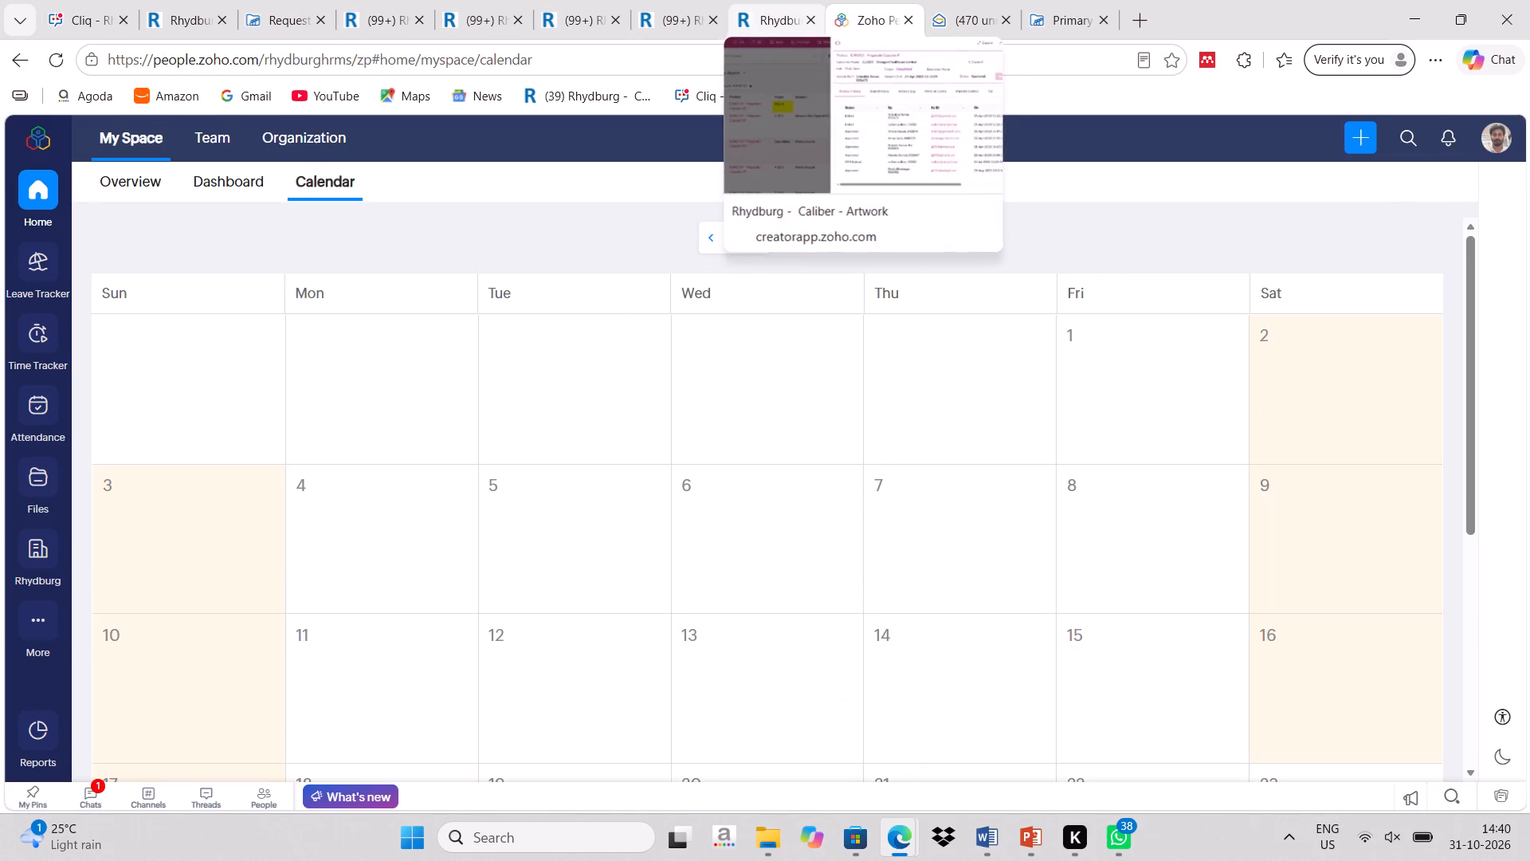
pyautogui.click(1497, 138)
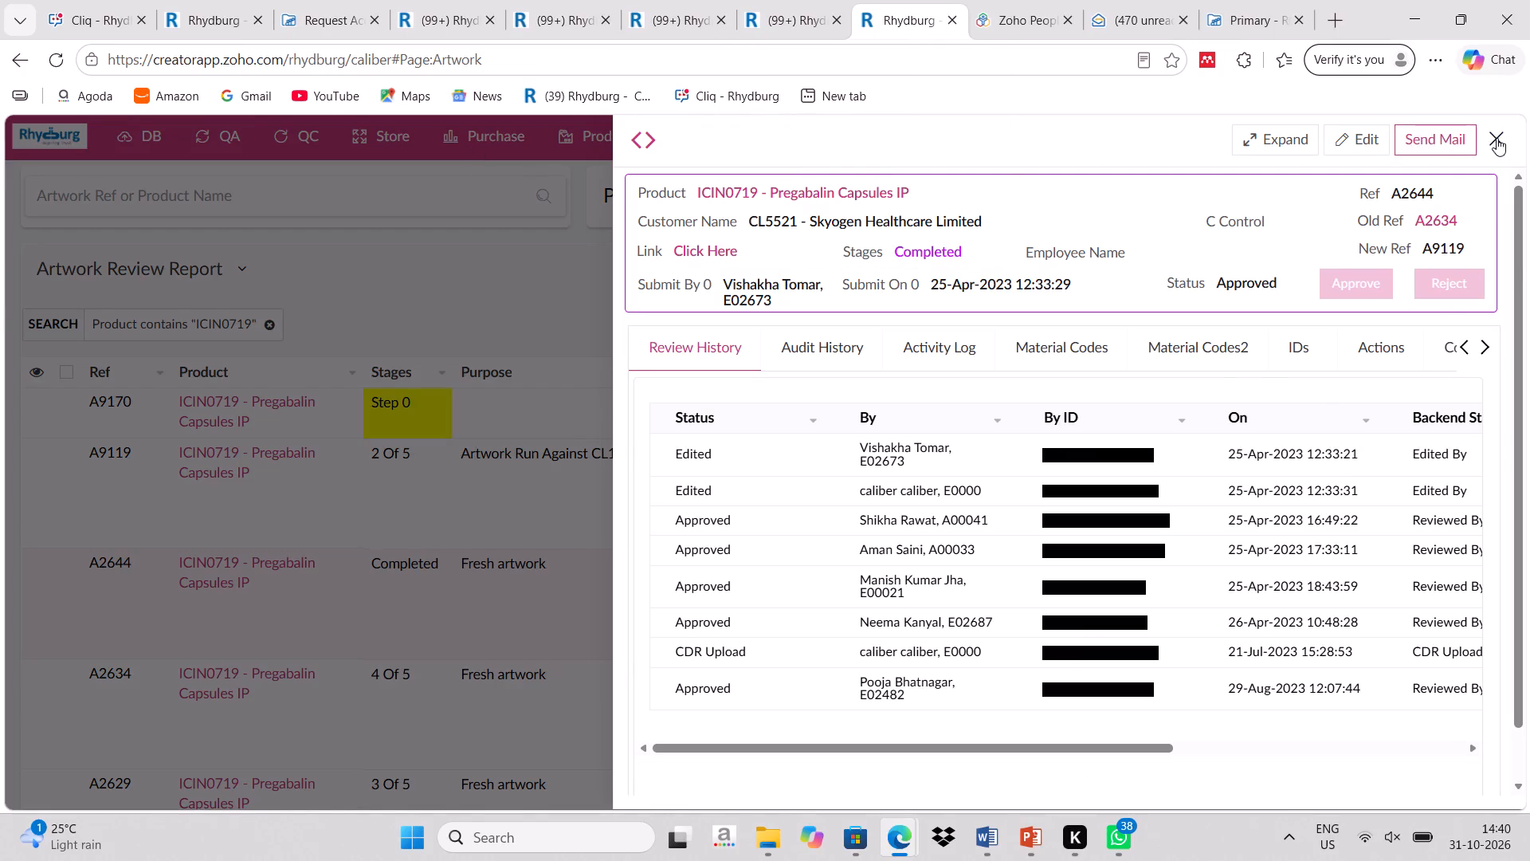
pyautogui.click(222, 370)
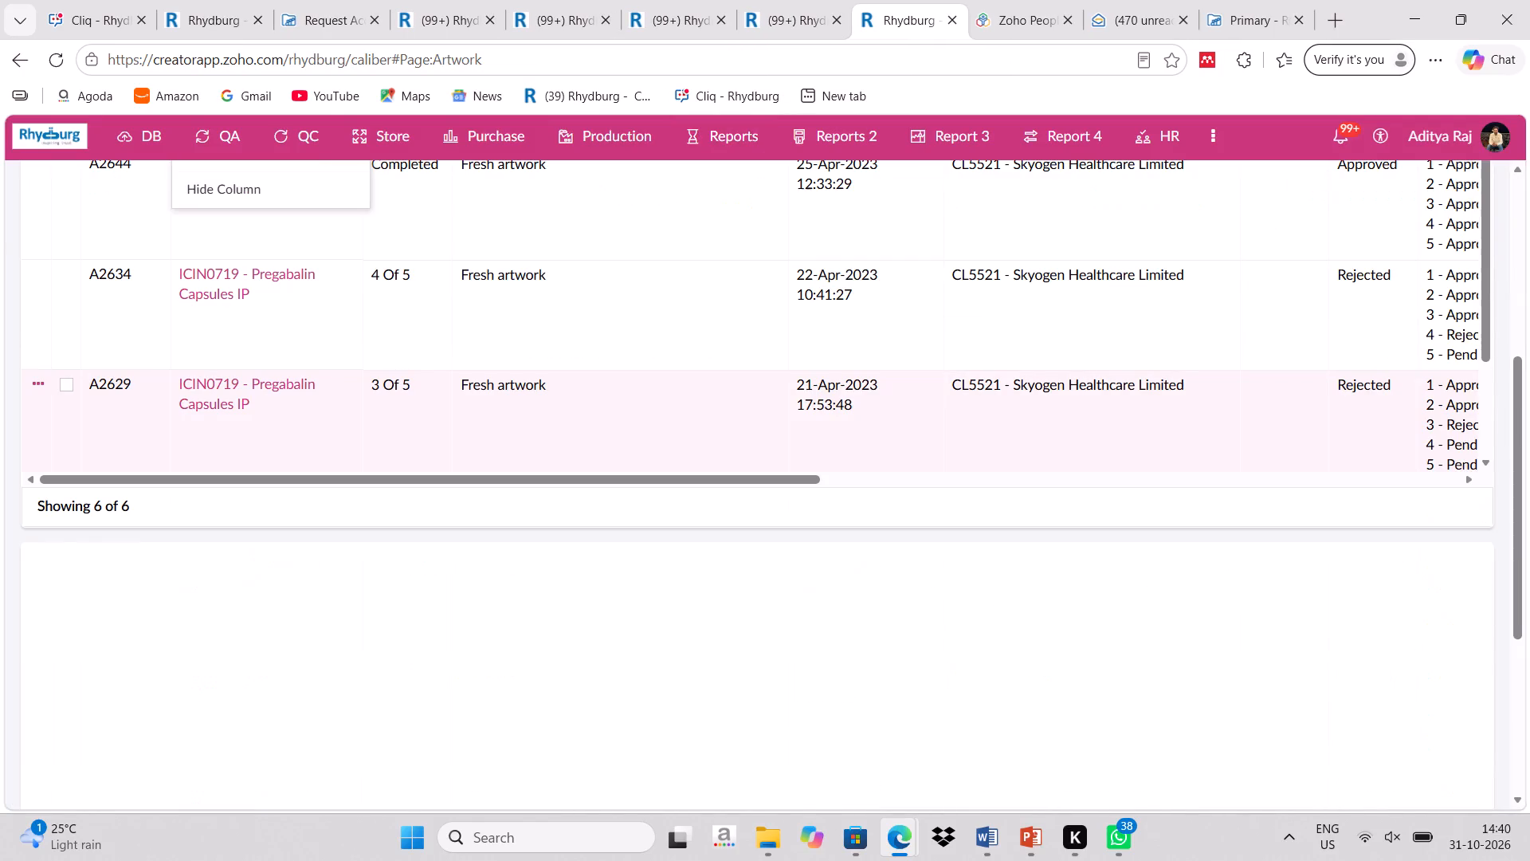
pyautogui.scroll(3, 898, 474)
pyautogui.click(211, 306)
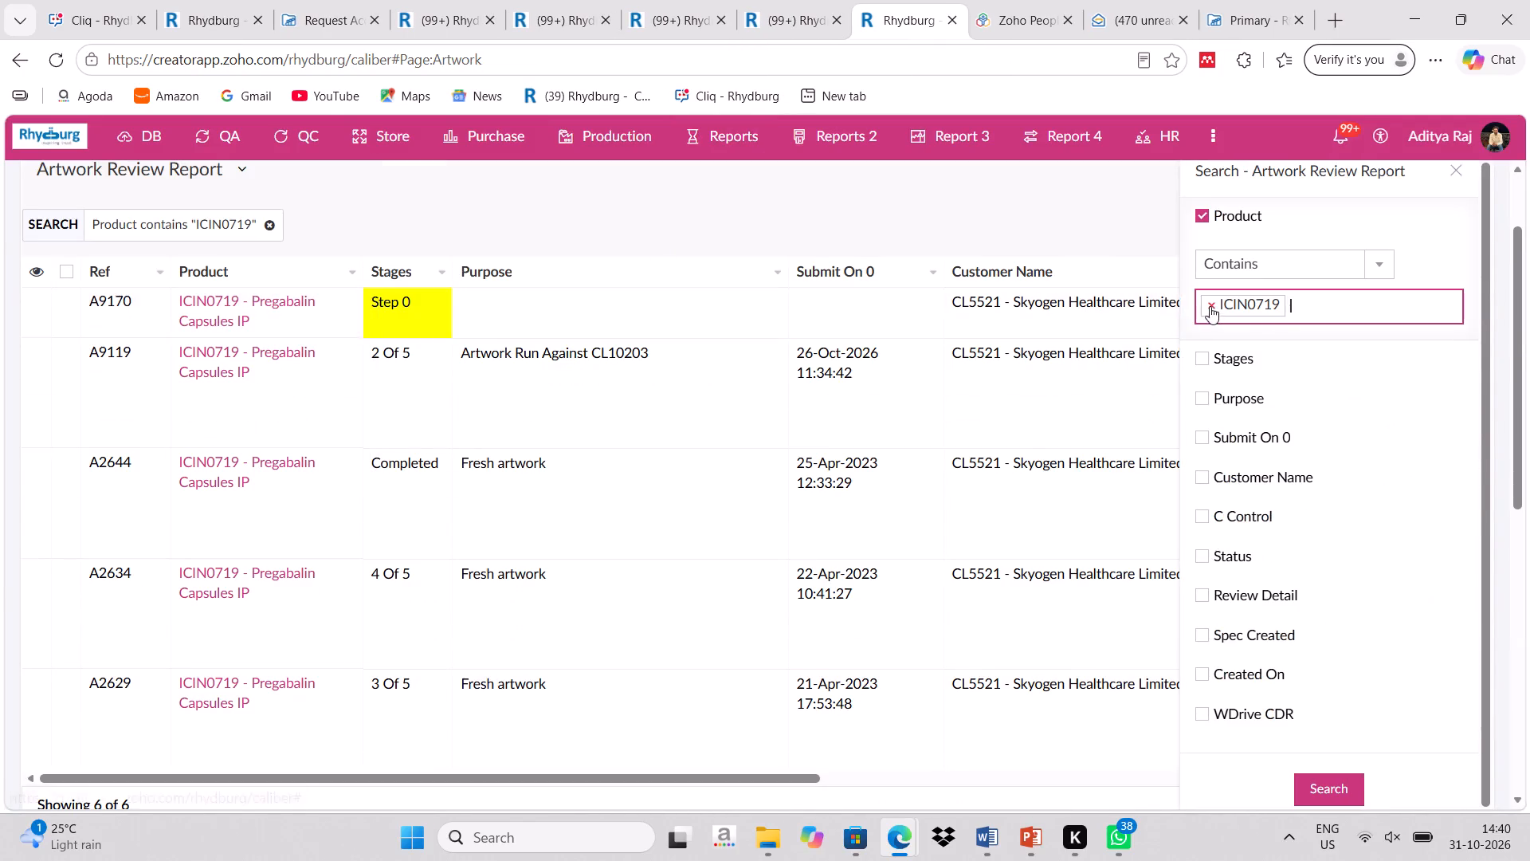
pyautogui.click(1210, 306)
pyautogui.hotkey('ctrl', 'v')
pyautogui.press('Return')
pyautogui.press('Return')
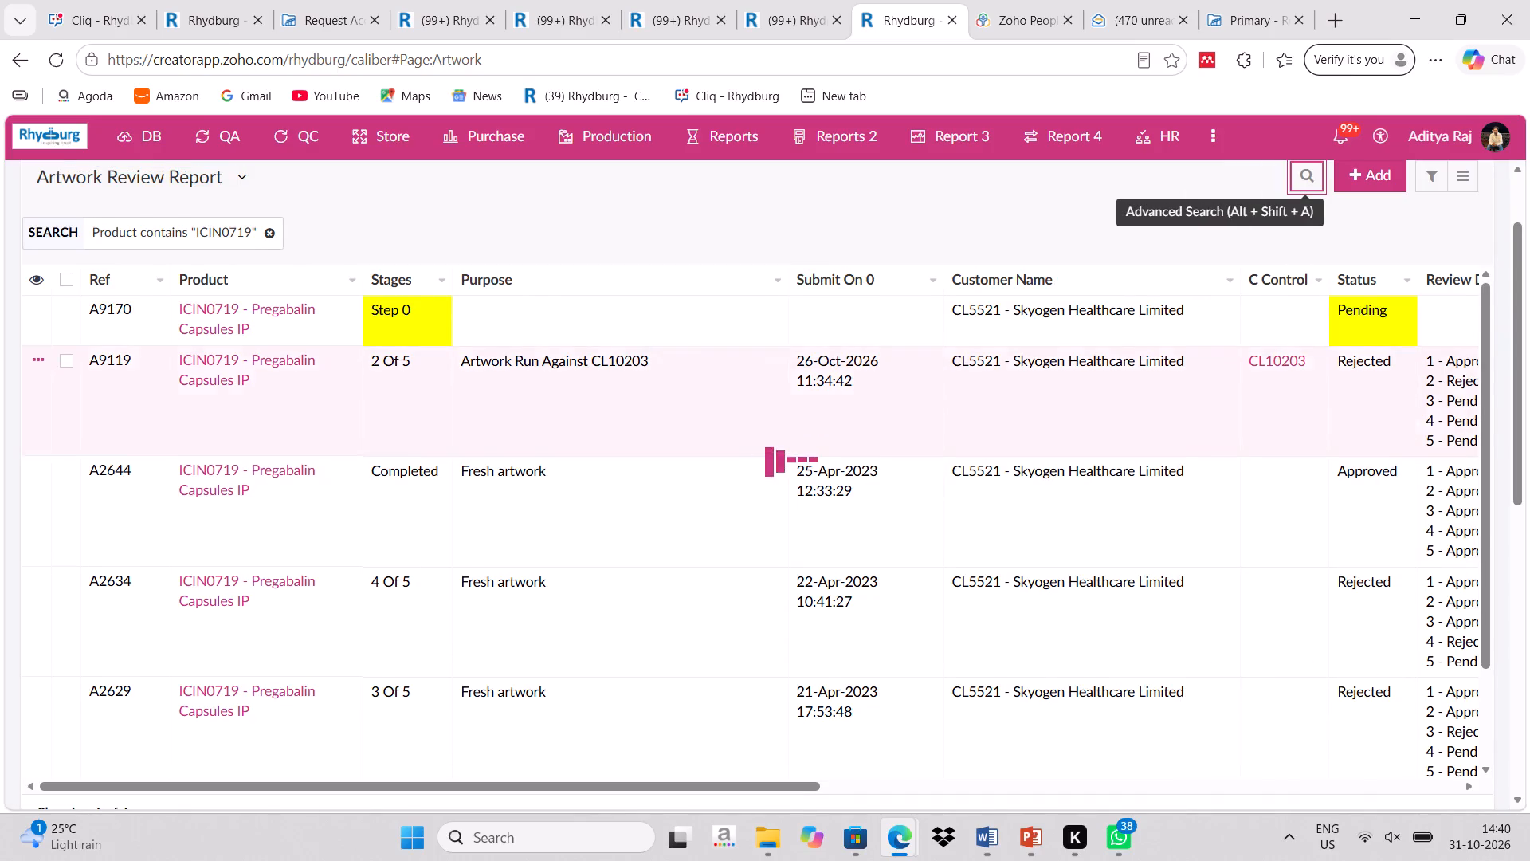
# Open the PDF of completed artwork A5006 for IIGNCTD0035 - Gabapentin Tablets IP 300 mg.
pyautogui.click(433, 538)
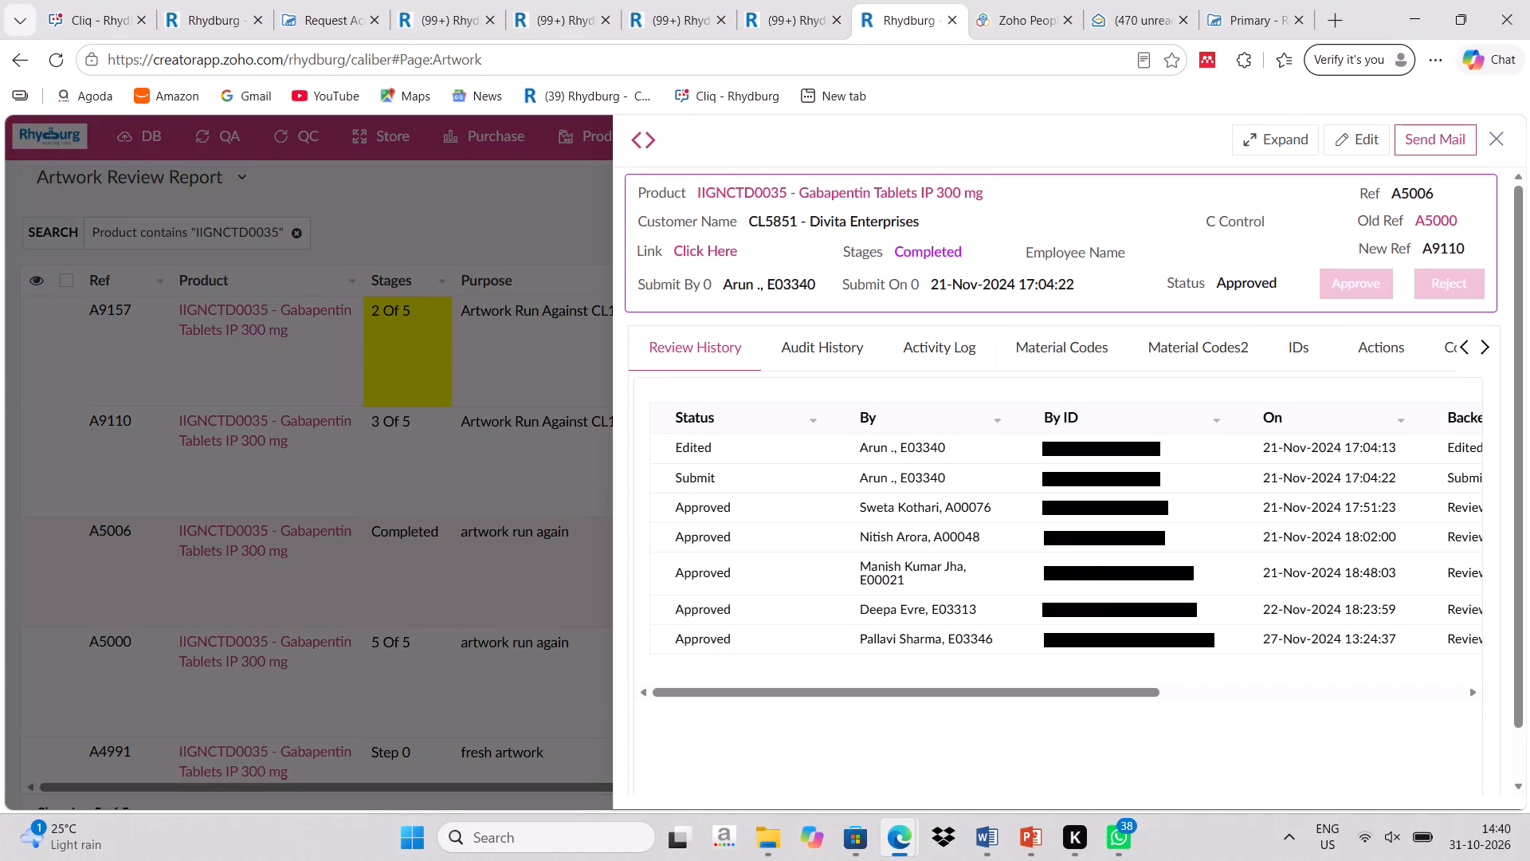
pyautogui.click(708, 254)
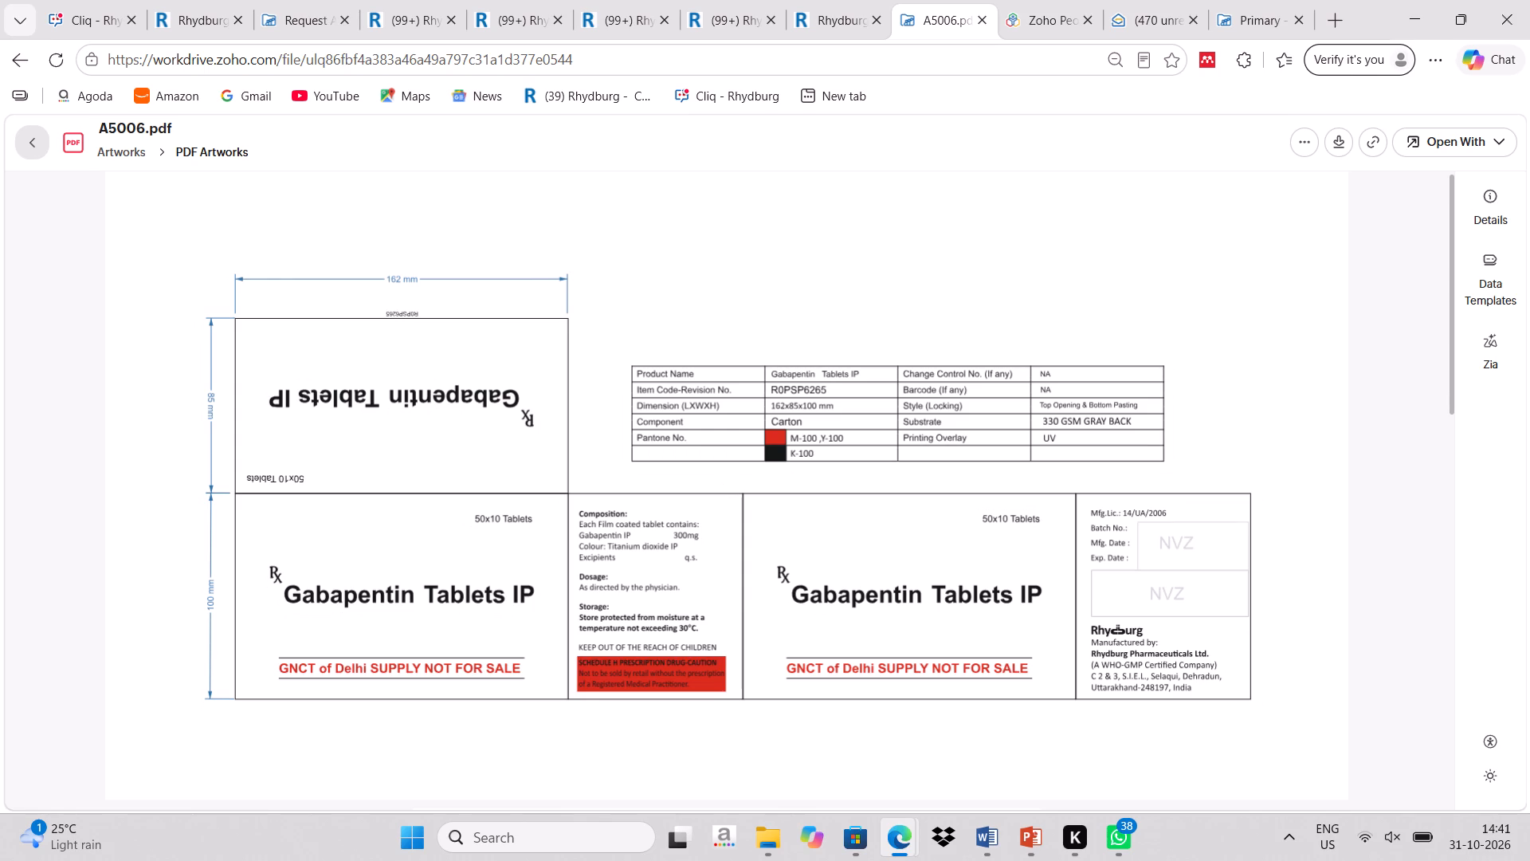
# Return to the AGM Operations colleague's chat and review the NEW-state carton and foil points for Gabapentin Tablets.
pyautogui.click(81, 10)
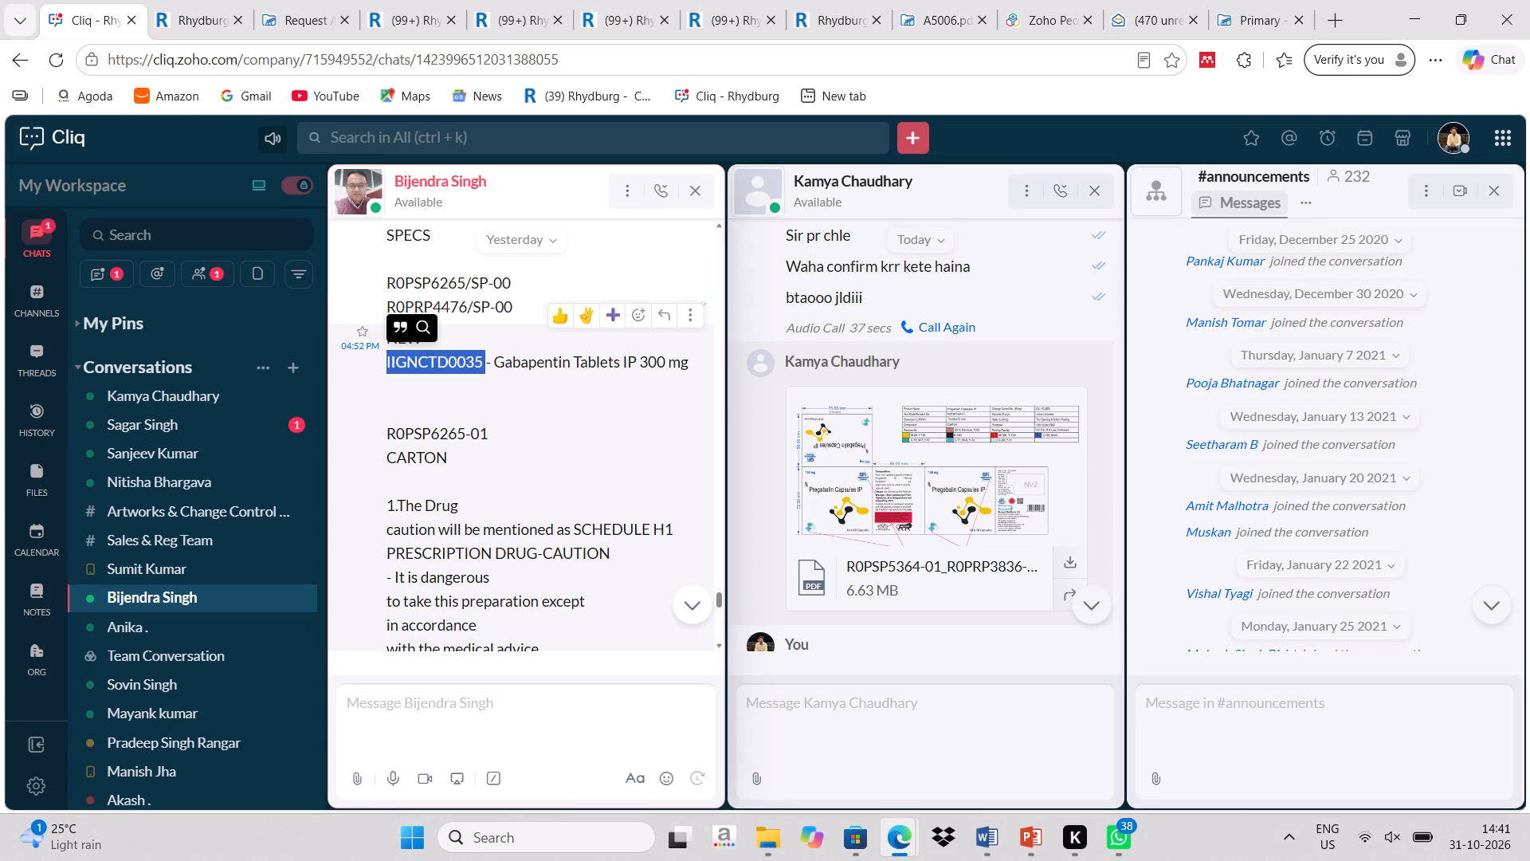
pyautogui.scroll(2, 516, 513)
pyautogui.scroll(-4, 516, 513)
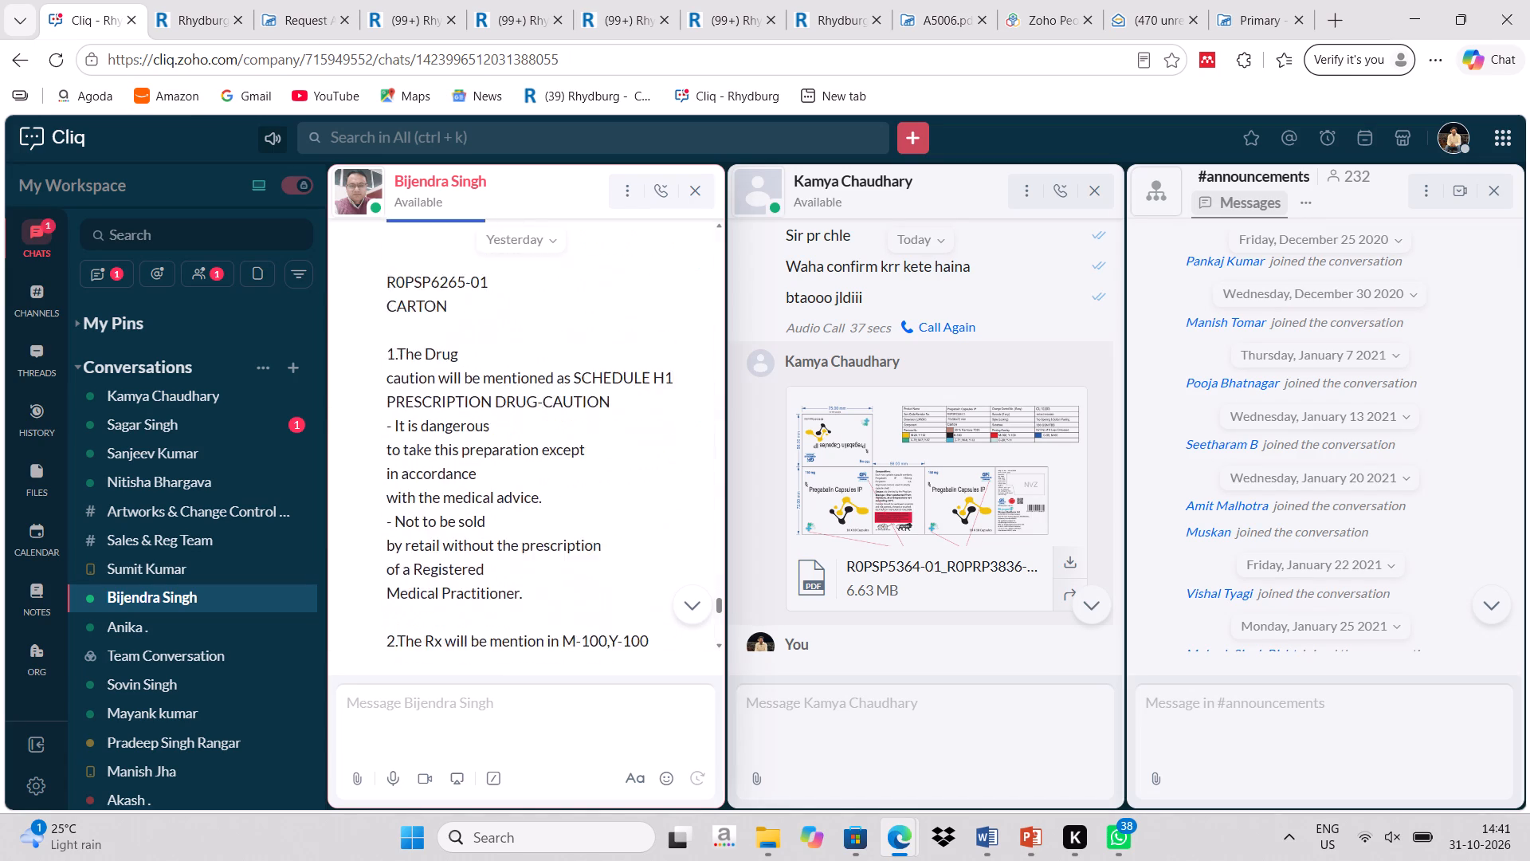
pyautogui.scroll(-2, 516, 513)
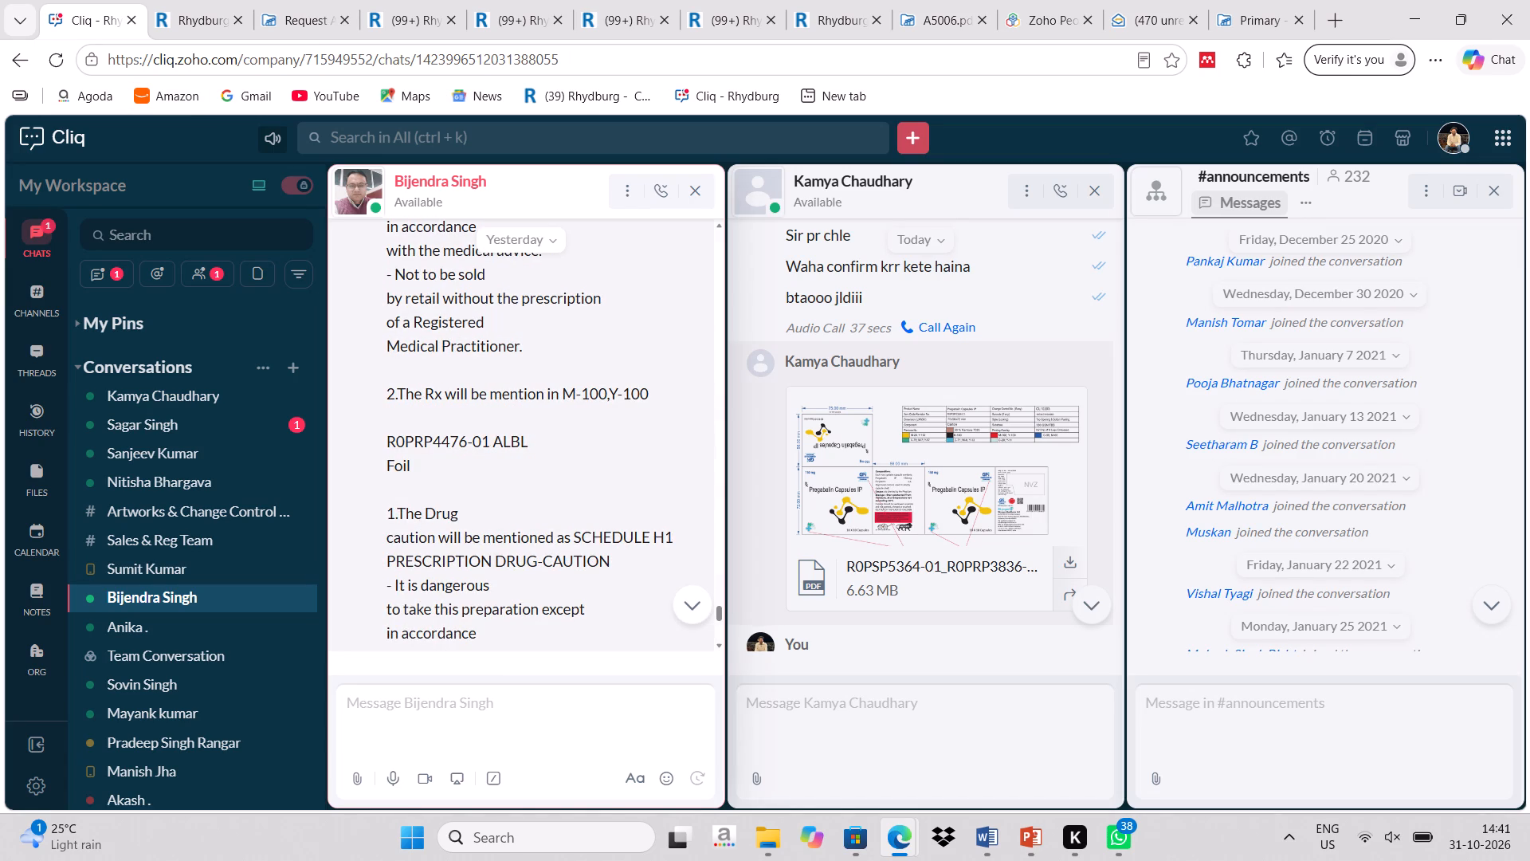
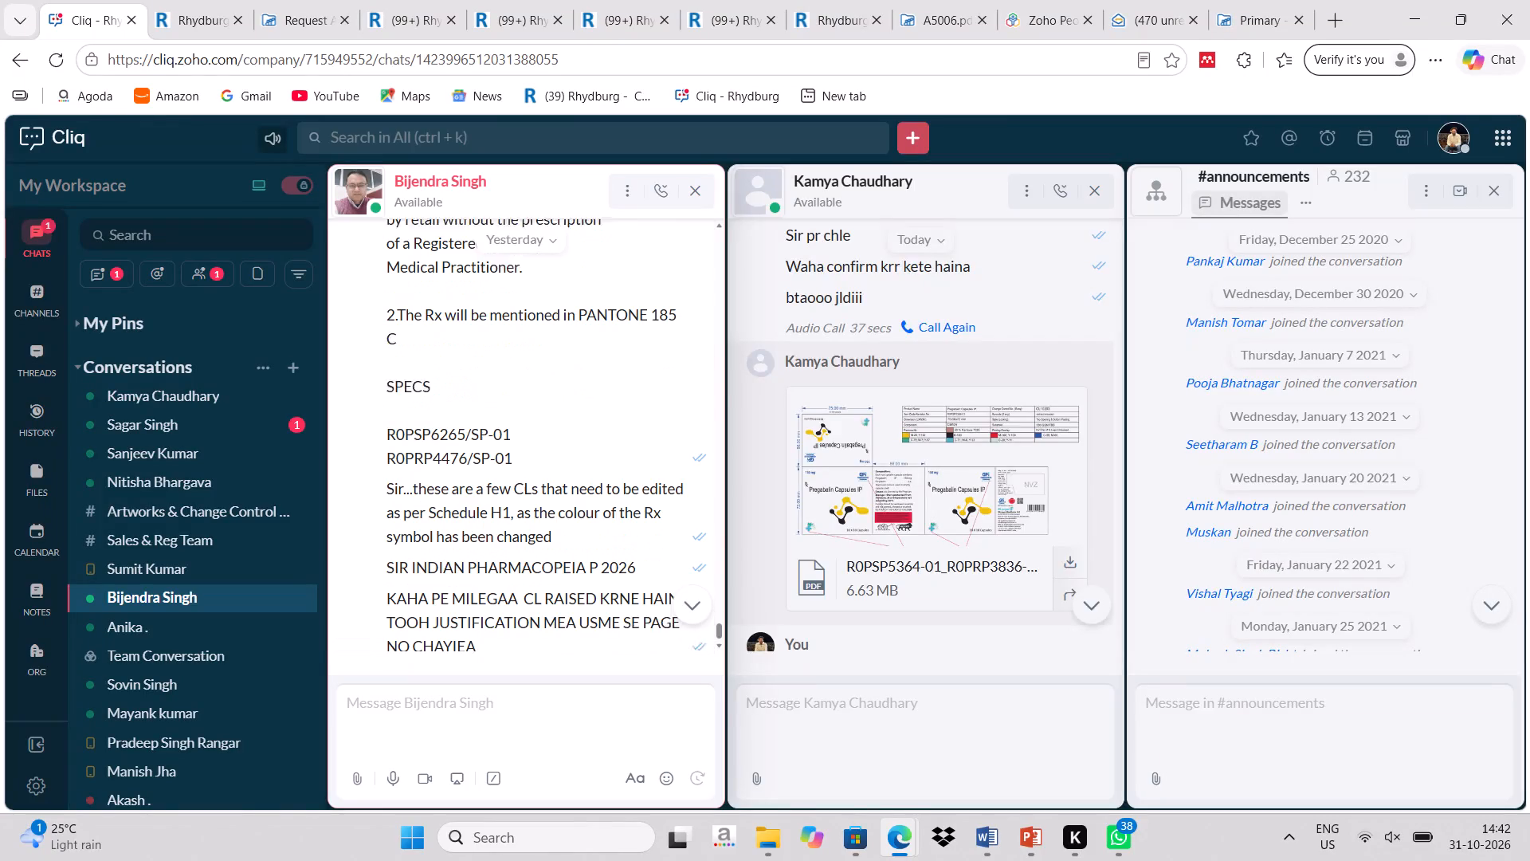
# Open the ICIN0719 Pregabalin Capsules IP artwork PDF shared in the other colleague's chat and examine the carton artwork on page 1.
pyautogui.scroll(-7, 849, 347)
pyautogui.scroll(-9, 962, 457)
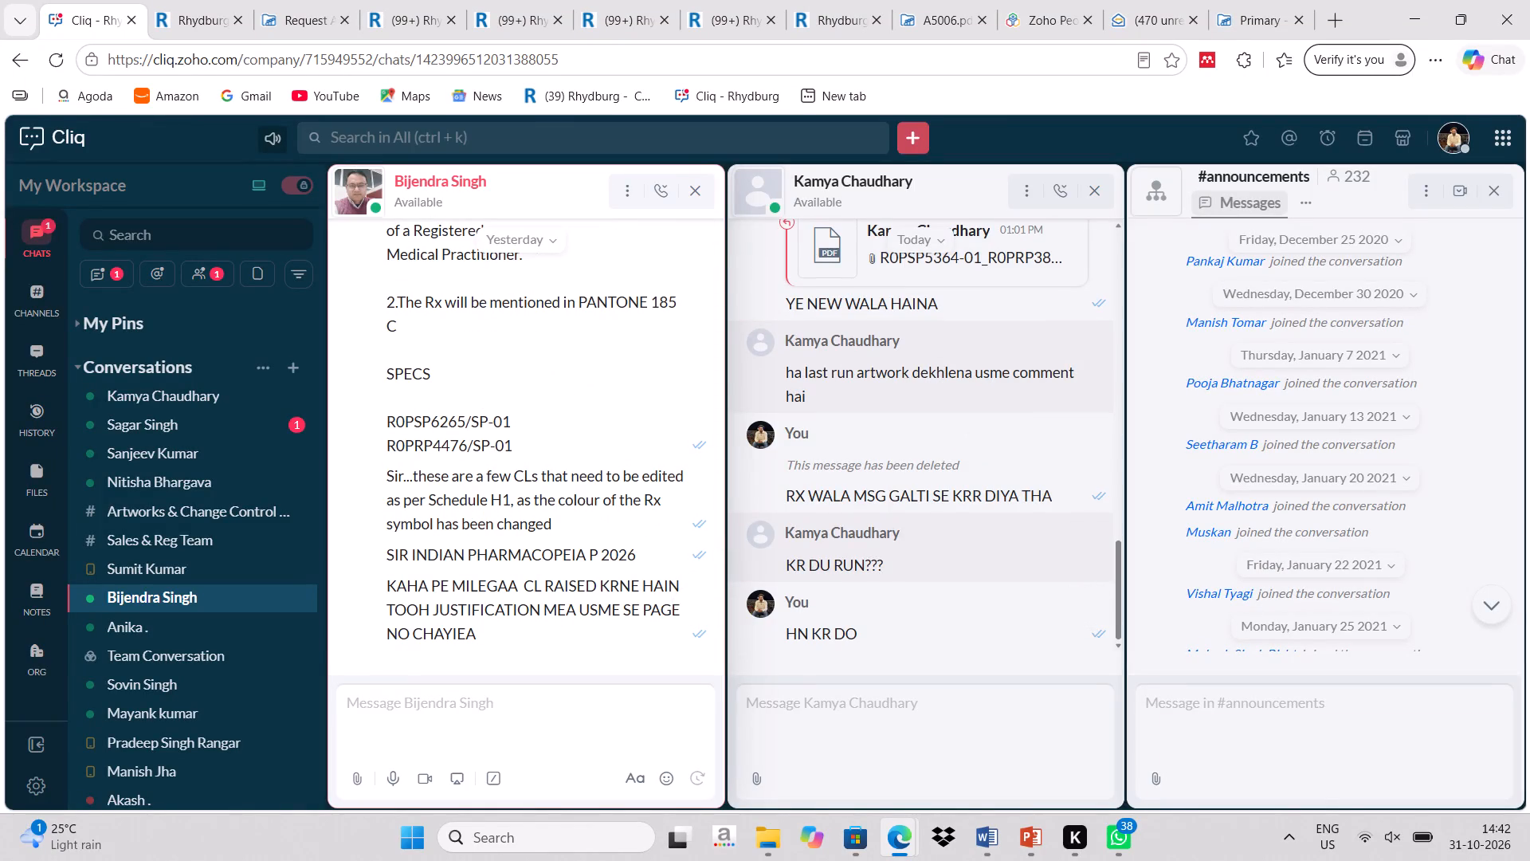
pyautogui.scroll(1, 948, 410)
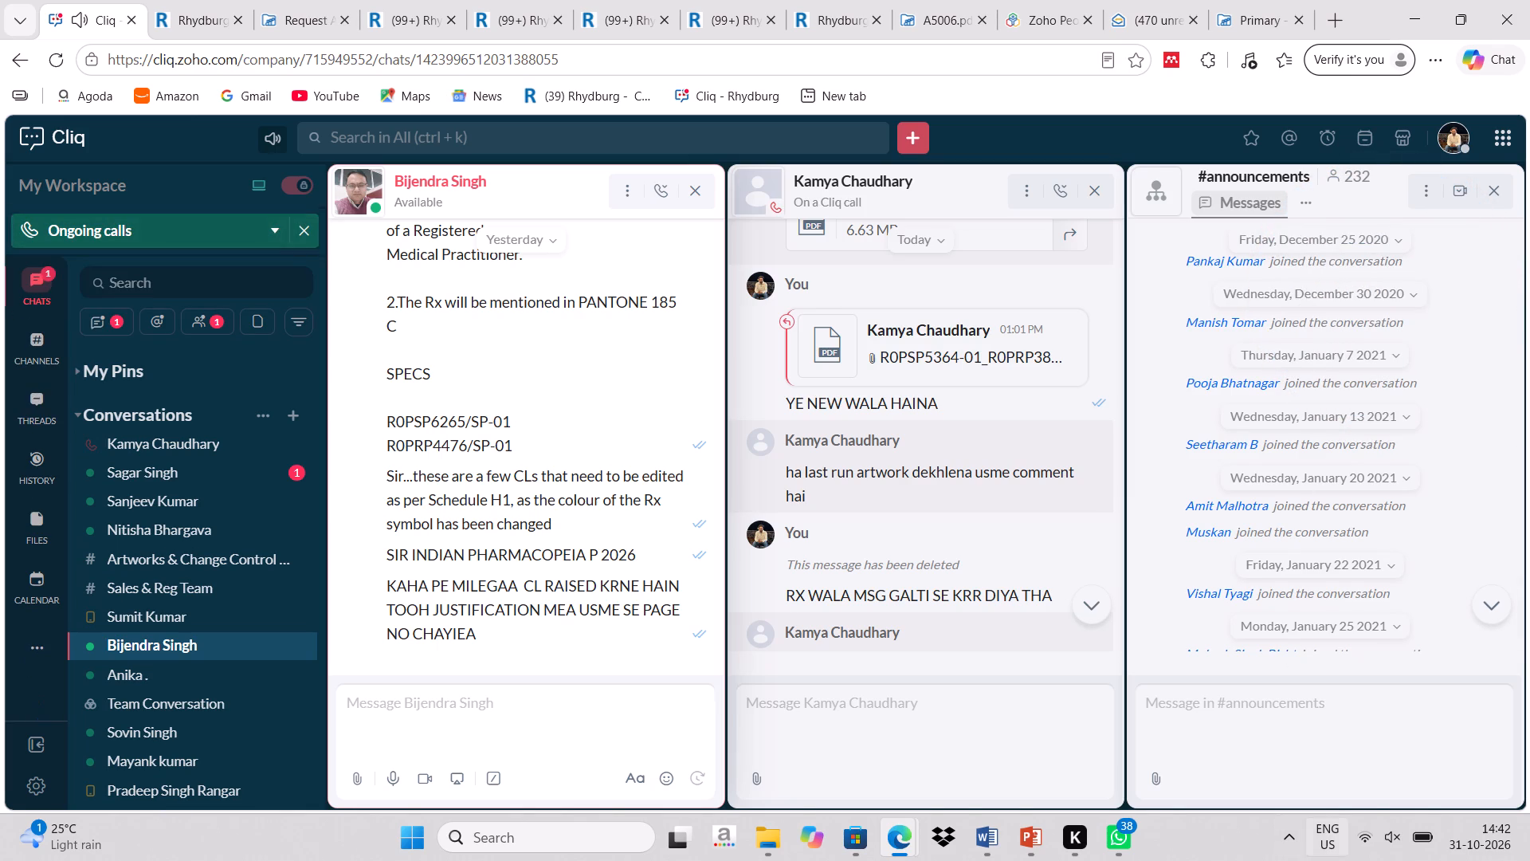
pyautogui.scroll(1, 926, 369)
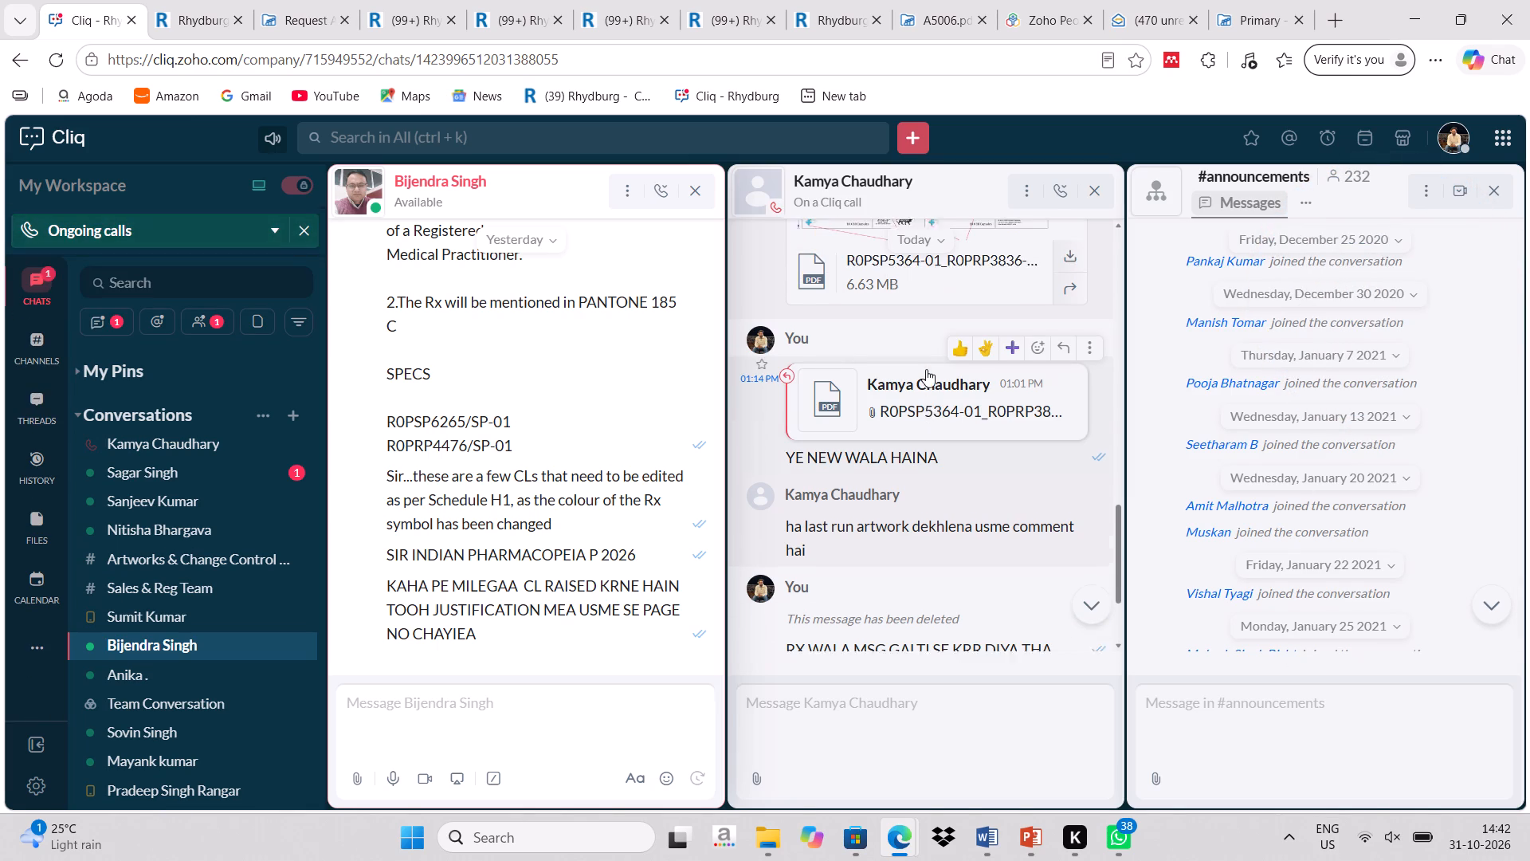
pyautogui.scroll(1, 926, 369)
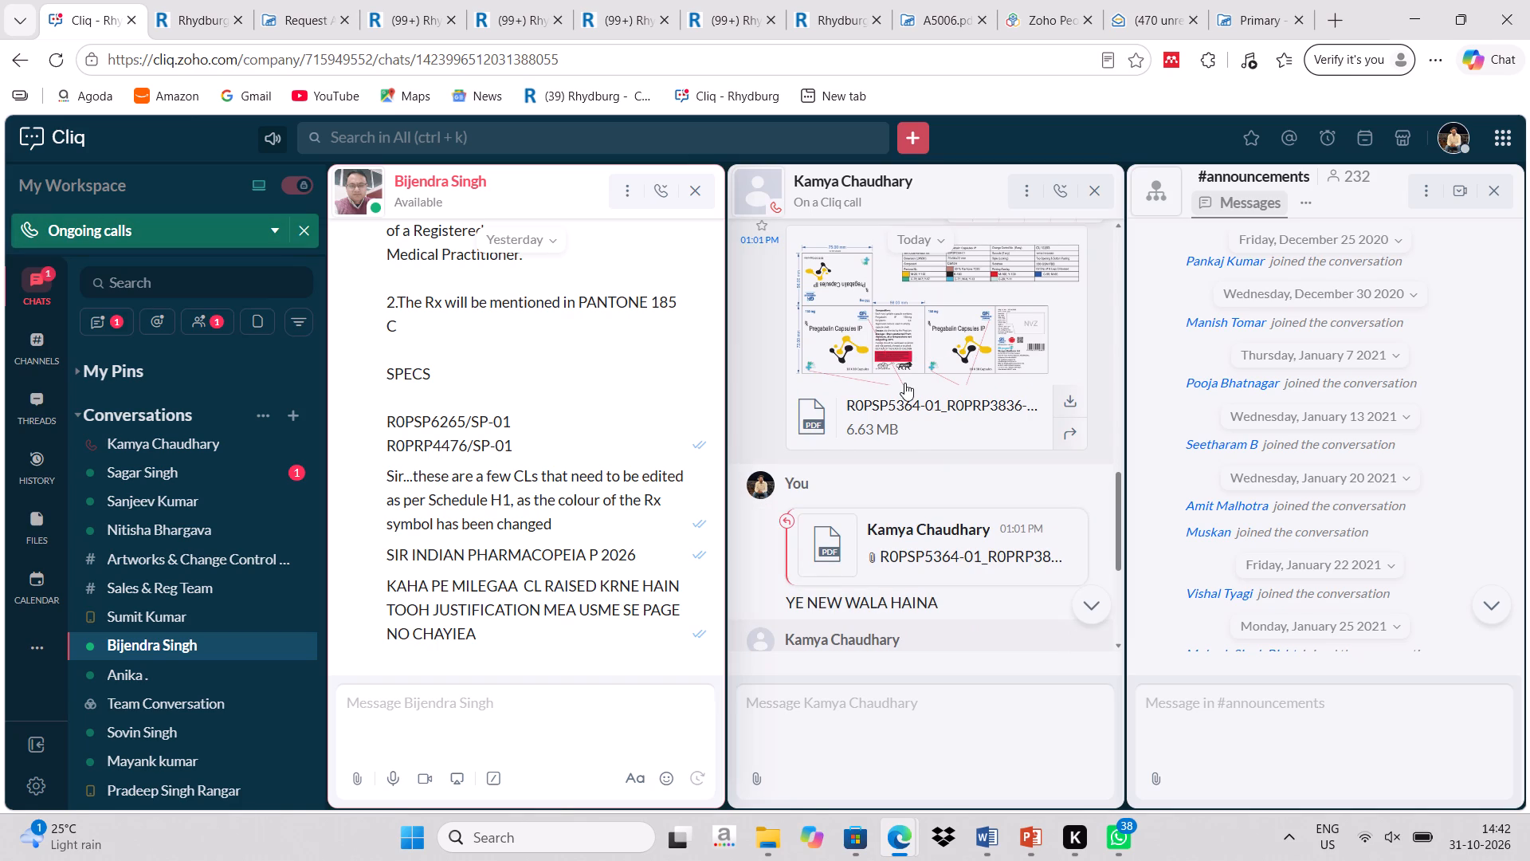
pyautogui.click(908, 430)
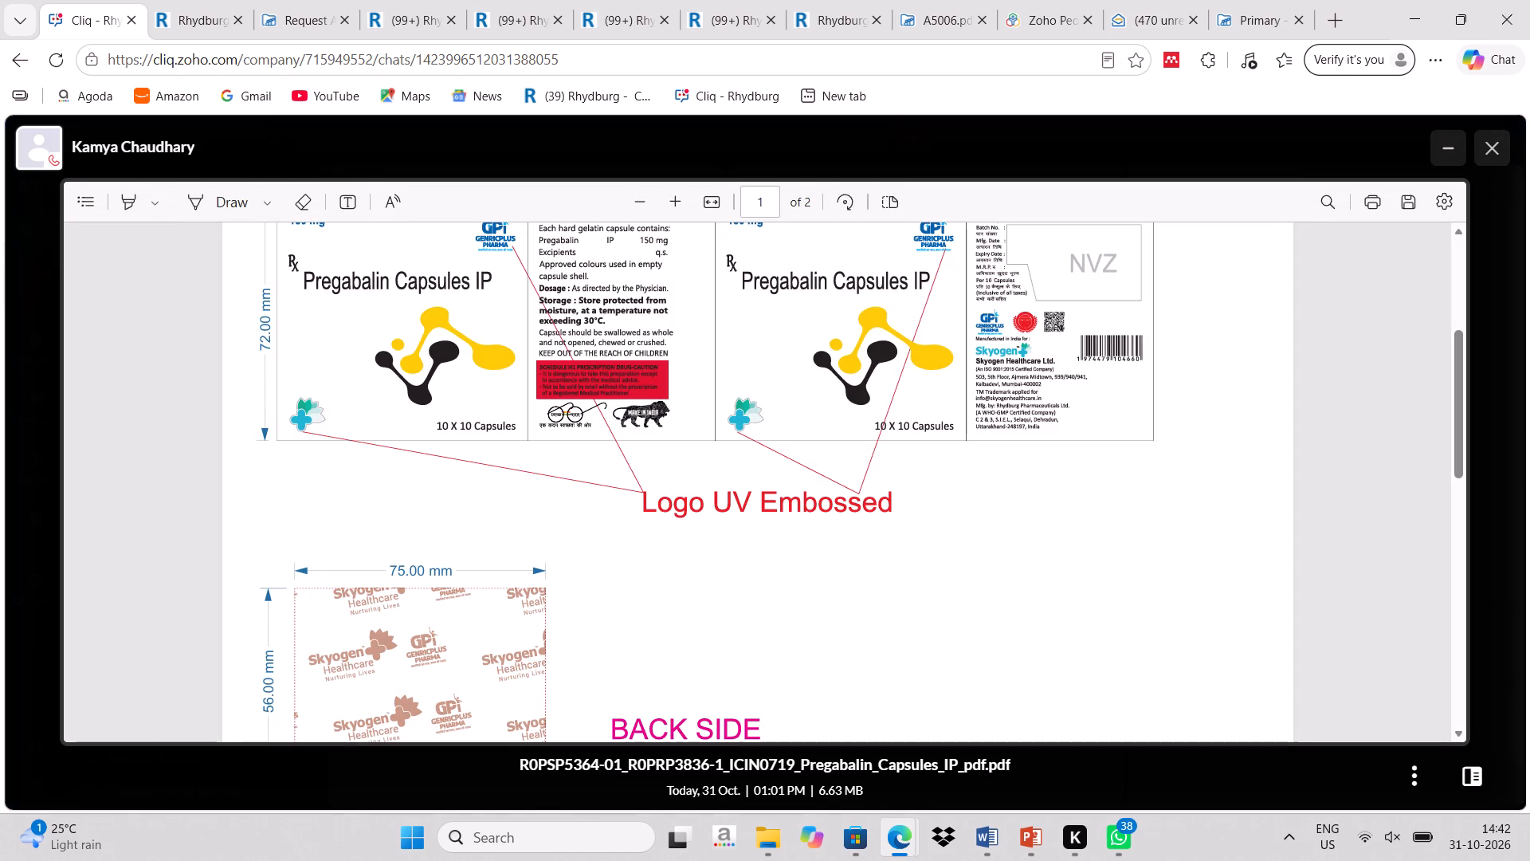
pyautogui.scroll(4, 908, 430)
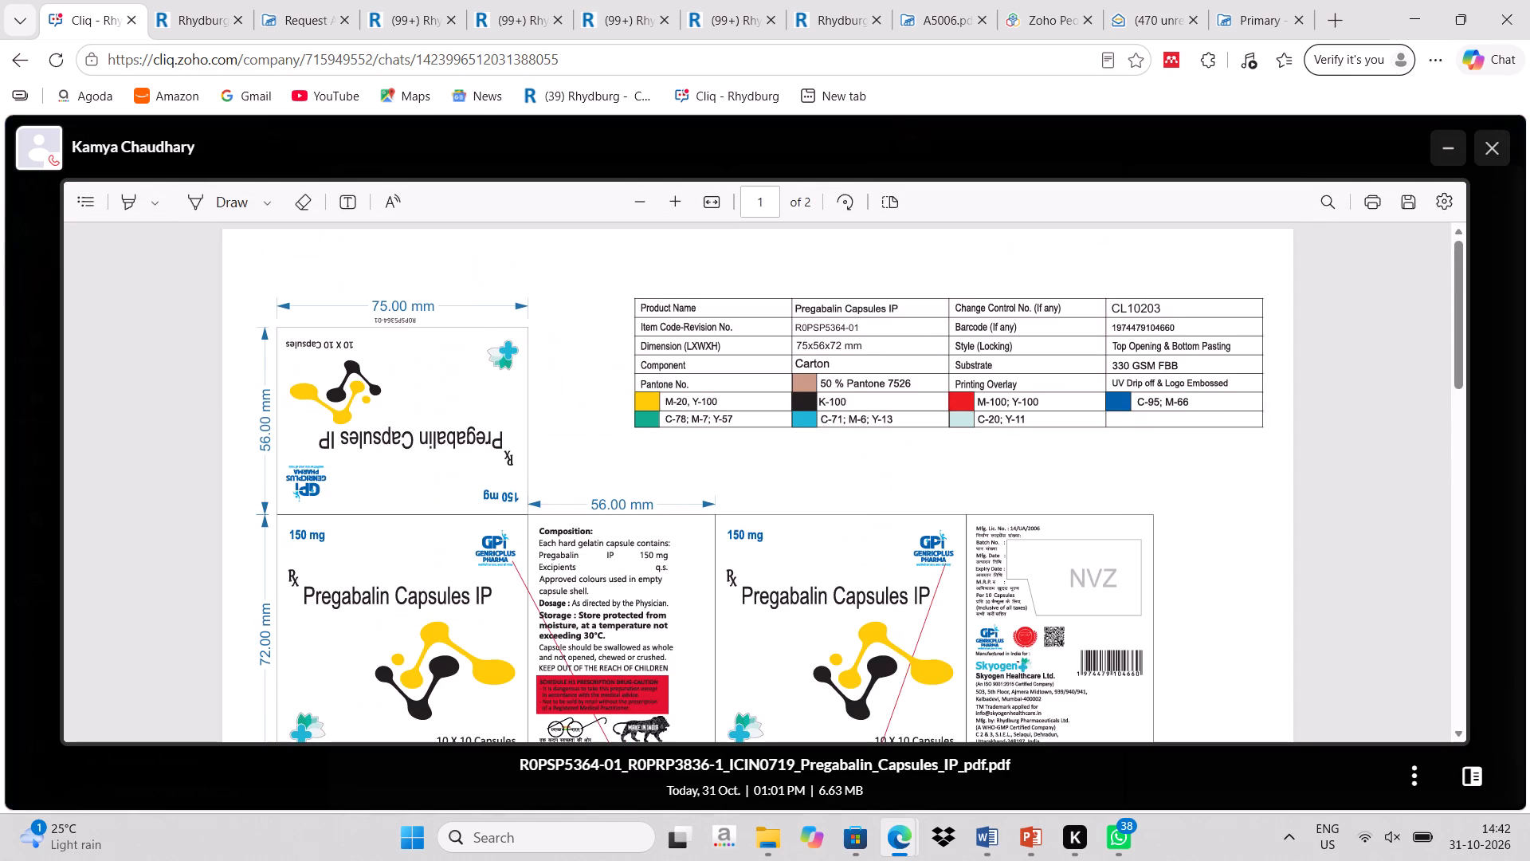
# Examine the main carton panels and logo embossing callouts on page 1 of the Pregabalin Capsules IP artwork.
pyautogui.scroll(-1, 950, 525)
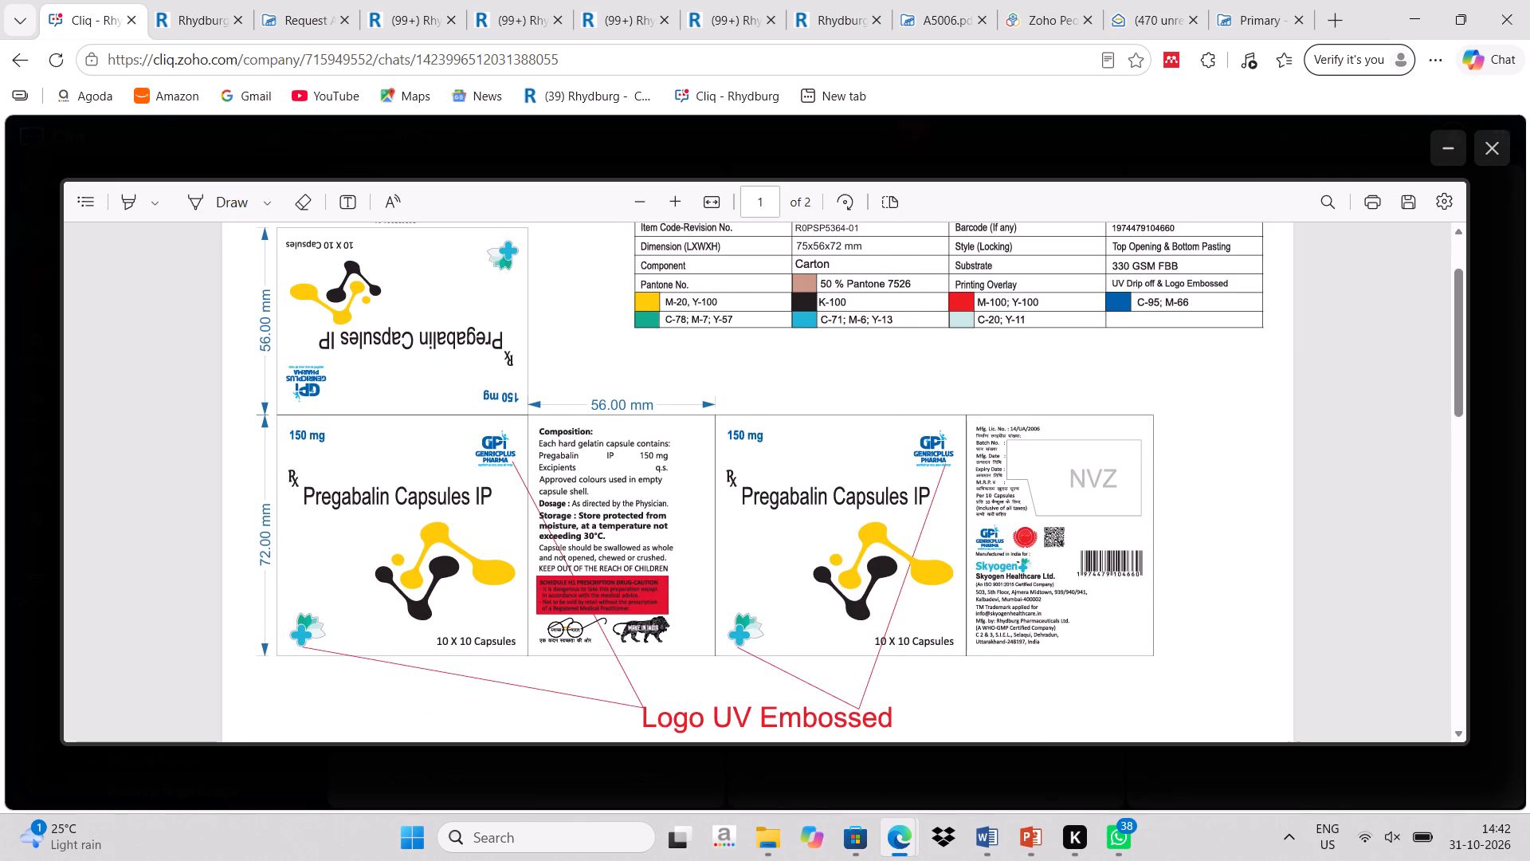
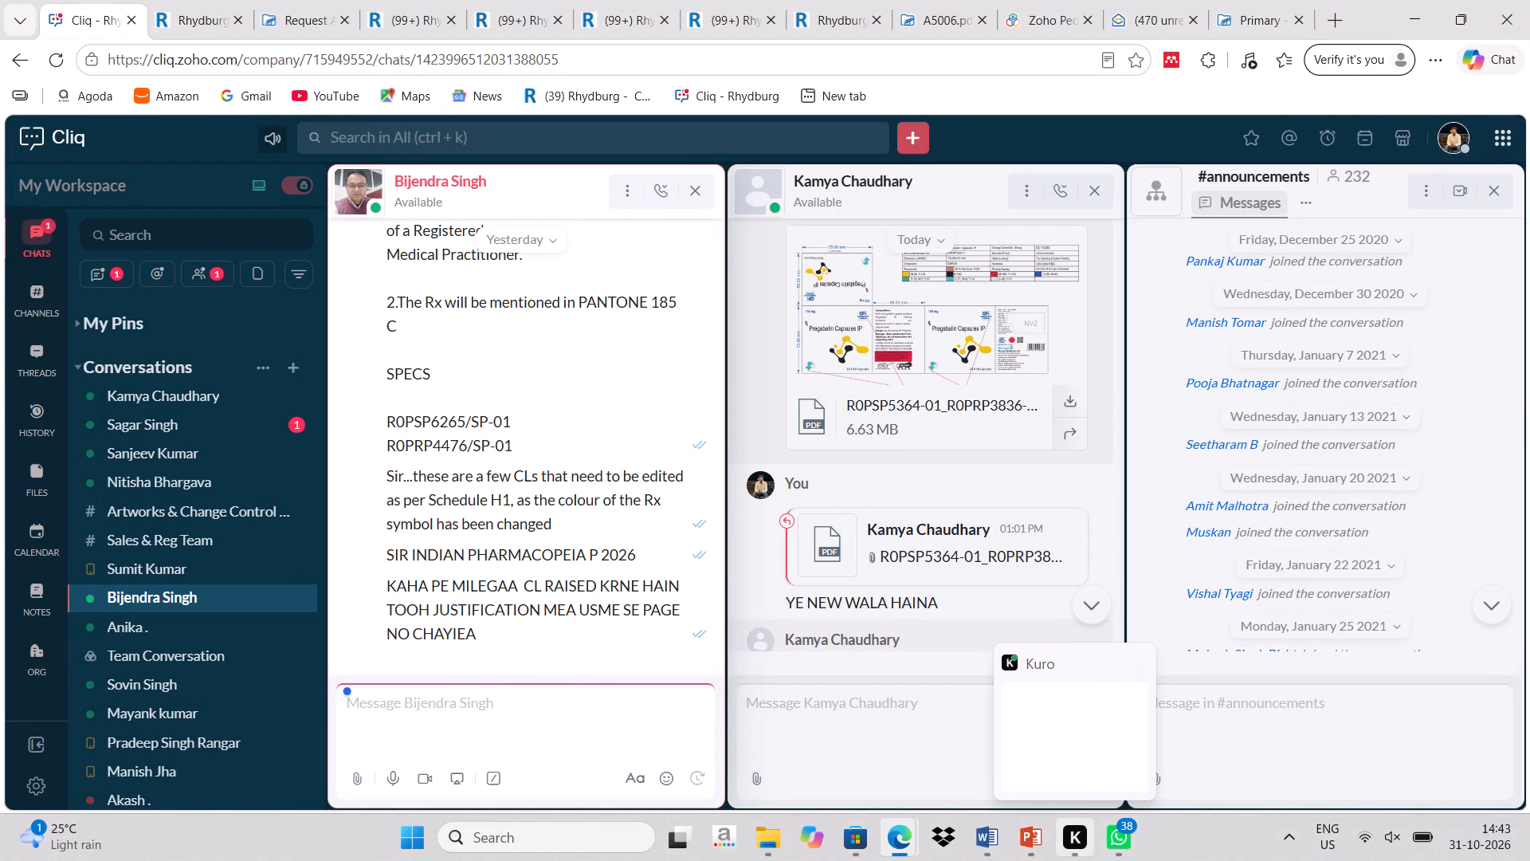
# Read the latest messages below the shared Pregabalin Capsules artwork PDF in the colleague's chat.
pyautogui.scroll(-15, 911, 535)
pyautogui.scroll(-7, 911, 561)
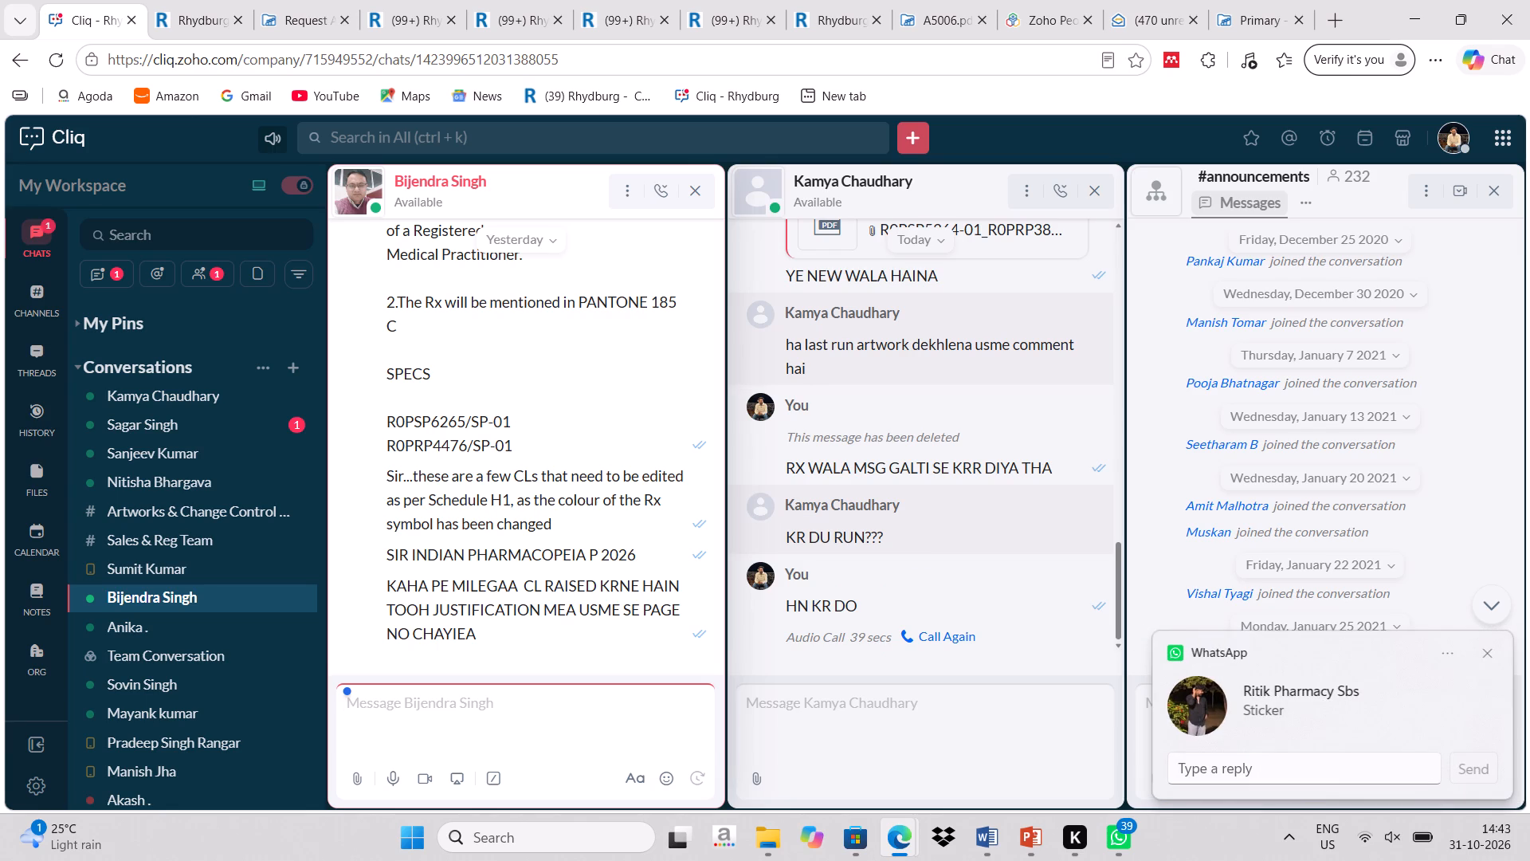
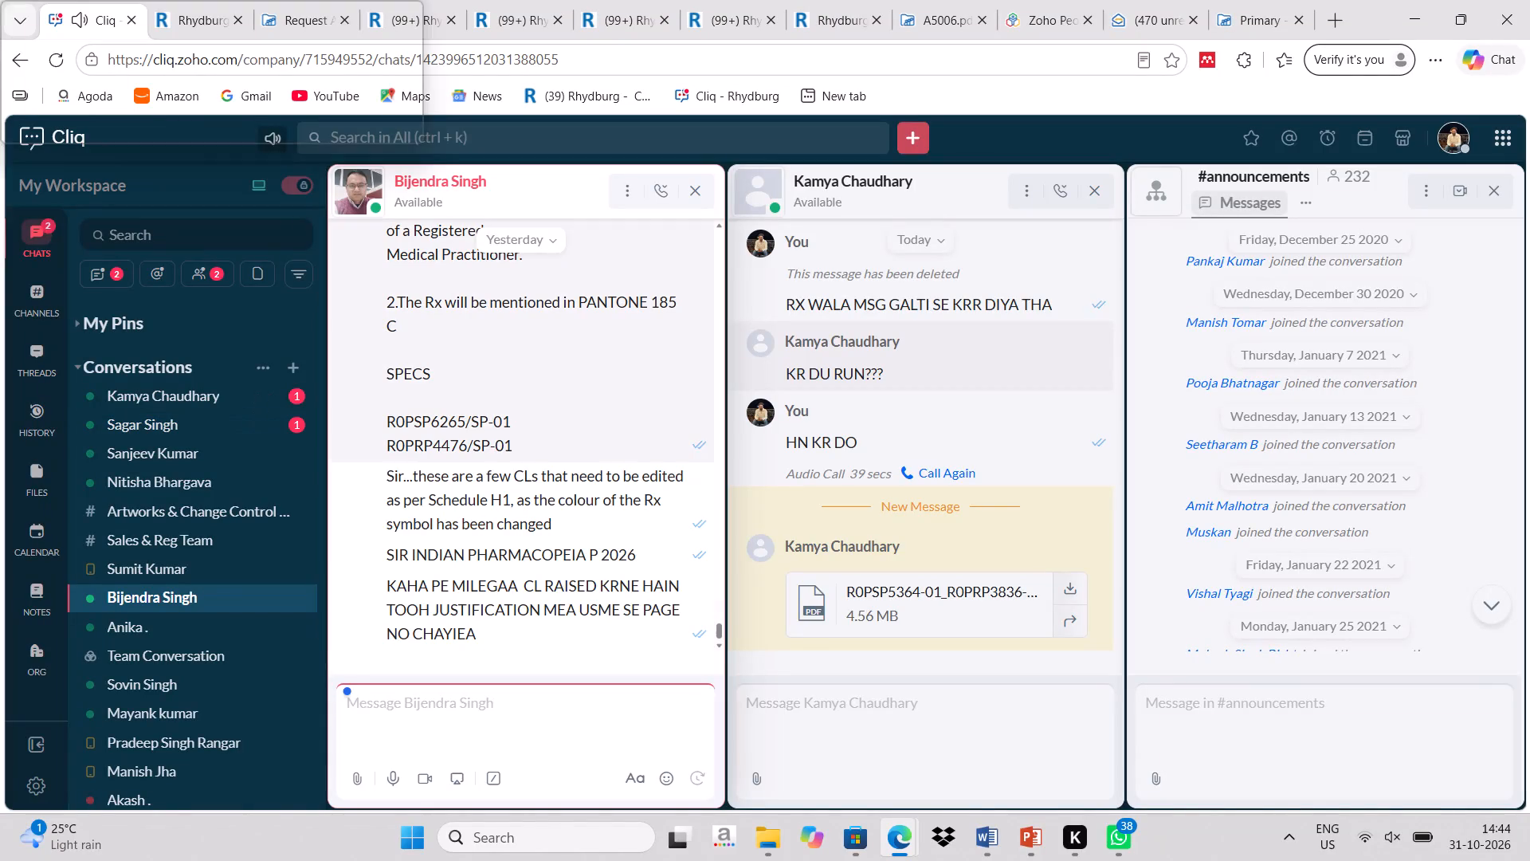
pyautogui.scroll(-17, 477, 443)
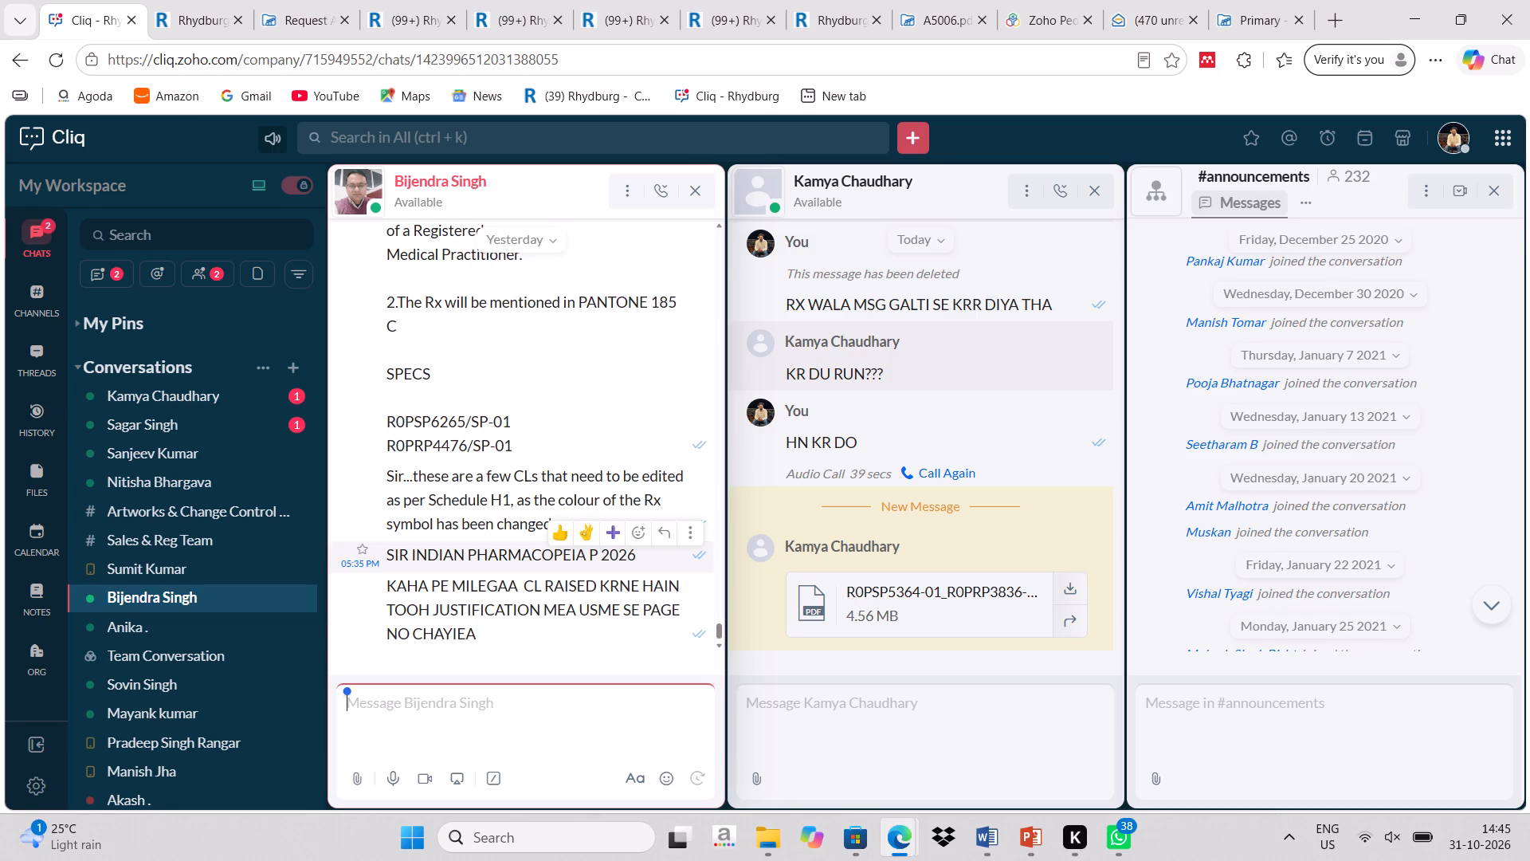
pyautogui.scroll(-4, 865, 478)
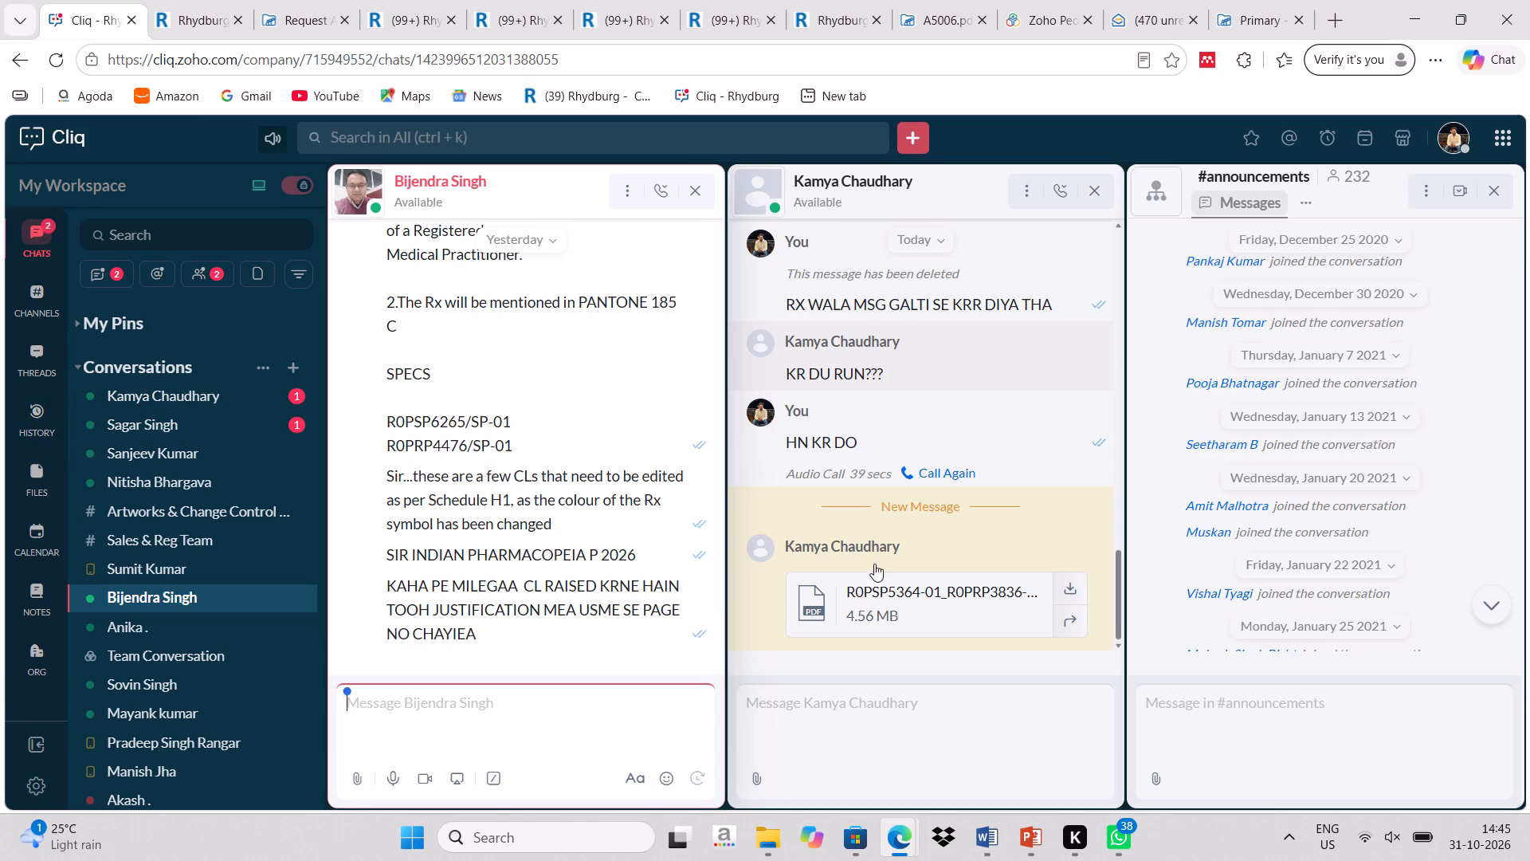
# Open the R0PSP5364-01 Pregabalin Capsules IP artwork PDF from the colleague's newest message and examine the carton and the page 2 foil.
pyautogui.click(872, 618)
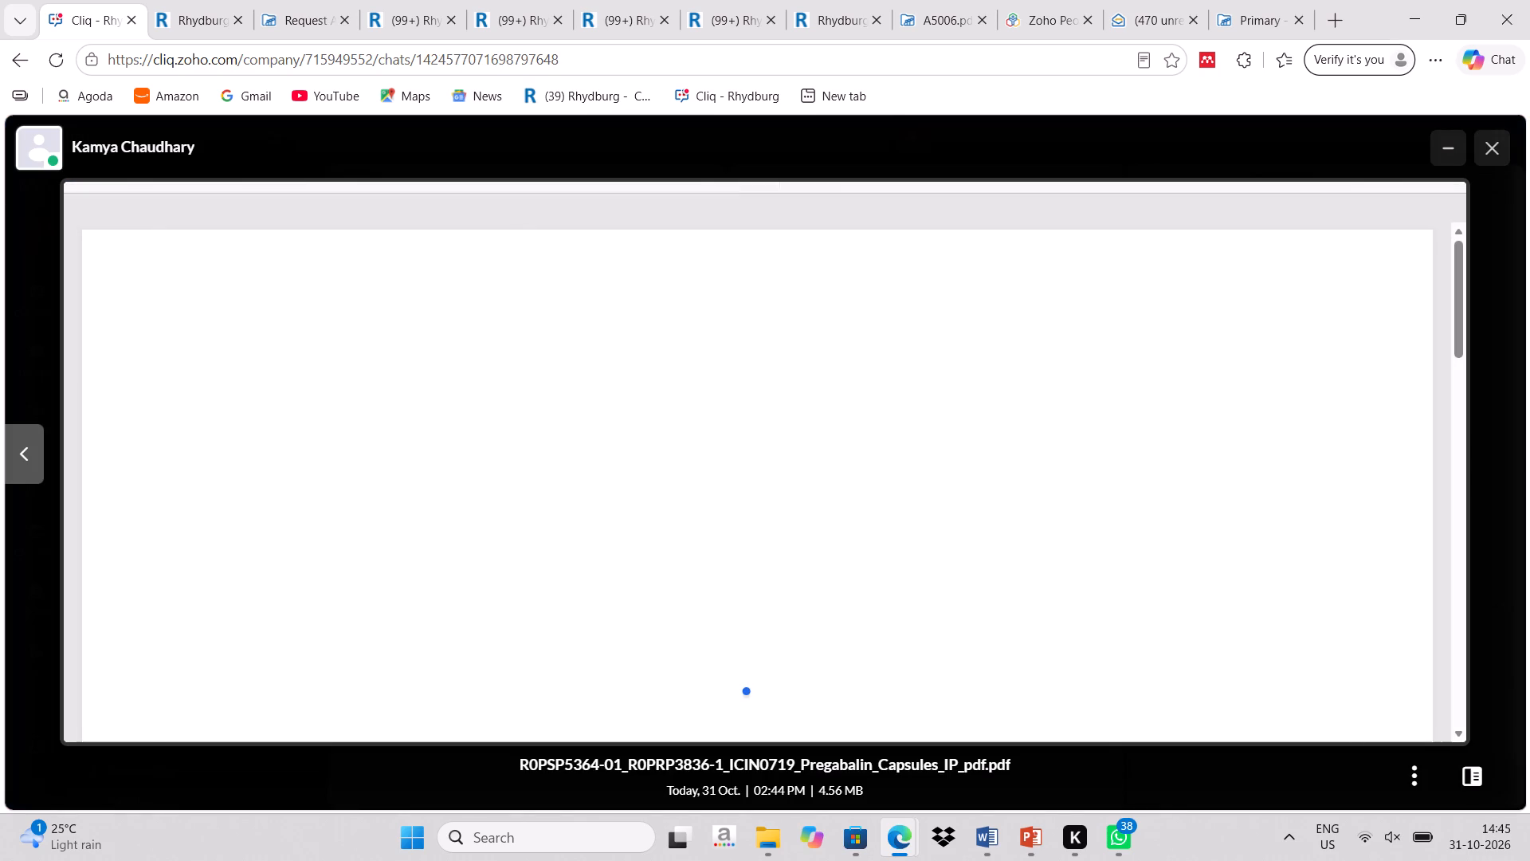
pyautogui.scroll(-2, 846, 531)
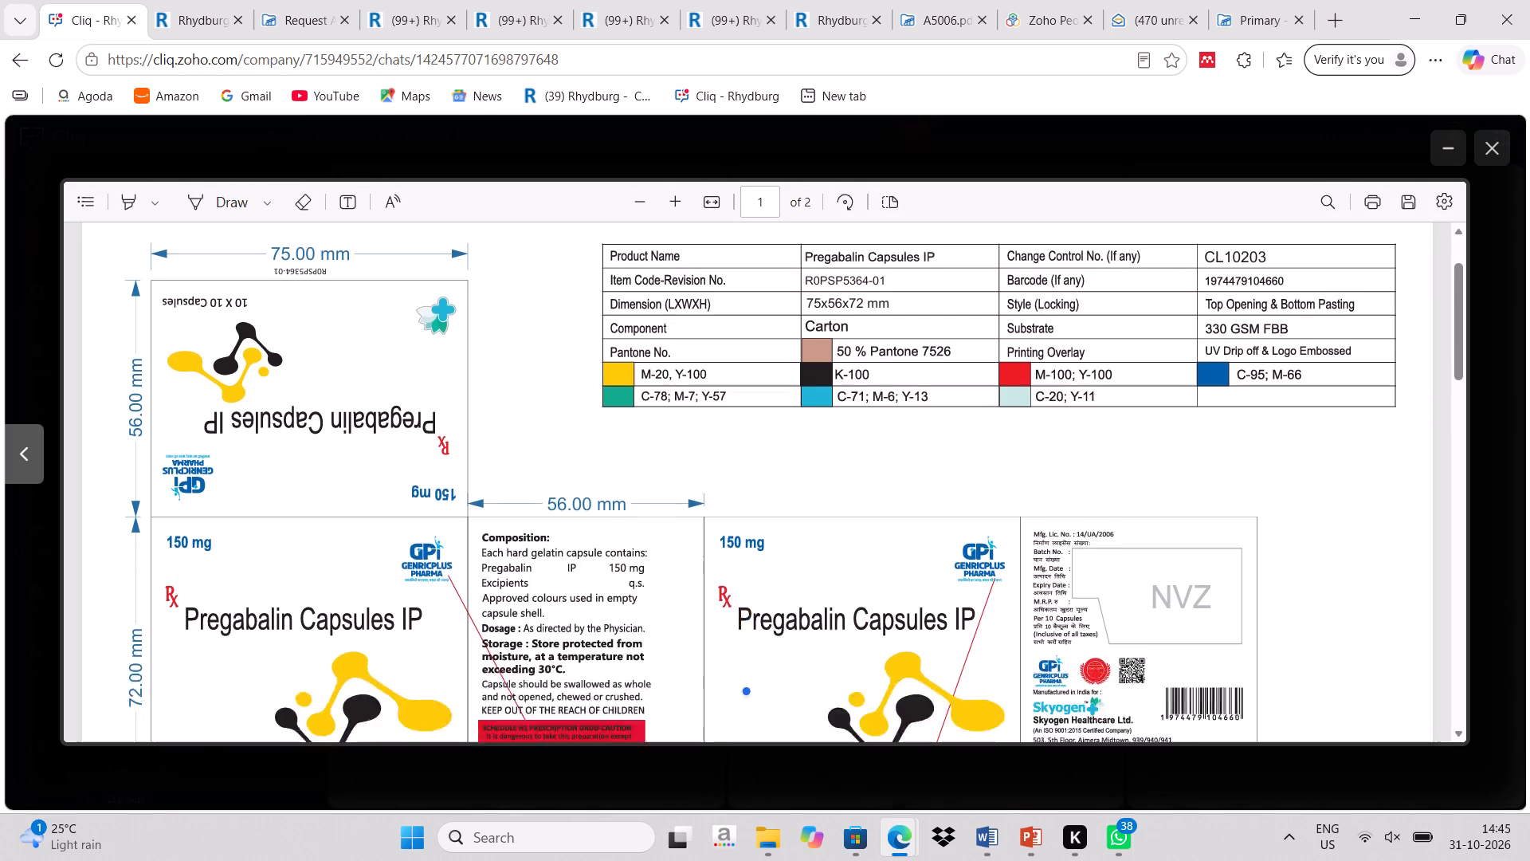
pyautogui.scroll(-18, 841, 533)
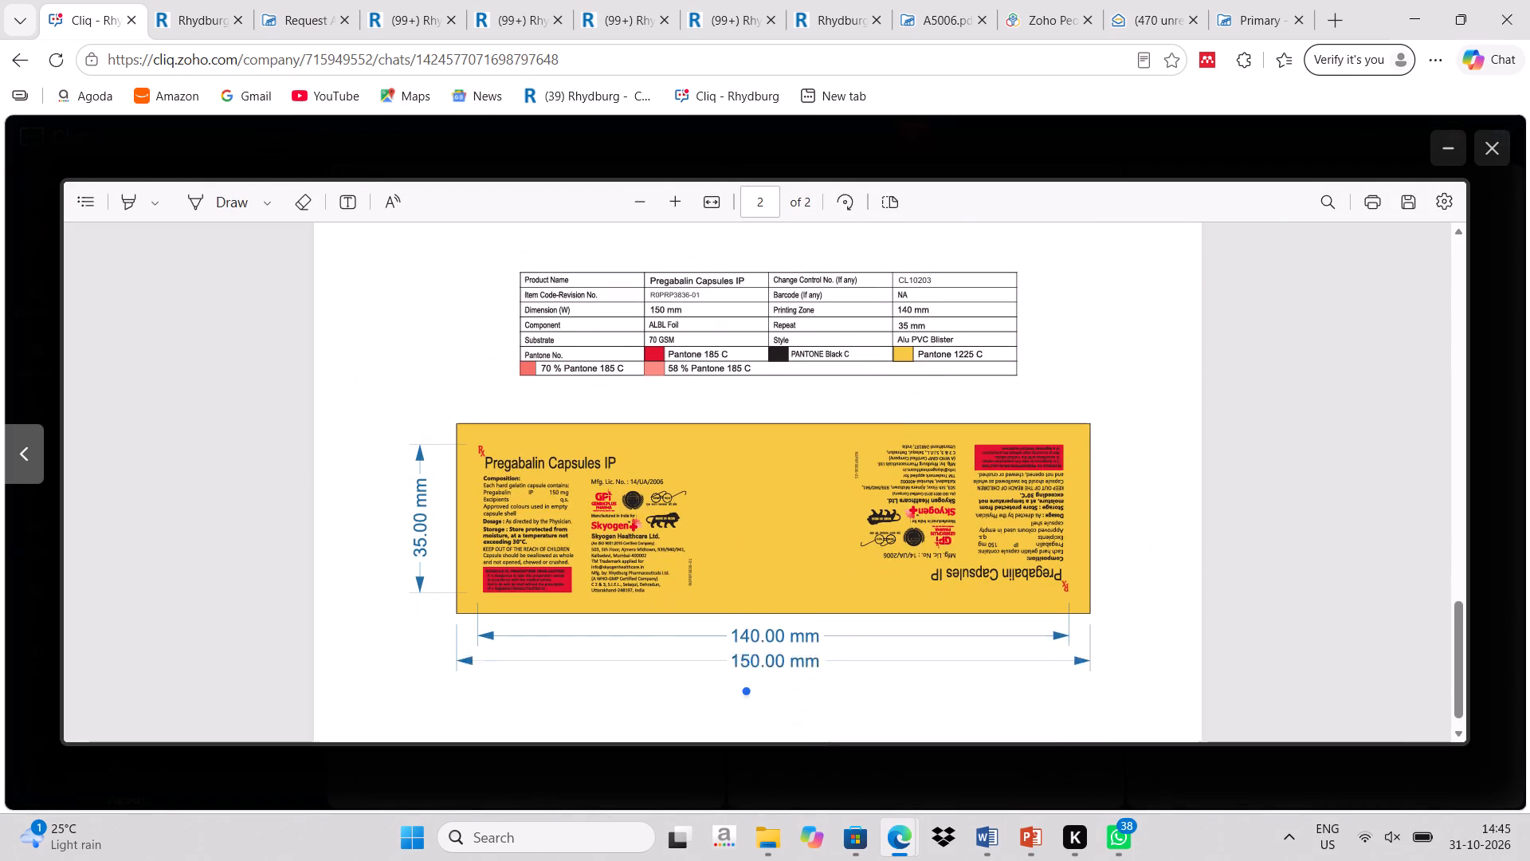
pyautogui.scroll(-9, 789, 543)
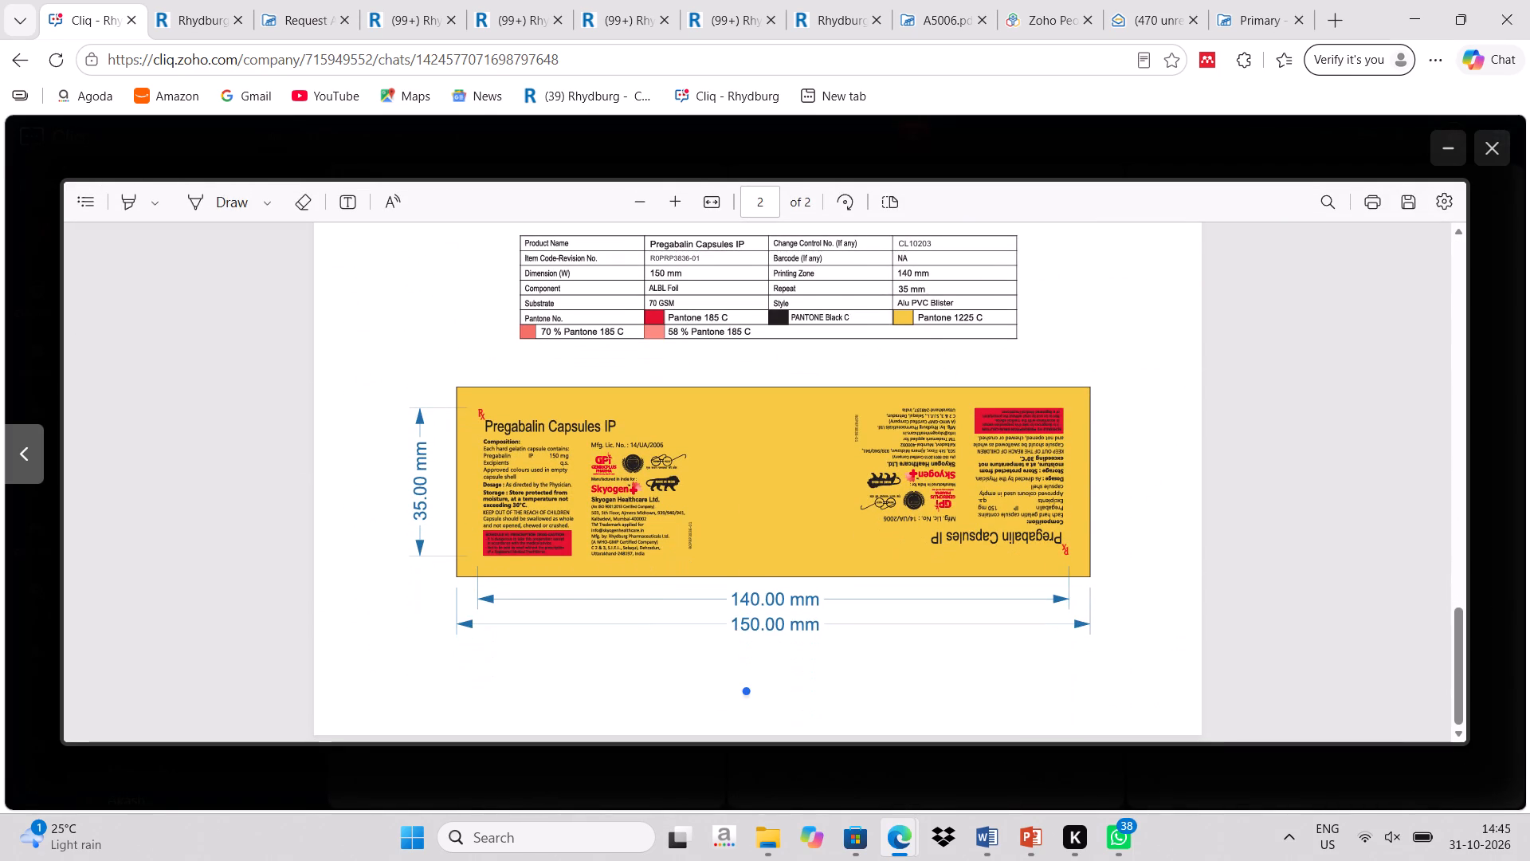
pyautogui.scroll(1, 771, 552)
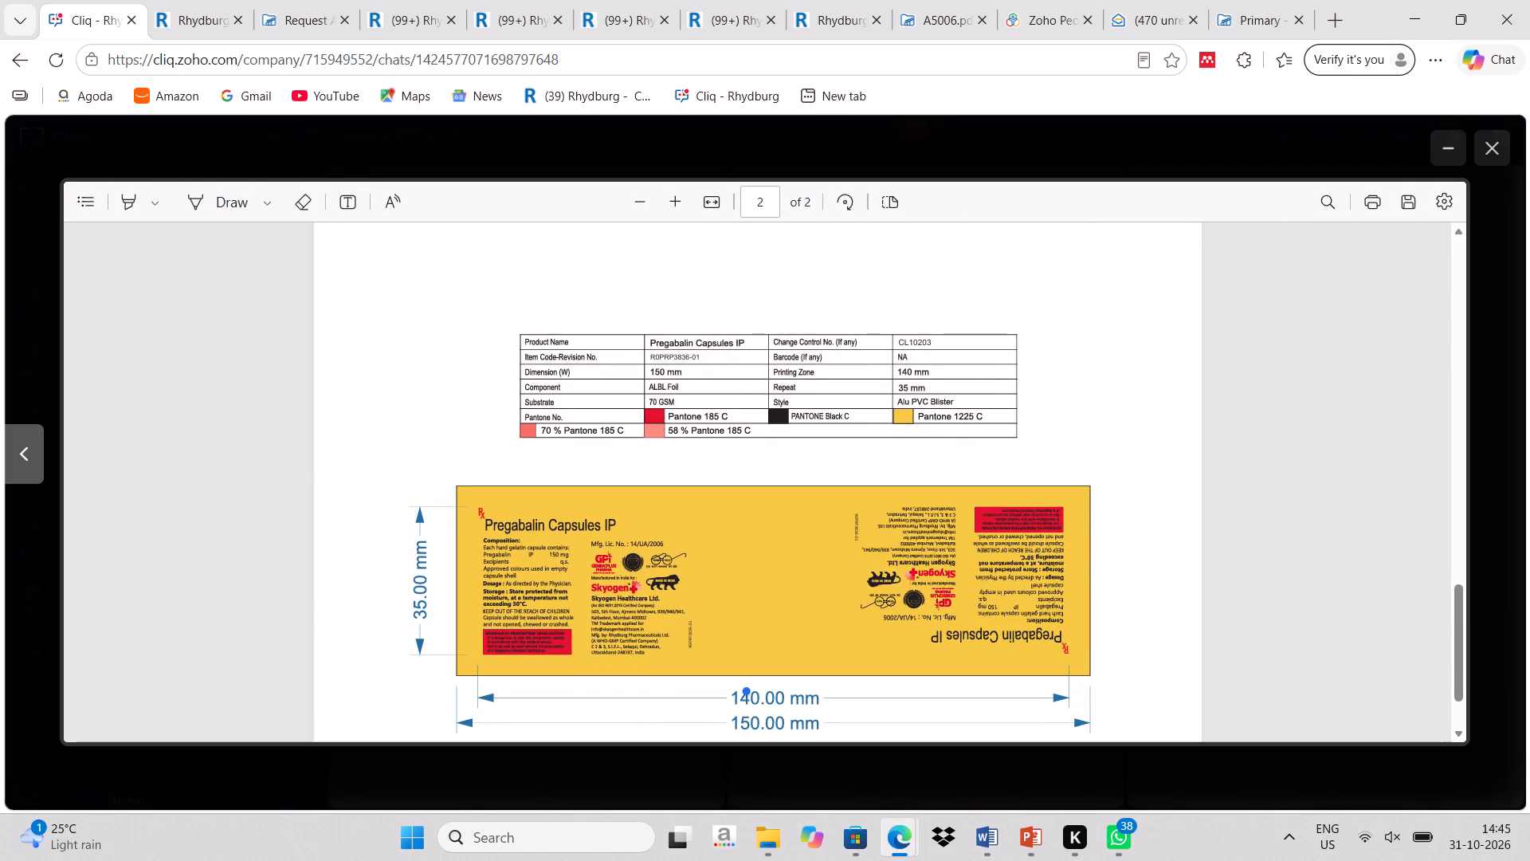
# Restore the chat window with the artwork PDF to its smaller size and minimise the WorkDrive search window behind it.
pyautogui.click(1461, 15)
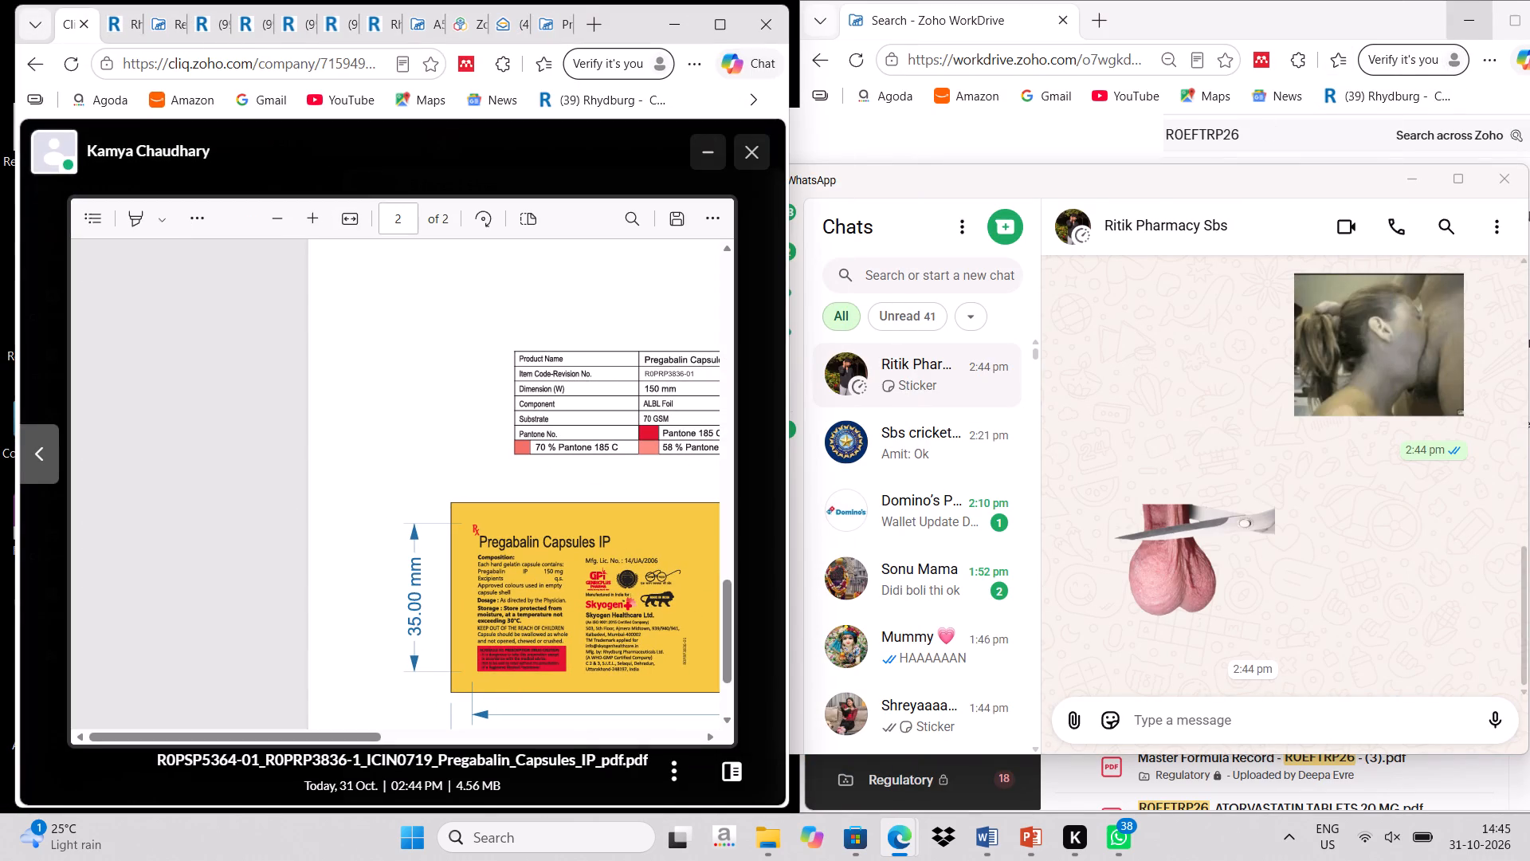
pyautogui.click(1457, 16)
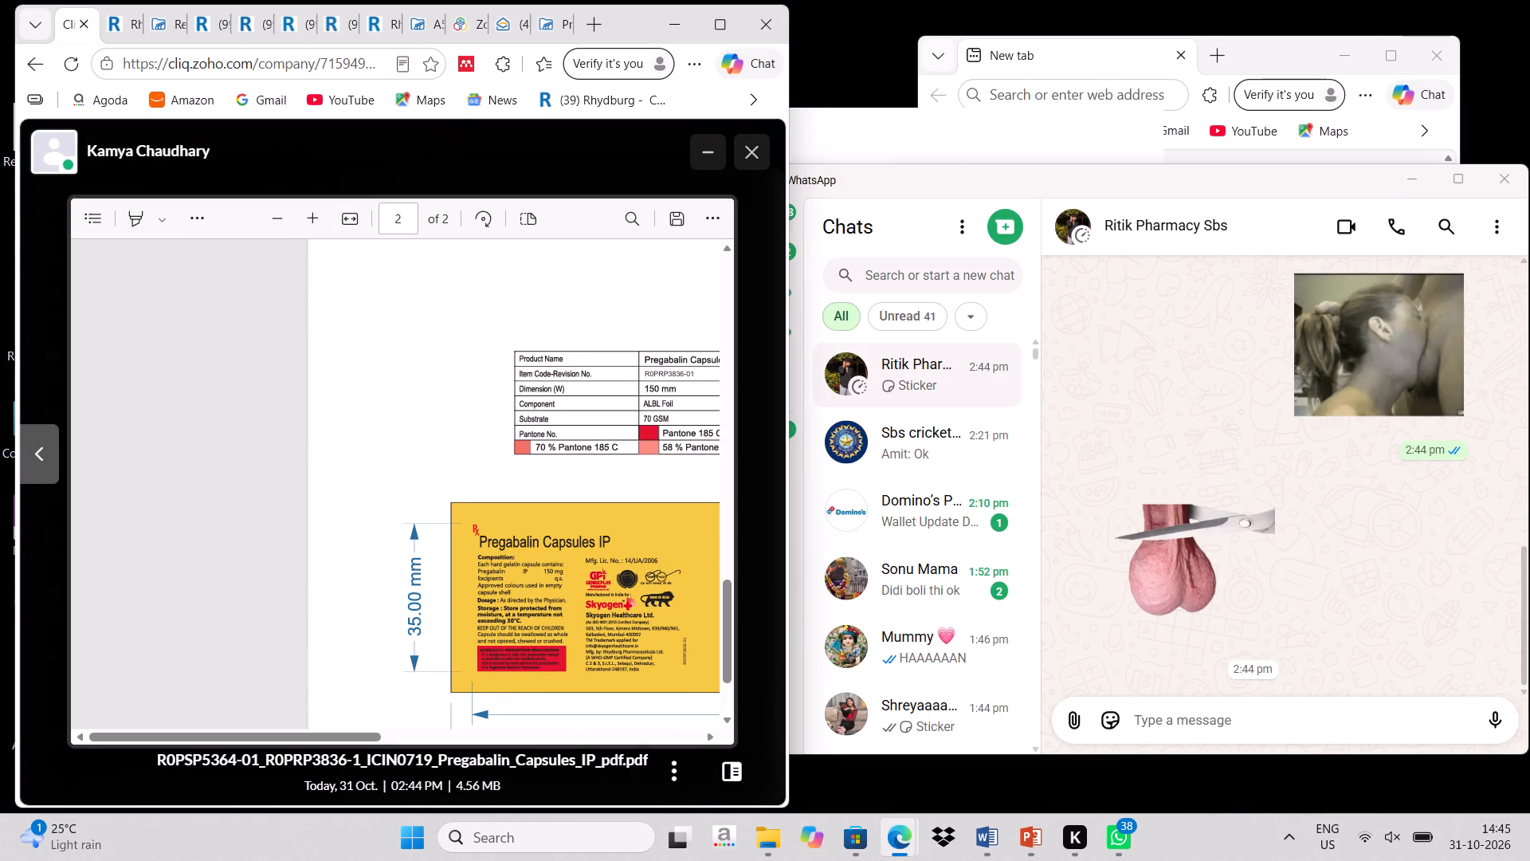
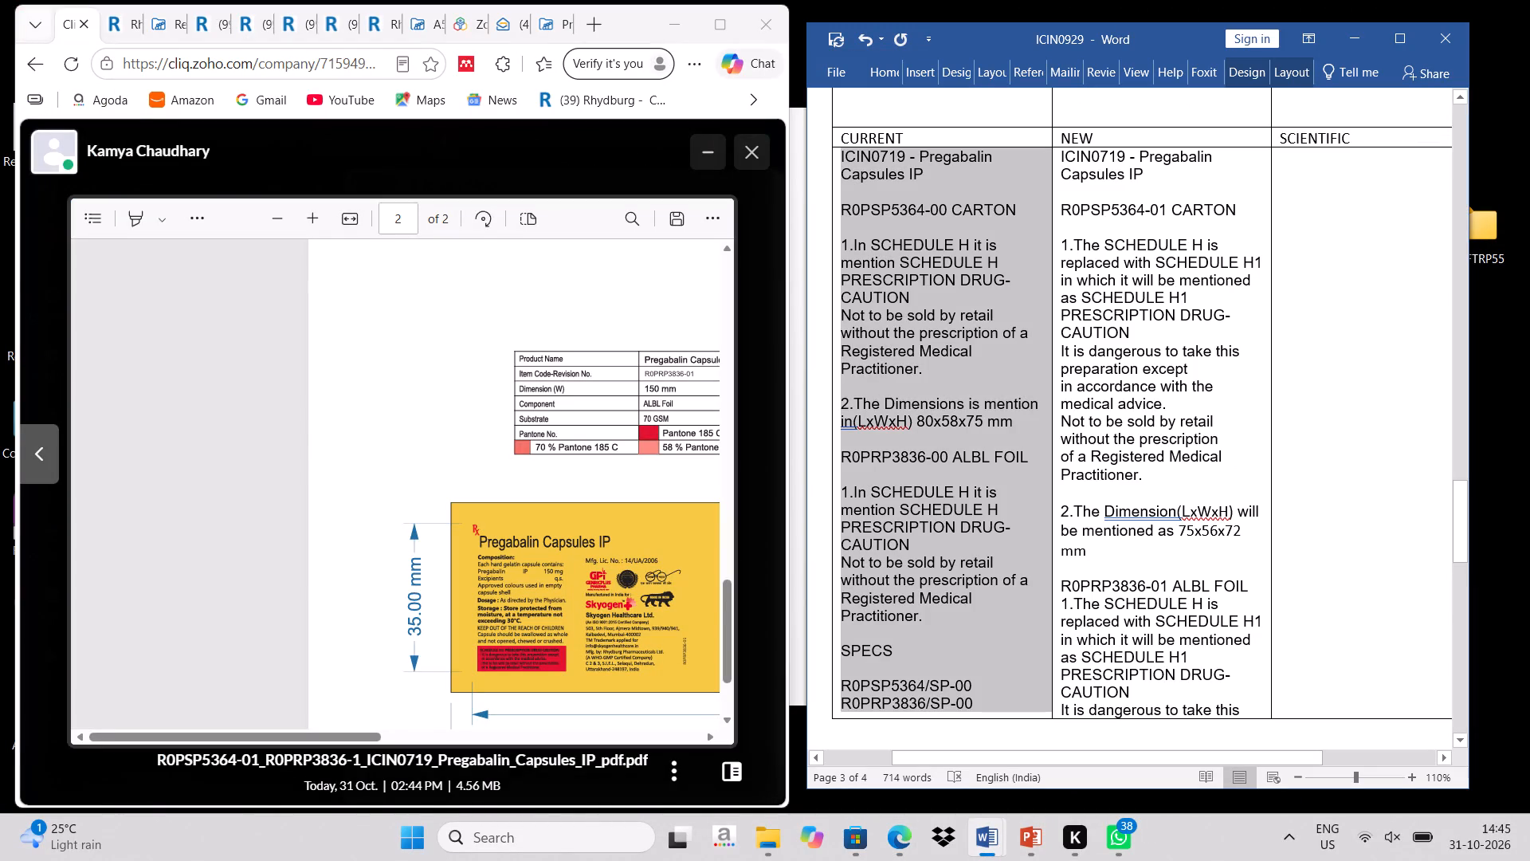
# In the Word document's NEW column, add carton point 3 below the dimension point, beginning "3.The Rx will be mentioned in P".
pyautogui.click(1027, 428)
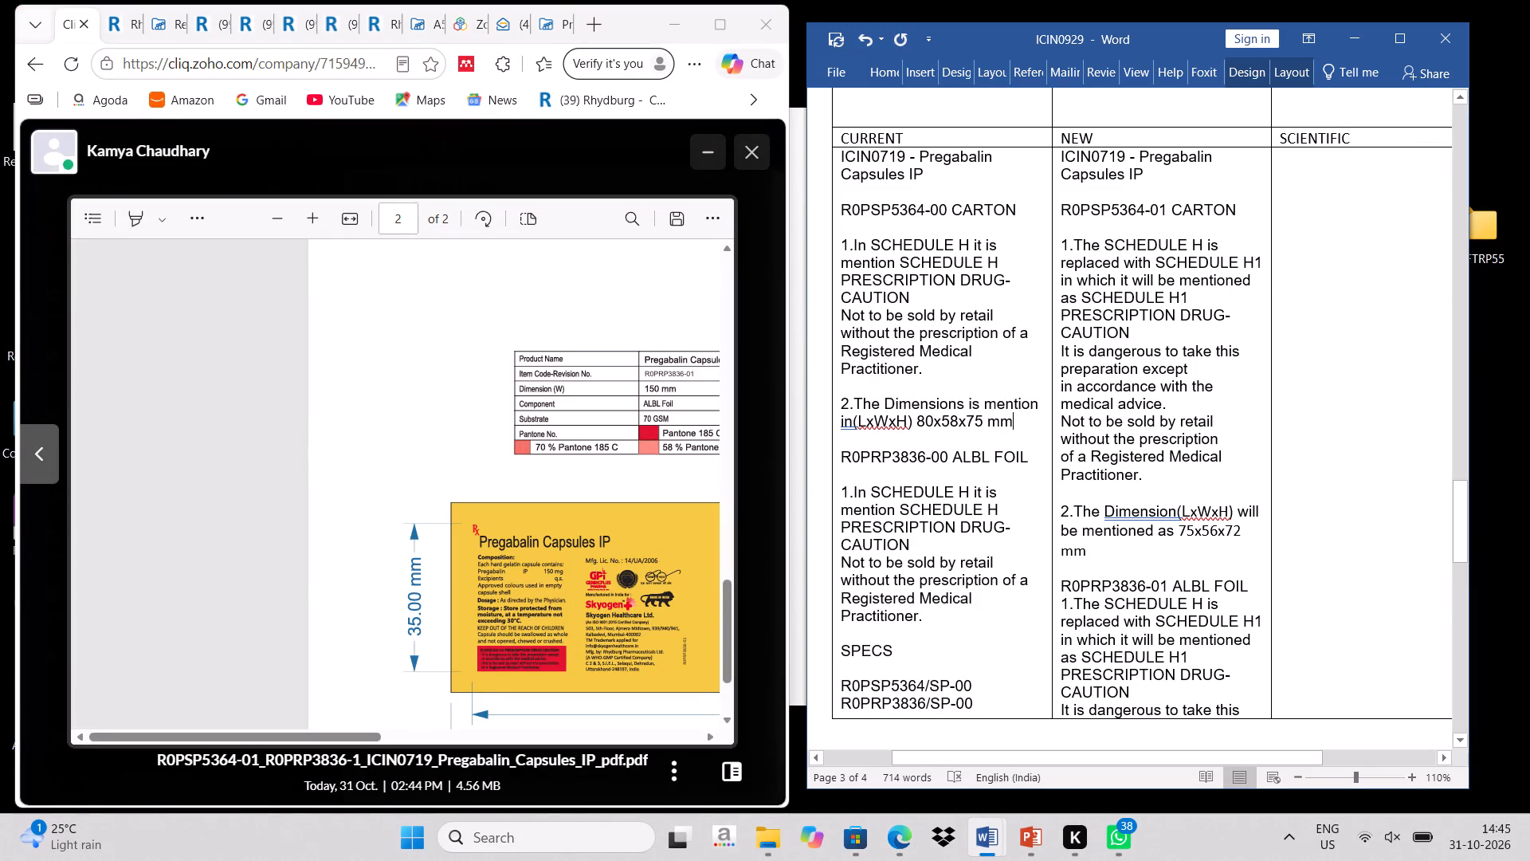
pyautogui.click(1099, 556)
pyautogui.press('Return')
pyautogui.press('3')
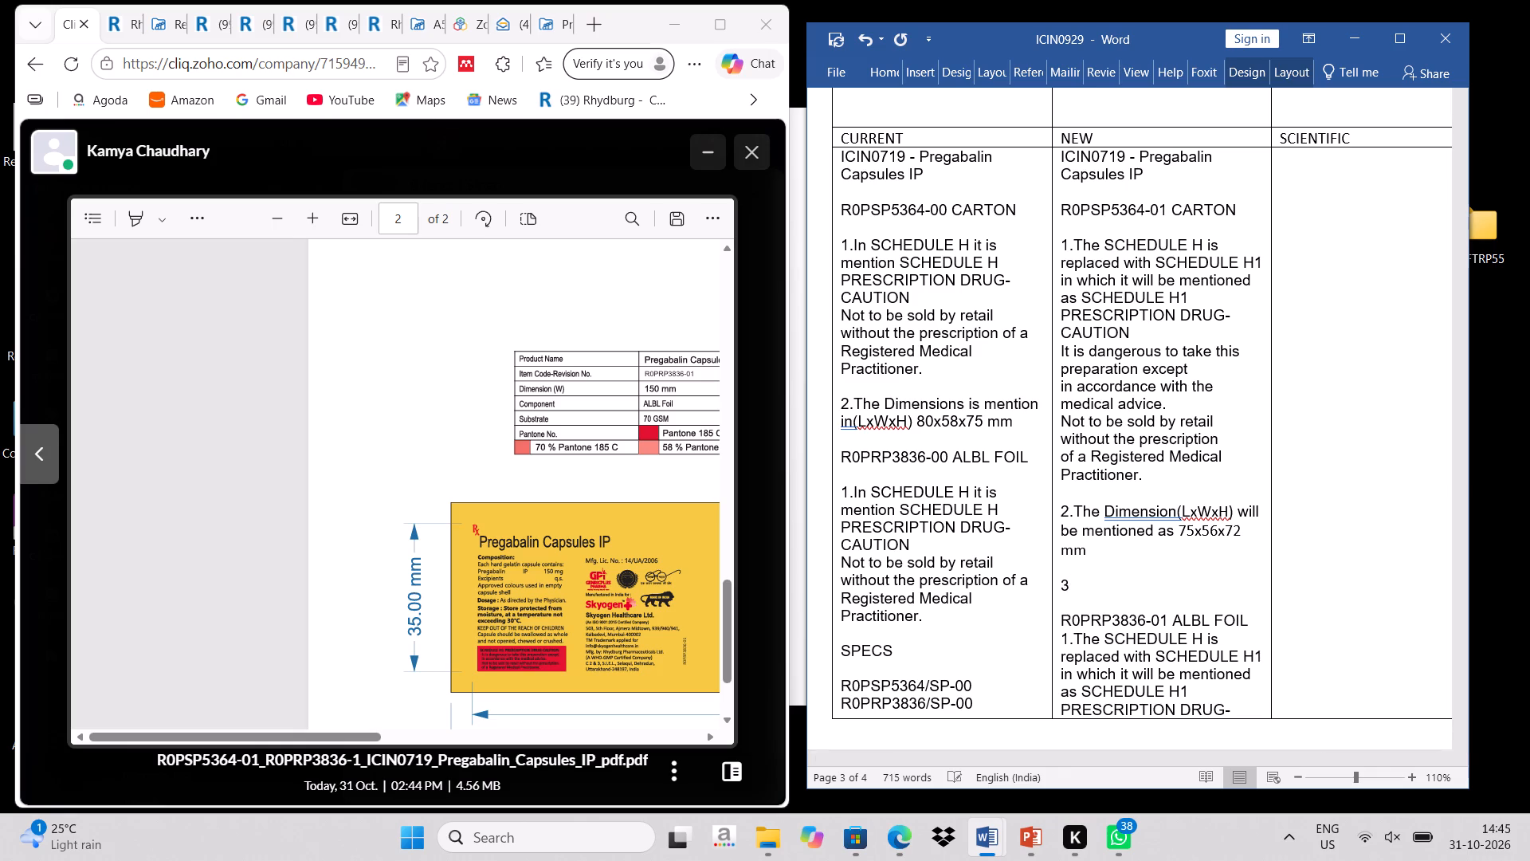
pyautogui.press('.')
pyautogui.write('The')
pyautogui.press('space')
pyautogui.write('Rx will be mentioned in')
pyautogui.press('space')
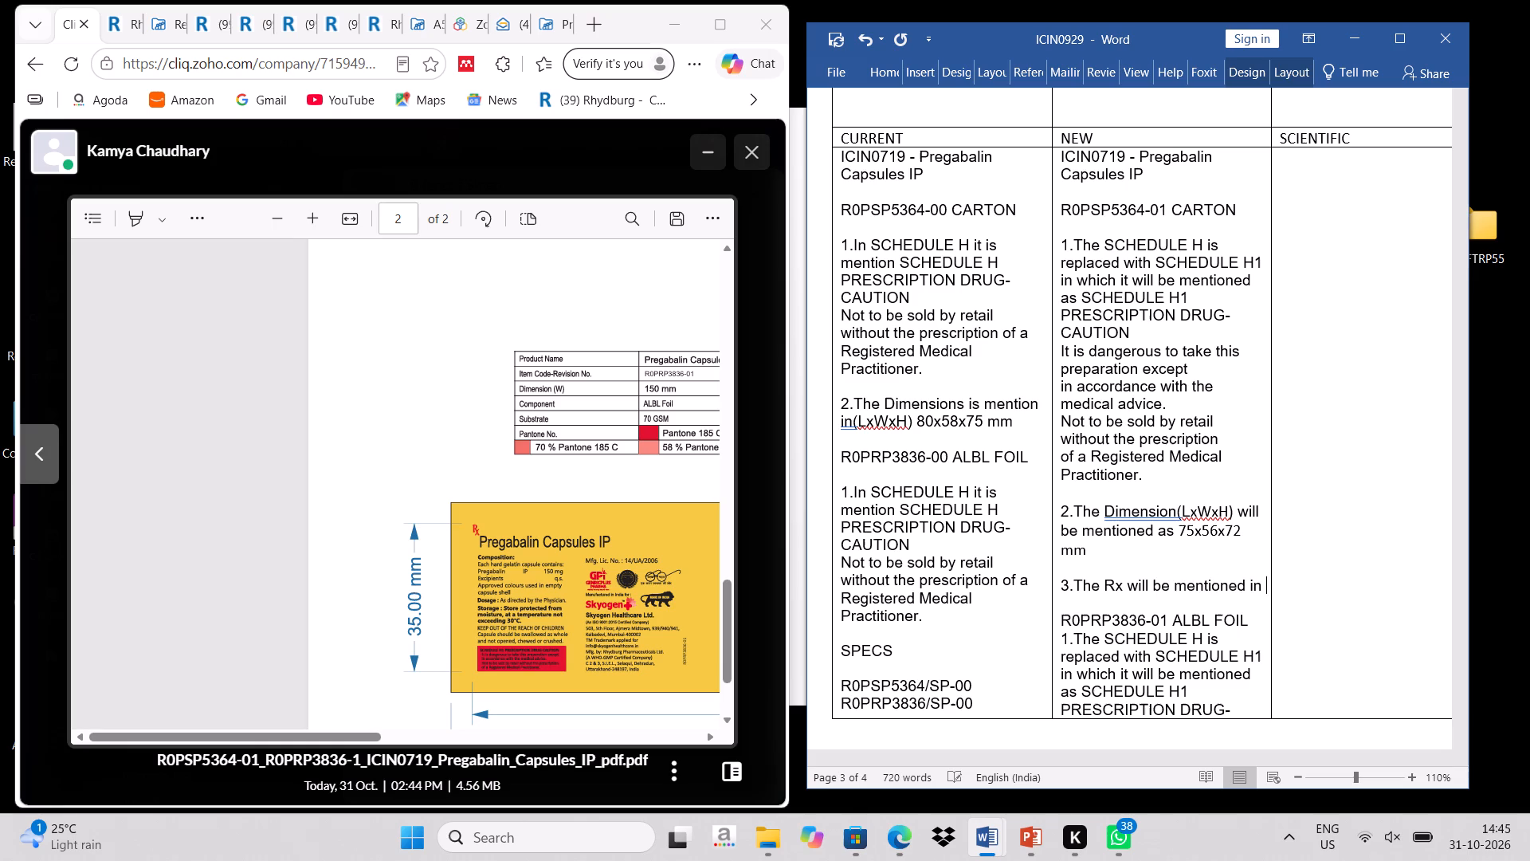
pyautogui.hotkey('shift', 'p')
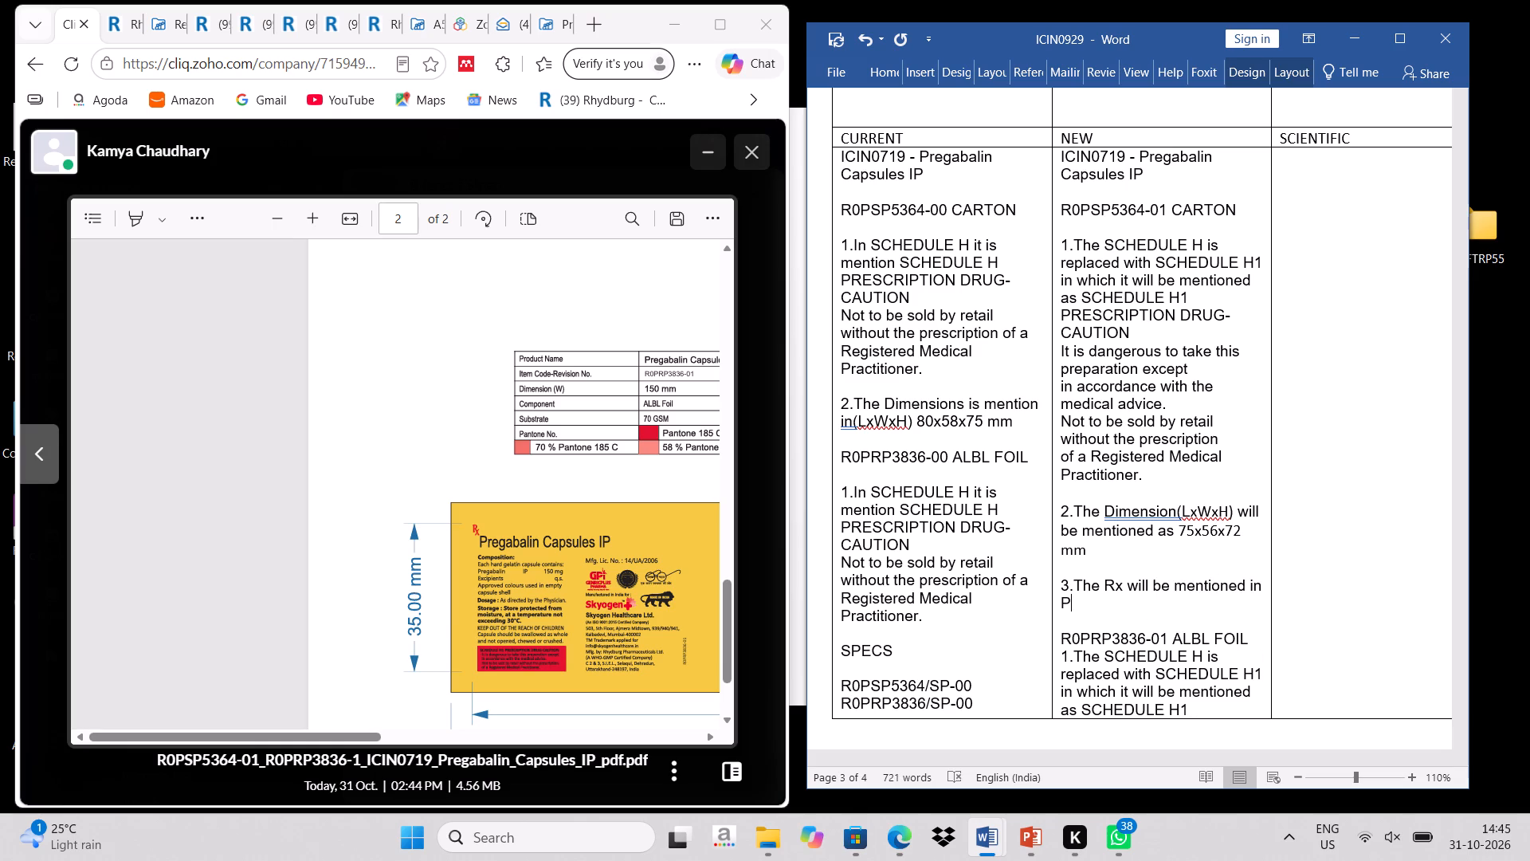
# Complete point 3 of the carton's New entry so the Rx is mentioned in Pantone 185 C.
pyautogui.write('antone')
pyautogui.press('space')
pyautogui.write('185')
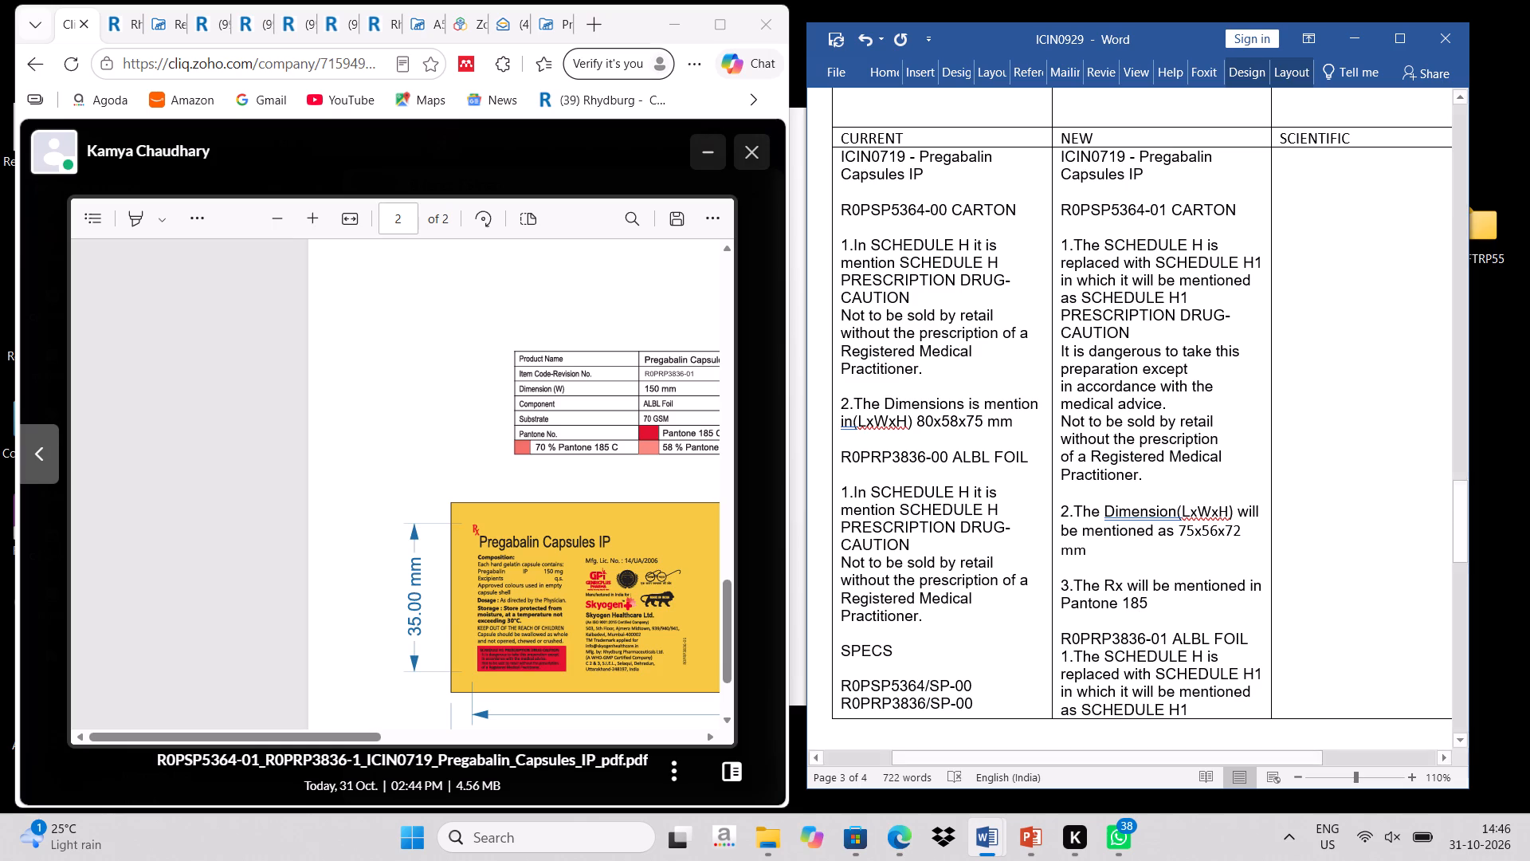
pyautogui.hscroll(-3, 231, 387)
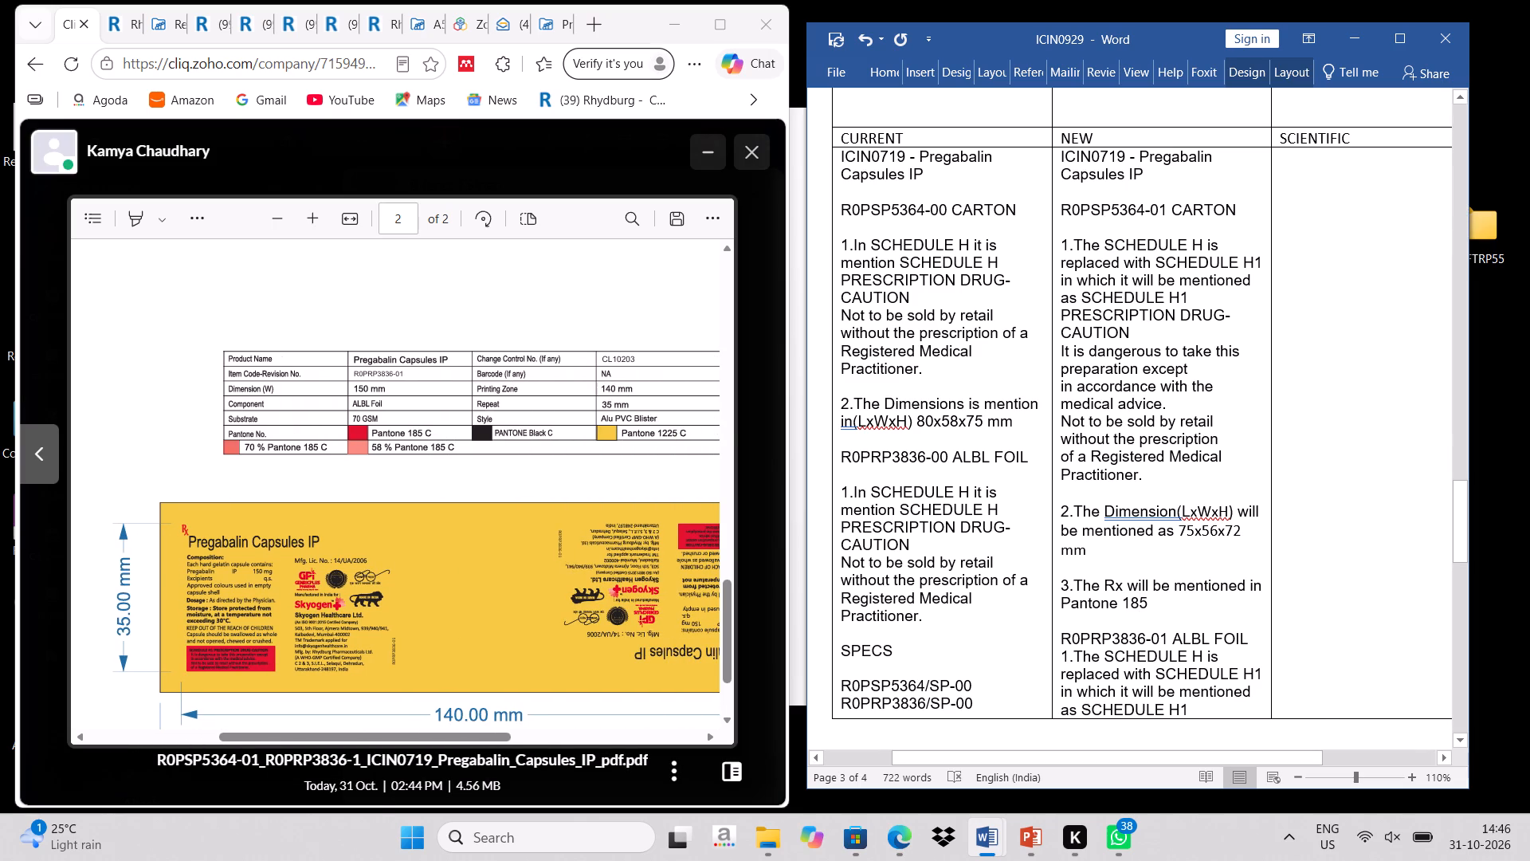
pyautogui.press('space')
pyautogui.hotkey('shift', 'c')
# Check the R0PSP5364-01 carton artwork's Pantone table and change the Rx colour in point 3 to Pantone M-100;Y-100.
pyautogui.scroll(11, 685, 501)
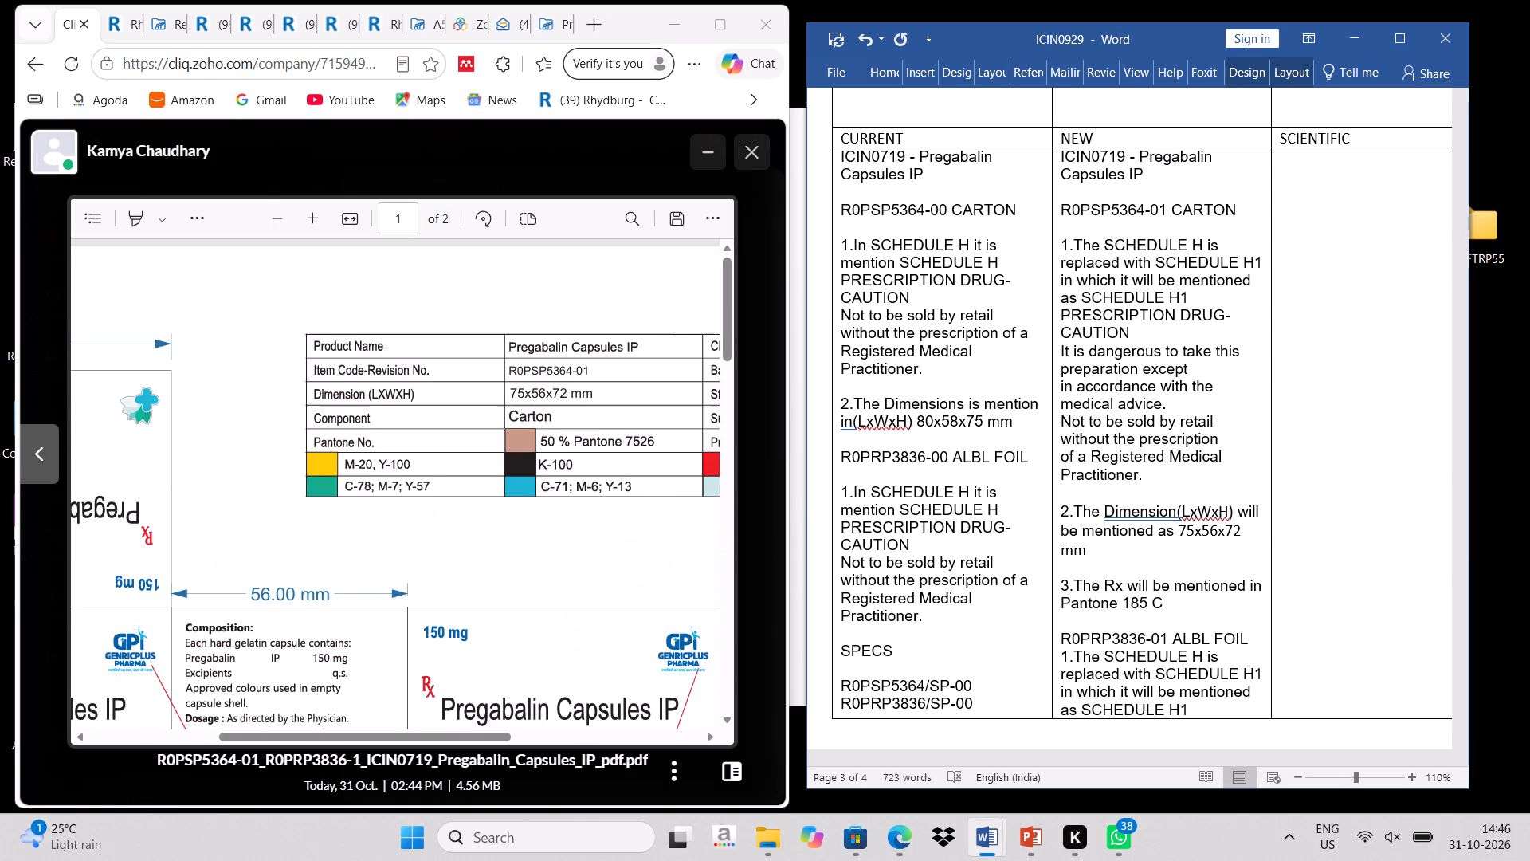
pyautogui.scroll(1, 685, 501)
pyautogui.hscroll(-1, 685, 501)
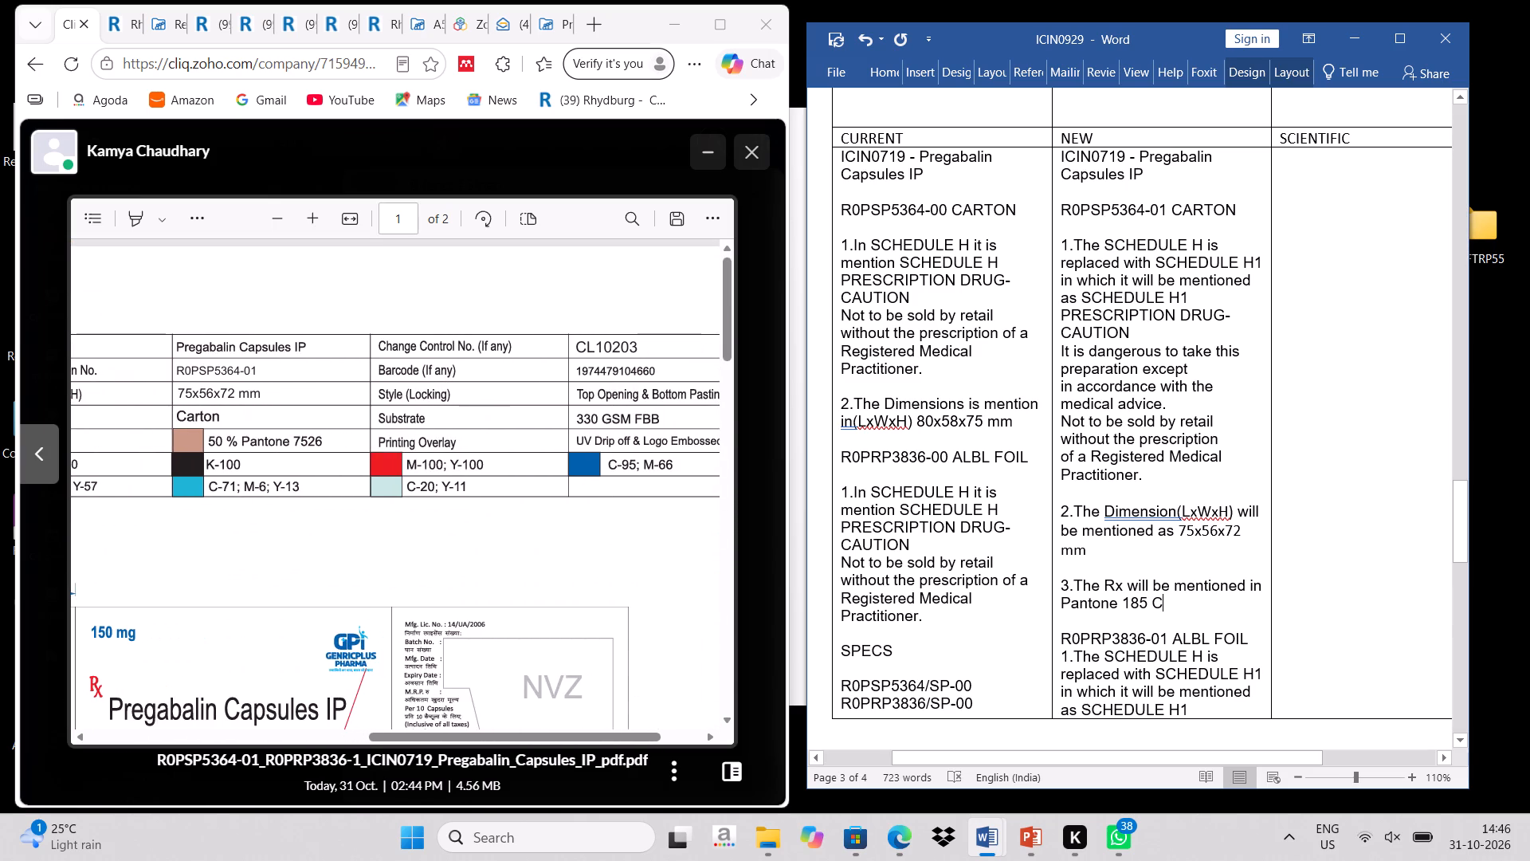
pyautogui.press('BackSpace')
pyautogui.press('BackSpace')
pyautogui.press('BackSpace')
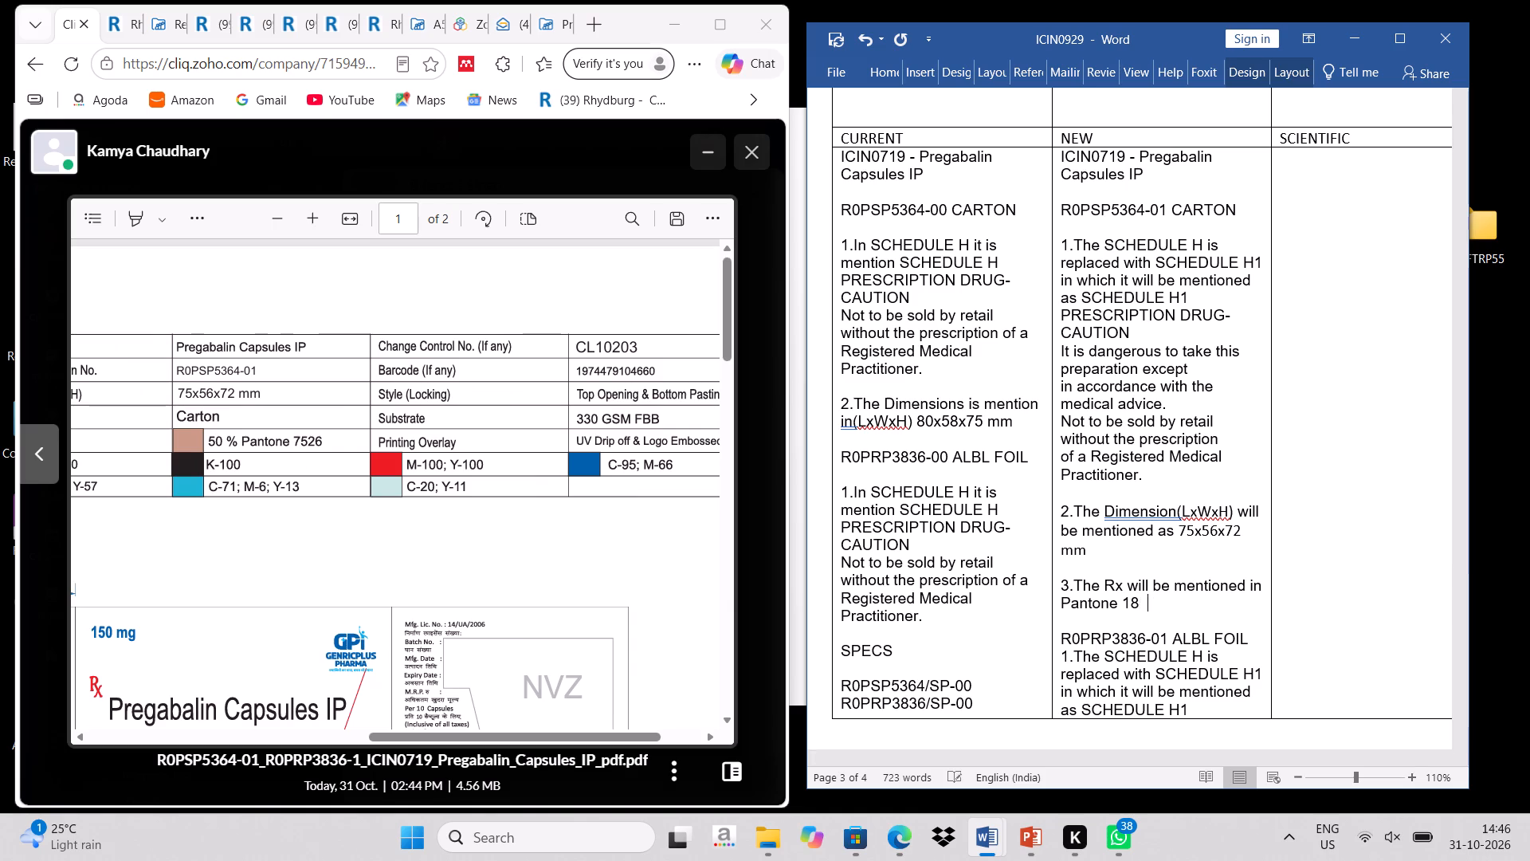
pyautogui.press('BackSpace')
pyautogui.press('BackSpace')
pyautogui.press('BackSpace')
pyautogui.press('BackSpace')
pyautogui.write('e')
pyautogui.press('space')
pyautogui.hotkey('shift', 'm')
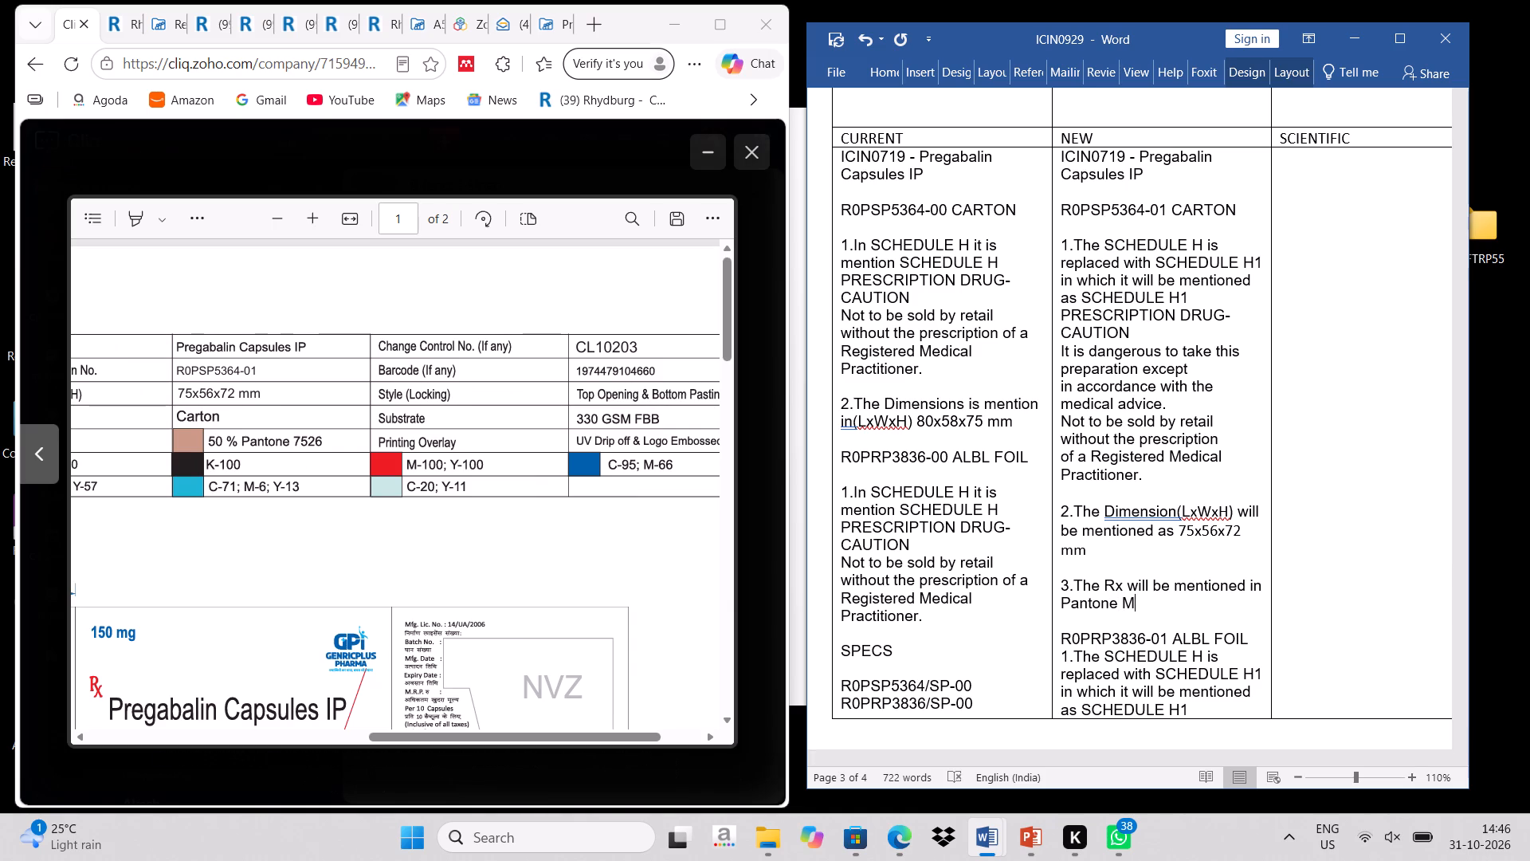
pyautogui.press('-')
pyautogui.write('100')
pyautogui.hotkey('shift', ':')
pyautogui.press('BackSpace')
pyautogui.press(';')
pyautogui.hotkey('shift', 'y')
pyautogui.write('-100')
# Insert a line break after the R0PRP3836-01 ALBL FOIL heading in the New column.
pyautogui.click(1248, 635)
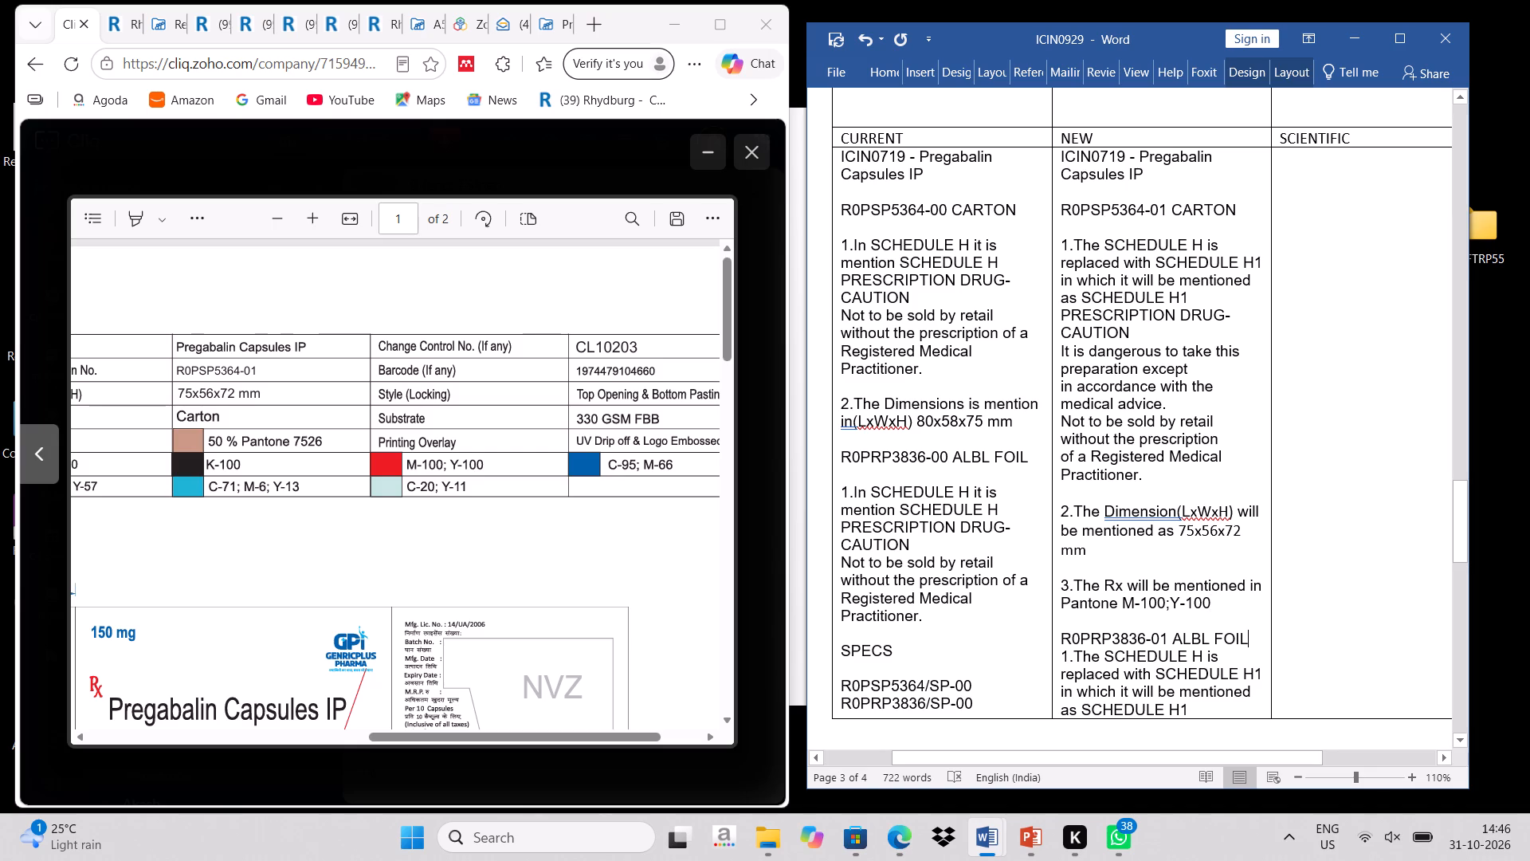
pyautogui.press('Return')
# Add "2.The Pantone no will be mentioned as Pantone 185 C" after the foil's Schedule H1 caution, checking the R0PRP3836-01 artwork.
pyautogui.scroll(-6, 1279, 645)
pyautogui.scroll(-4, 1288, 579)
pyautogui.scroll(-6, 1212, 535)
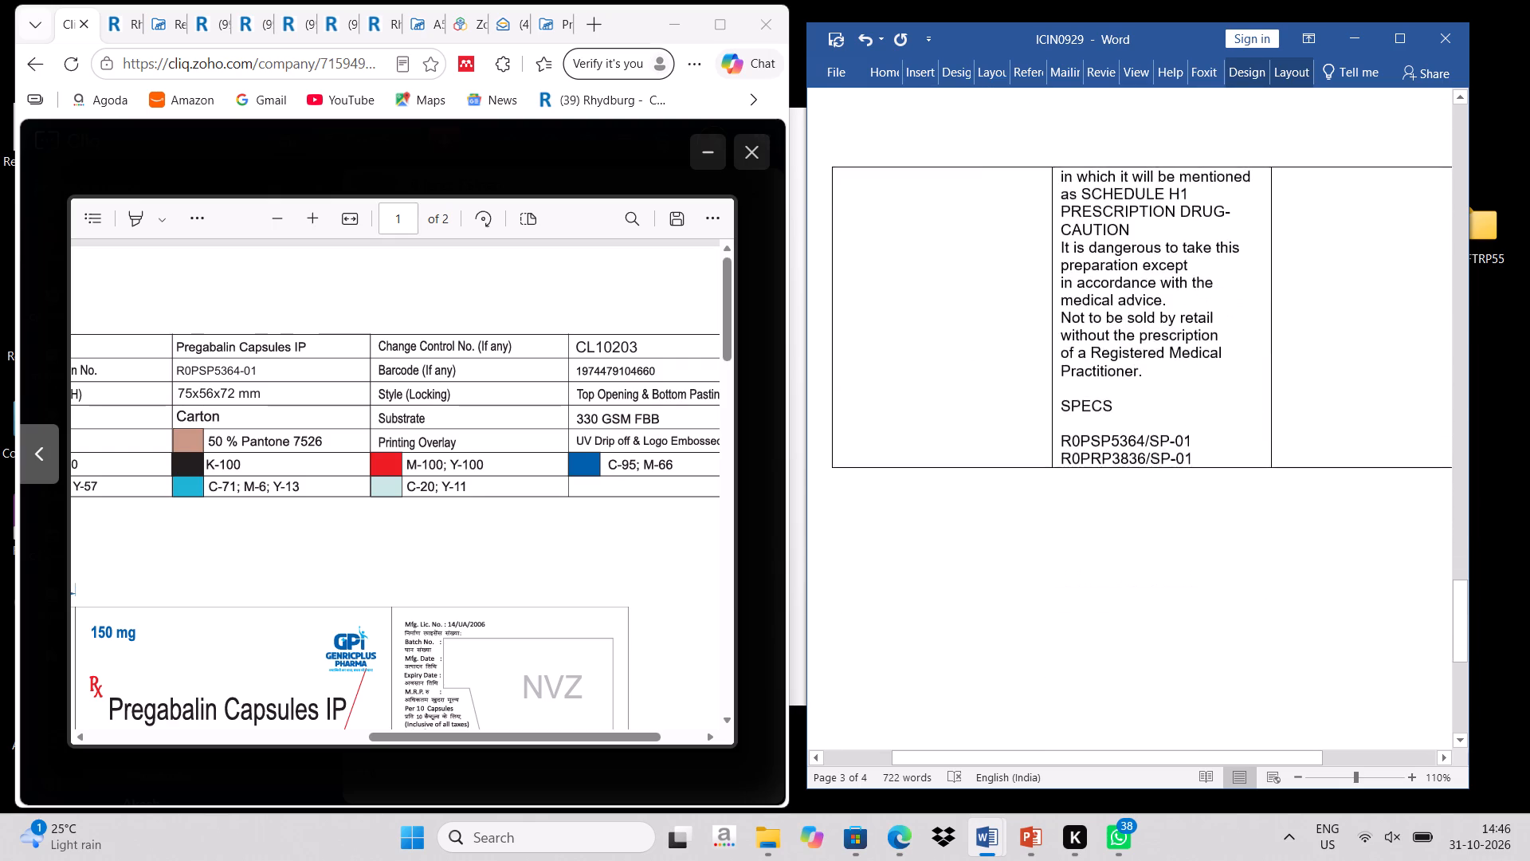
pyautogui.scroll(-3, 1212, 536)
pyautogui.scroll(4, 1044, 500)
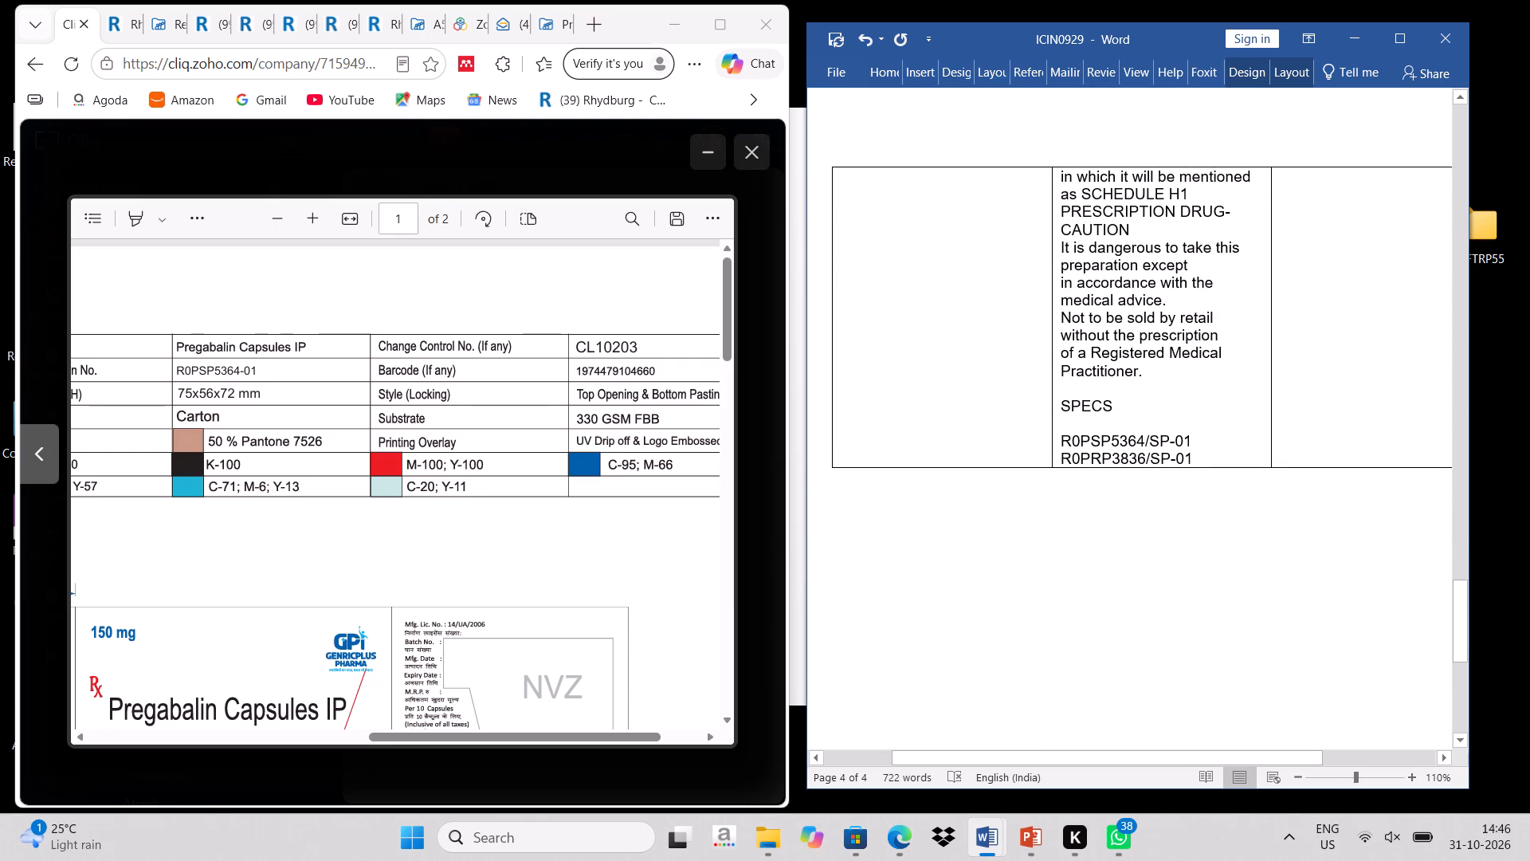
pyautogui.scroll(6, 1059, 404)
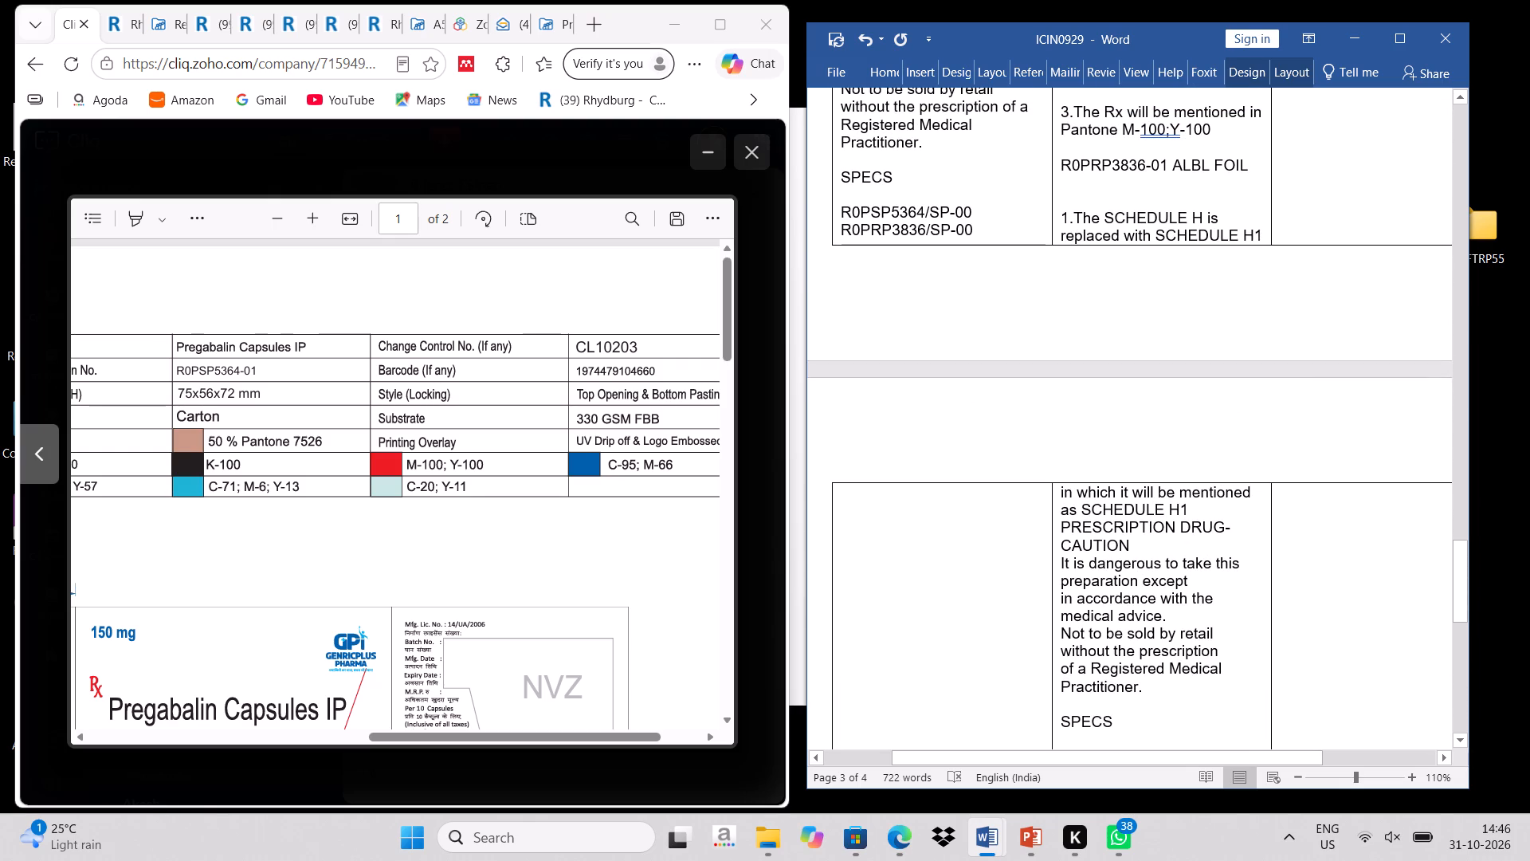
pyautogui.scroll(-2, 1247, 542)
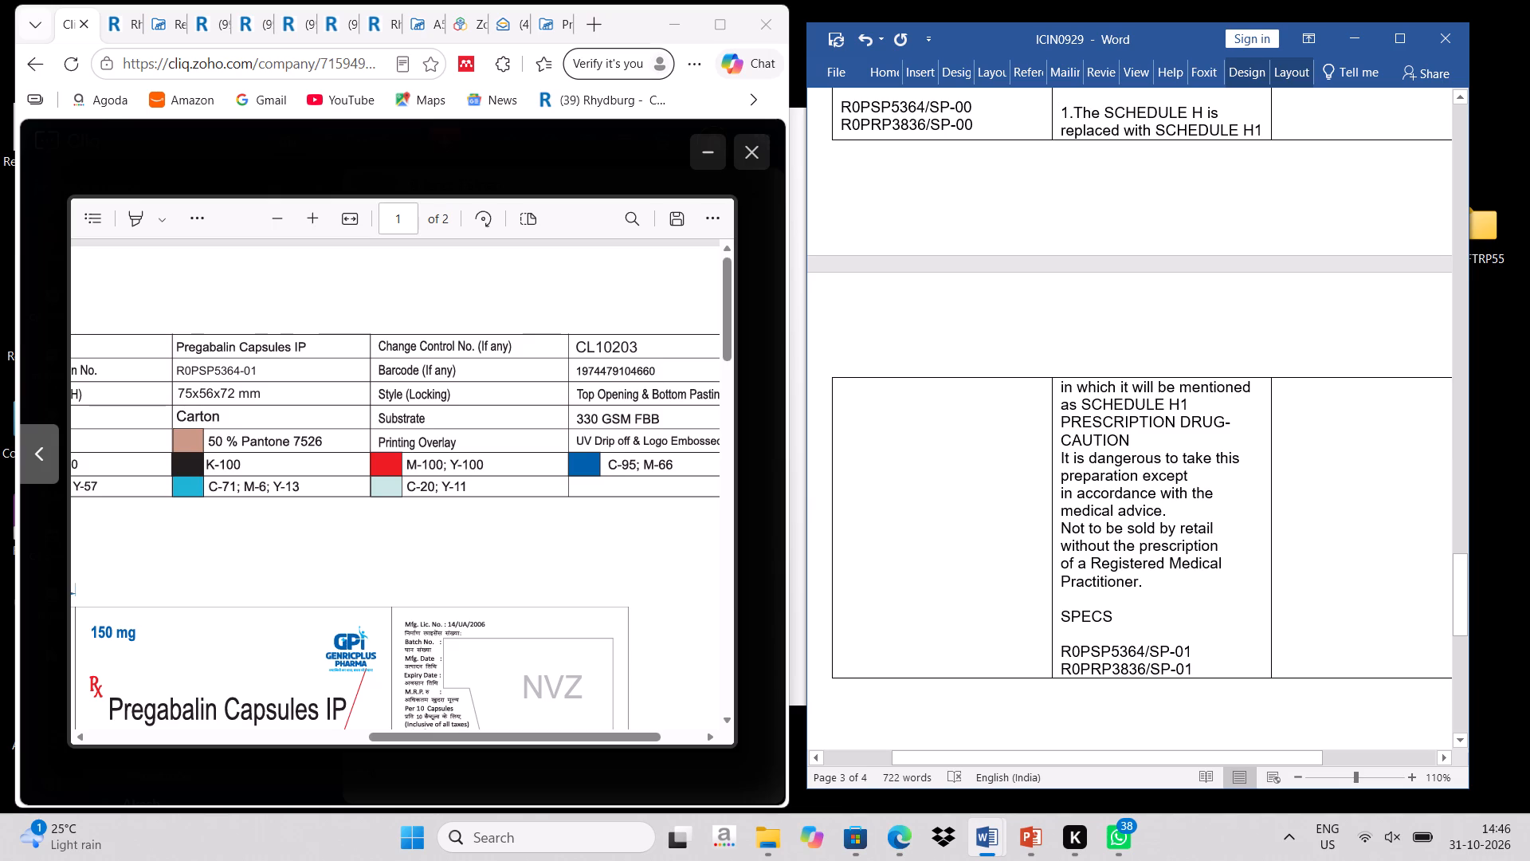
pyautogui.click(1165, 576)
pyautogui.press('Return')
pyautogui.press('Return')
pyautogui.write('2.')
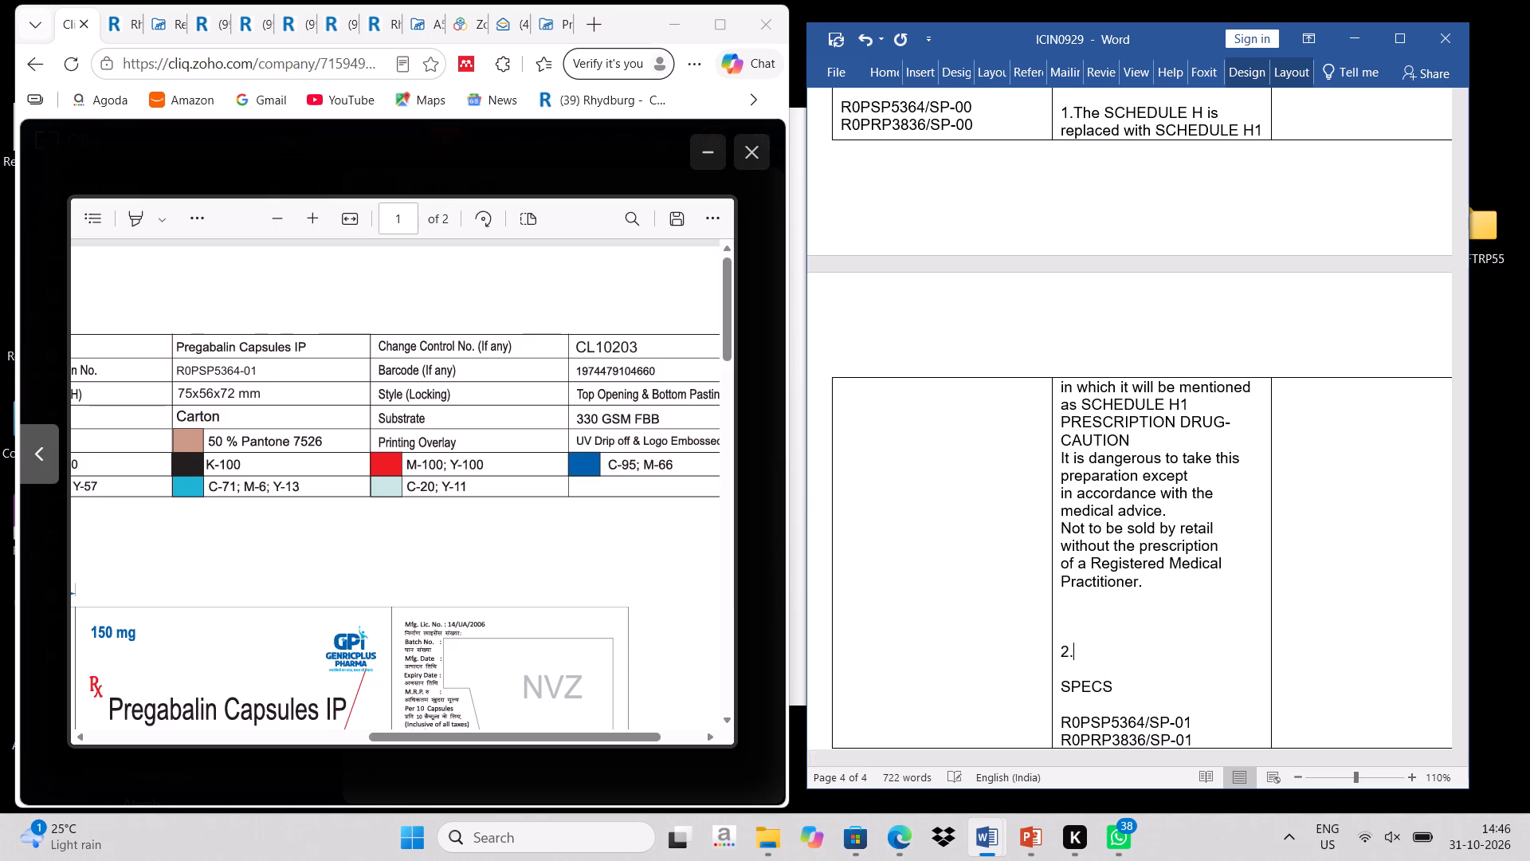
pyautogui.scroll(-5, 411, 442)
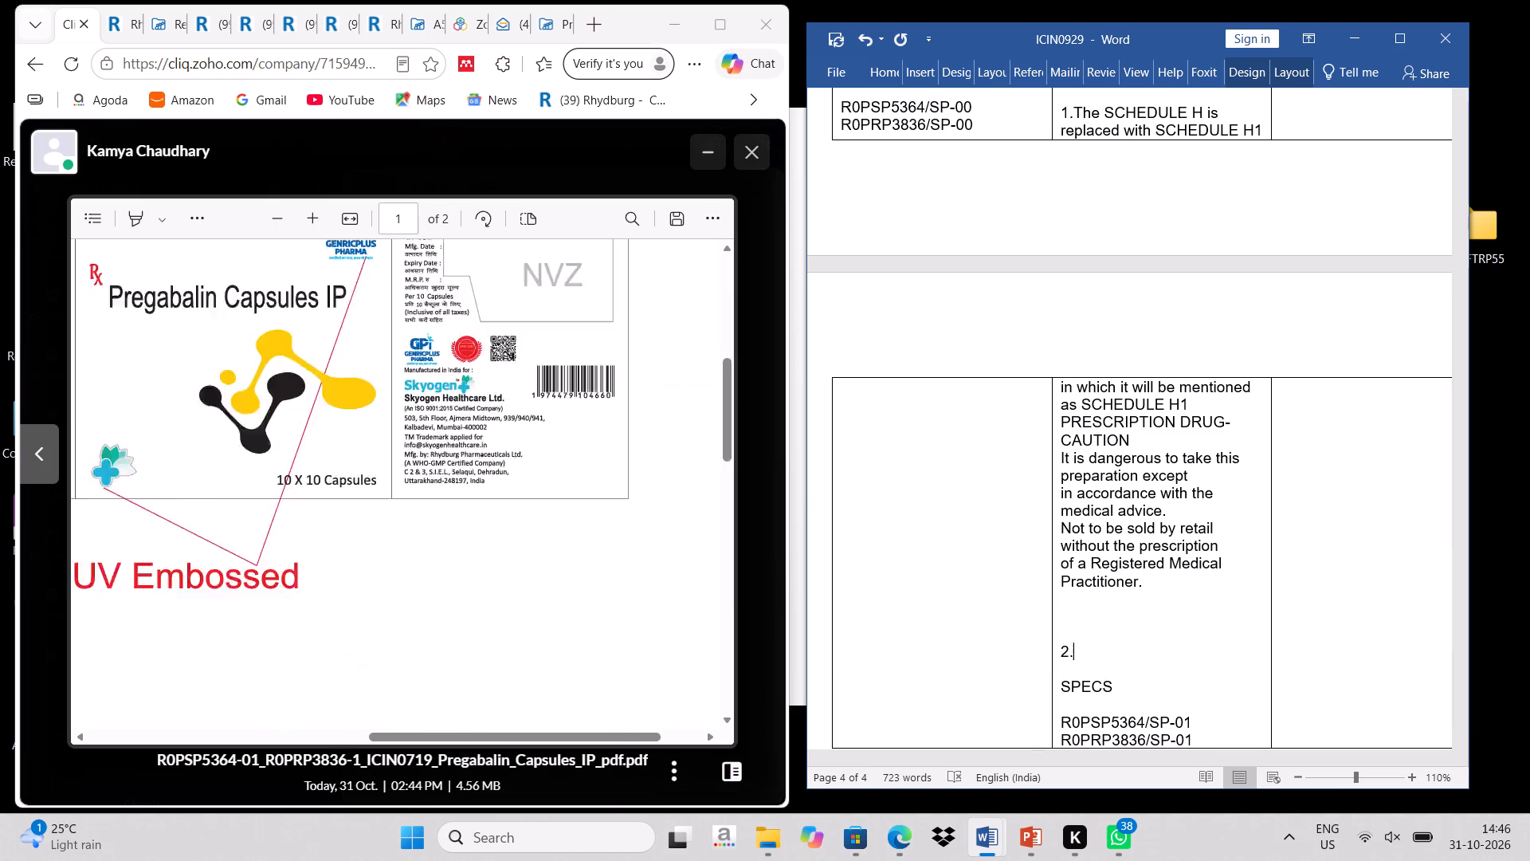
pyautogui.scroll(-13, 411, 442)
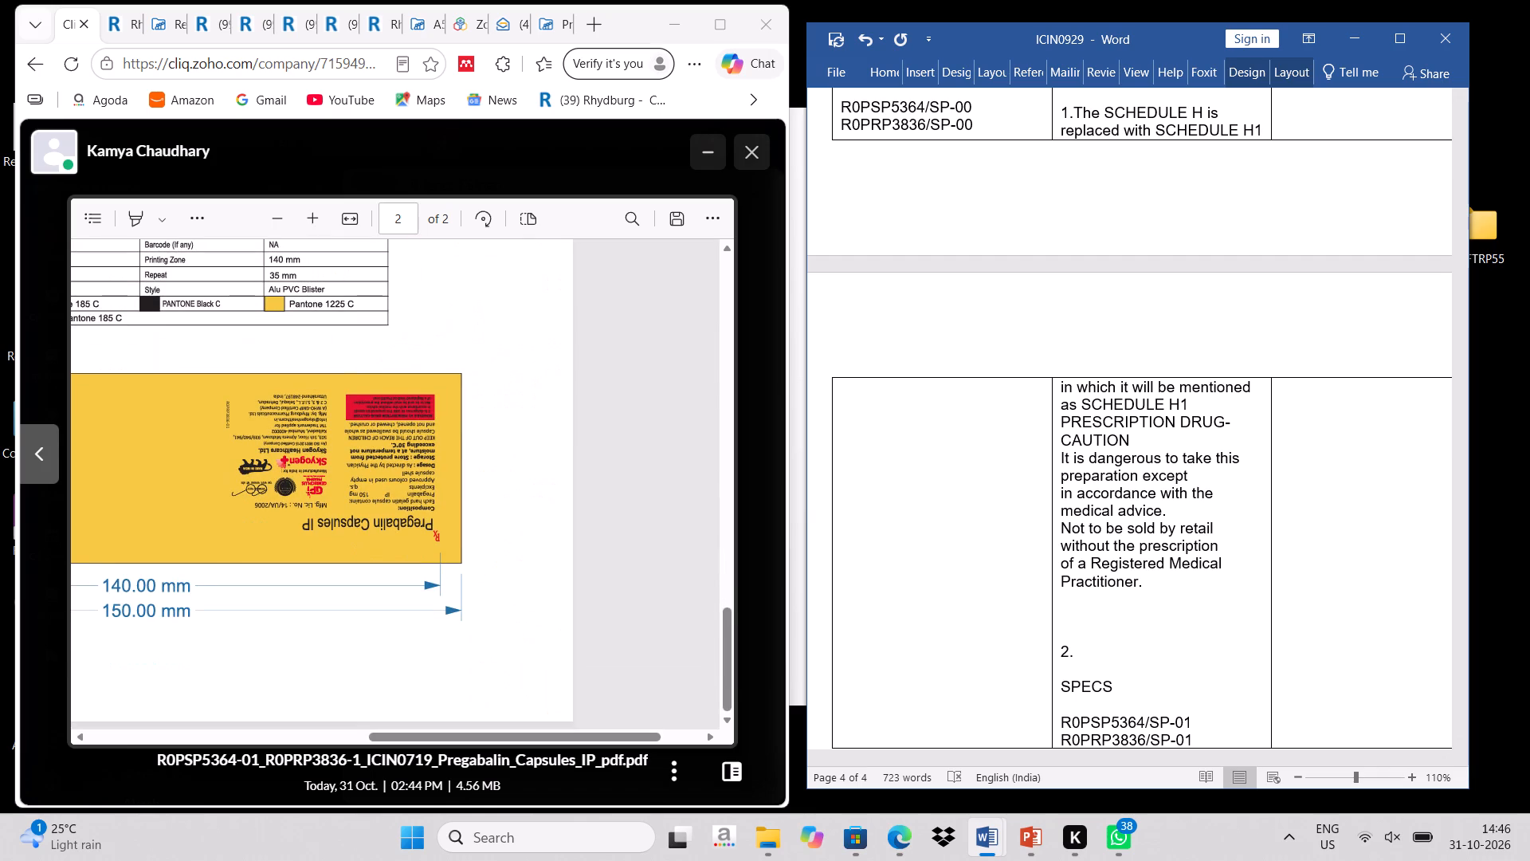
pyautogui.hscroll(3, 411, 442)
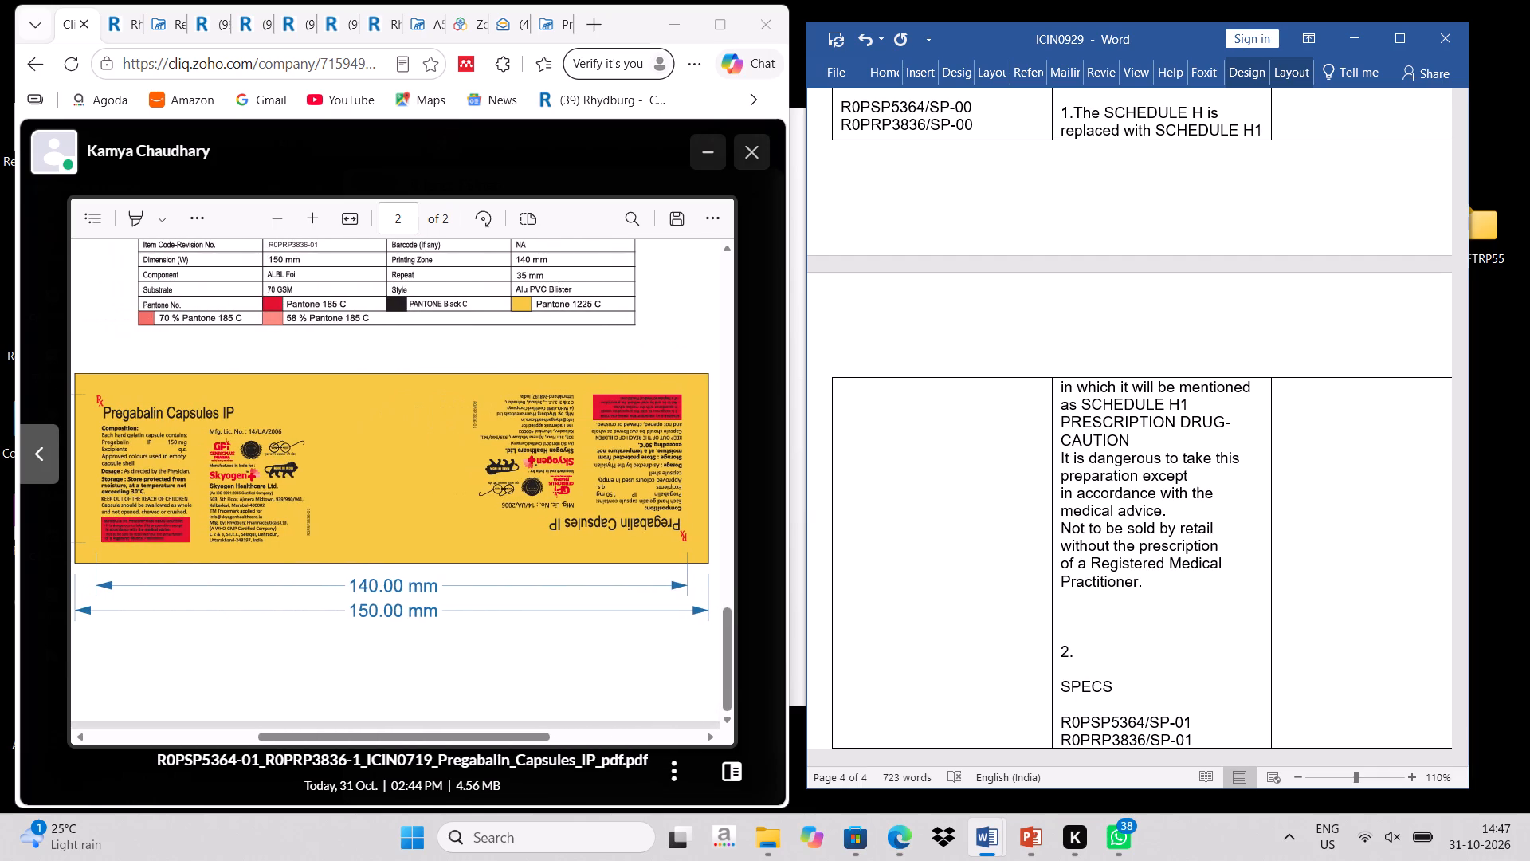
pyautogui.press('BackSpace')
pyautogui.press('BackSpace')
pyautogui.press('BackSpace')
pyautogui.write('2.')
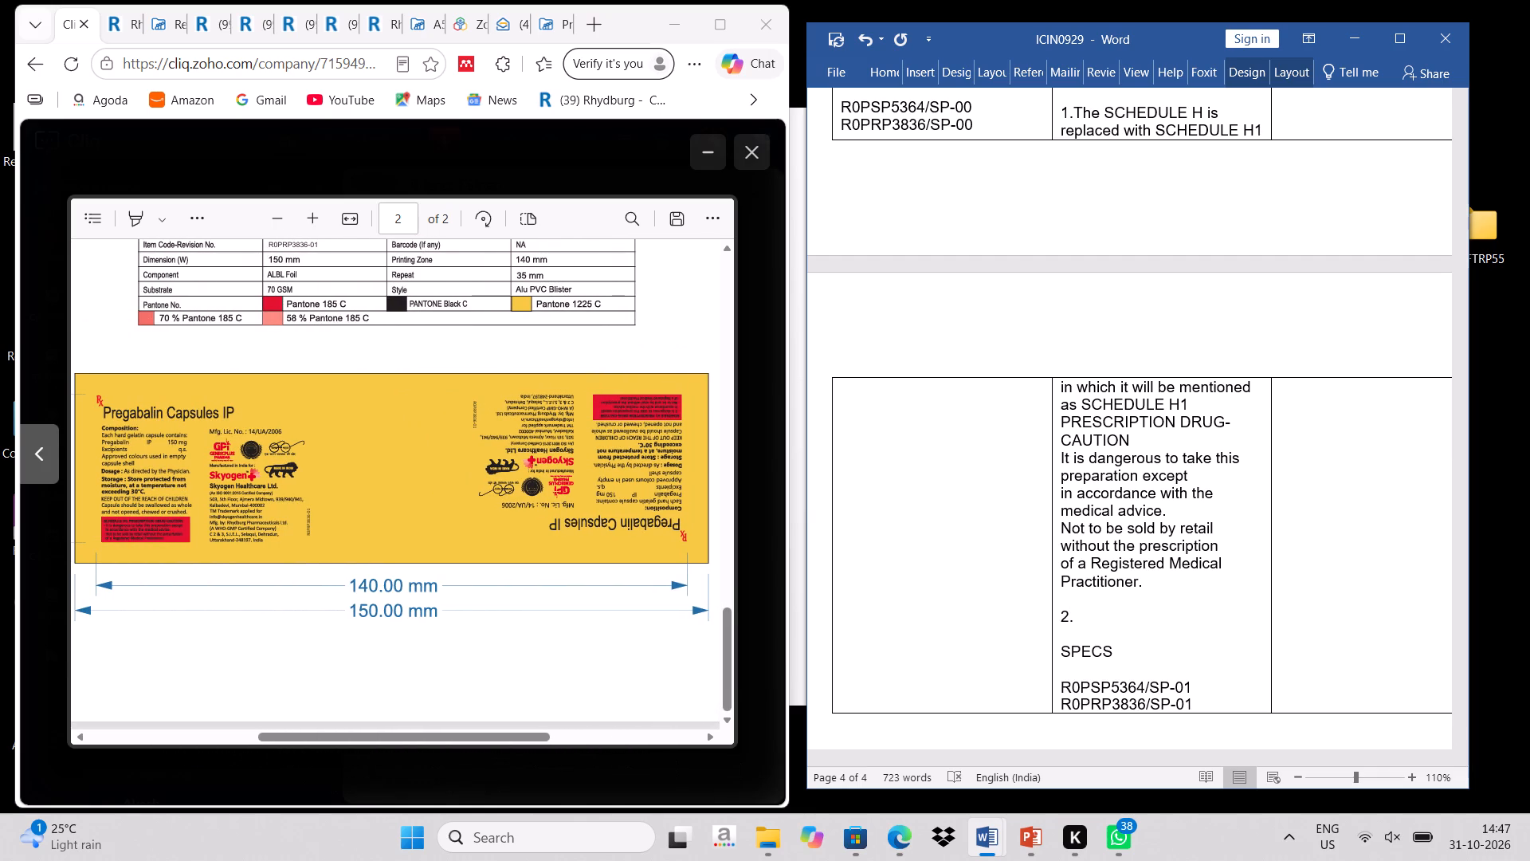
pyautogui.write('The Pantone no will be mentioned as')
pyautogui.press('space')
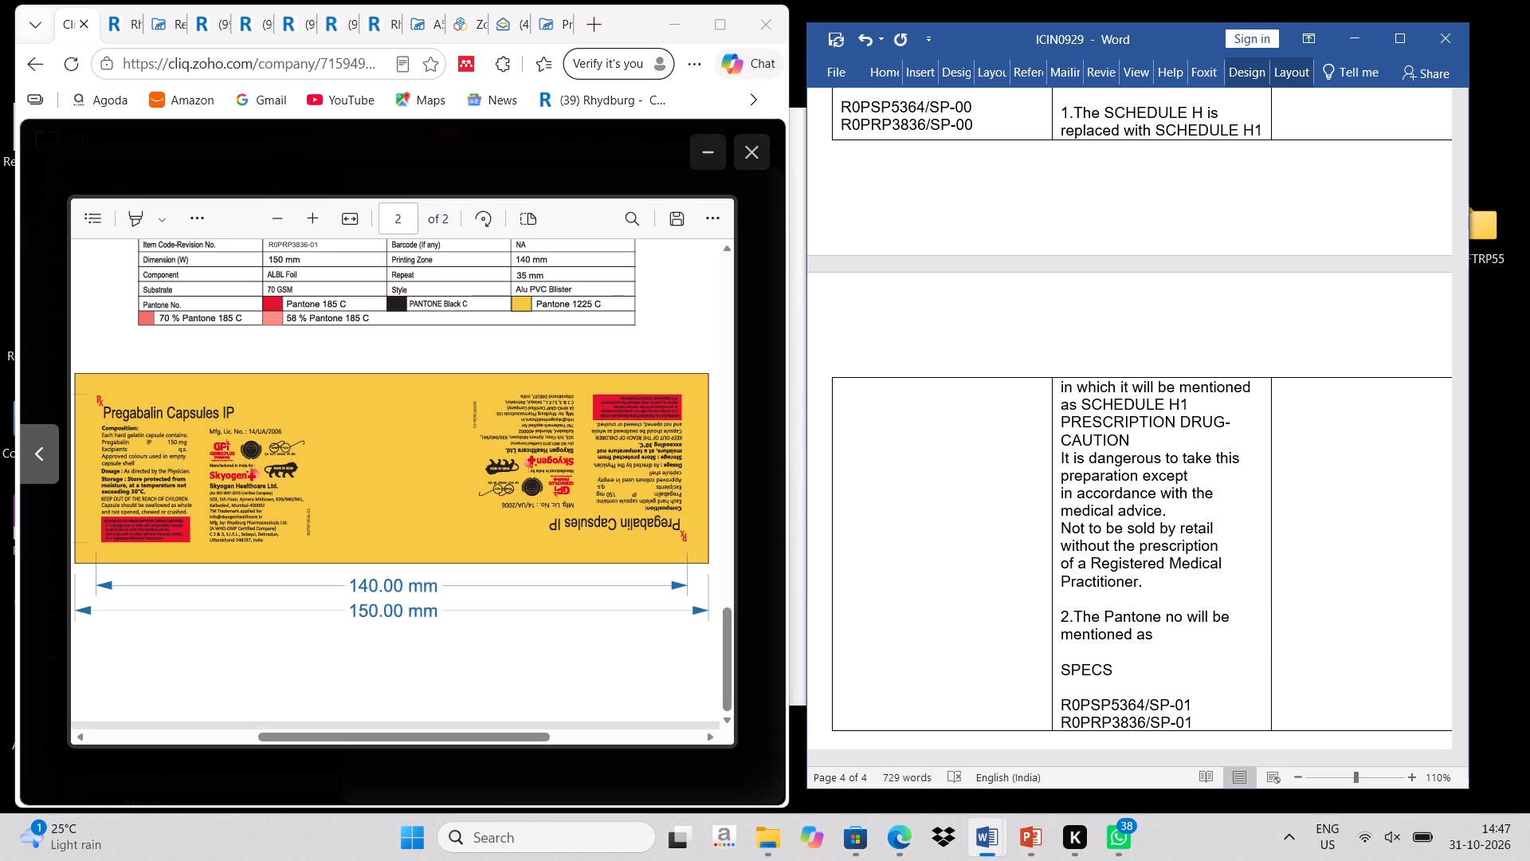
pyautogui.write('Pantone 185')
pyautogui.press('space')
pyautogui.hotkey('shift', 'c')
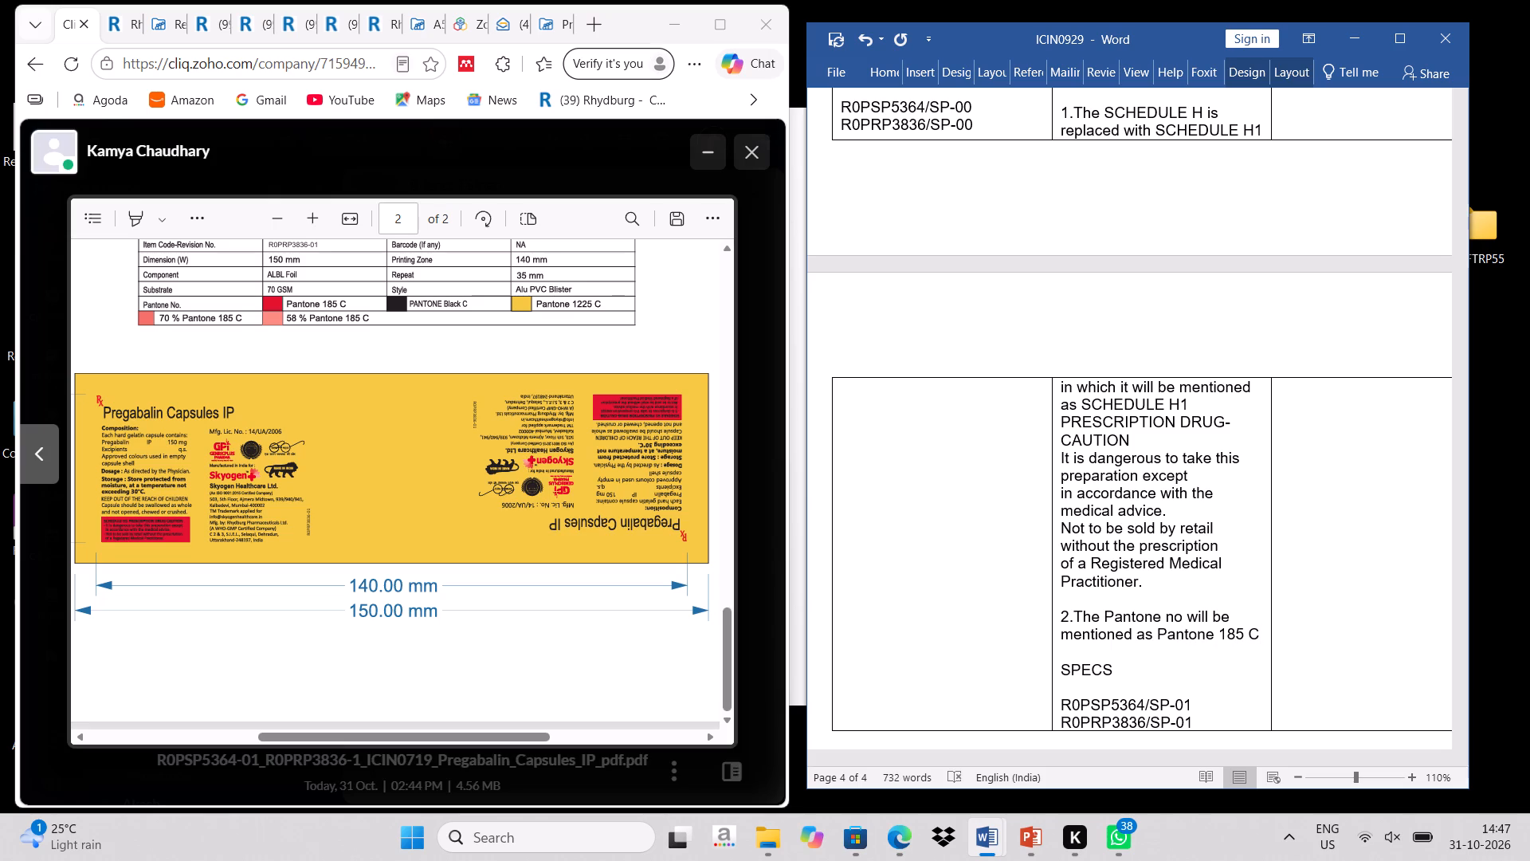
# Copy the code ICIN0719 from the Pregabalin artwork PDF's file name.
pyautogui.click(427, 18)
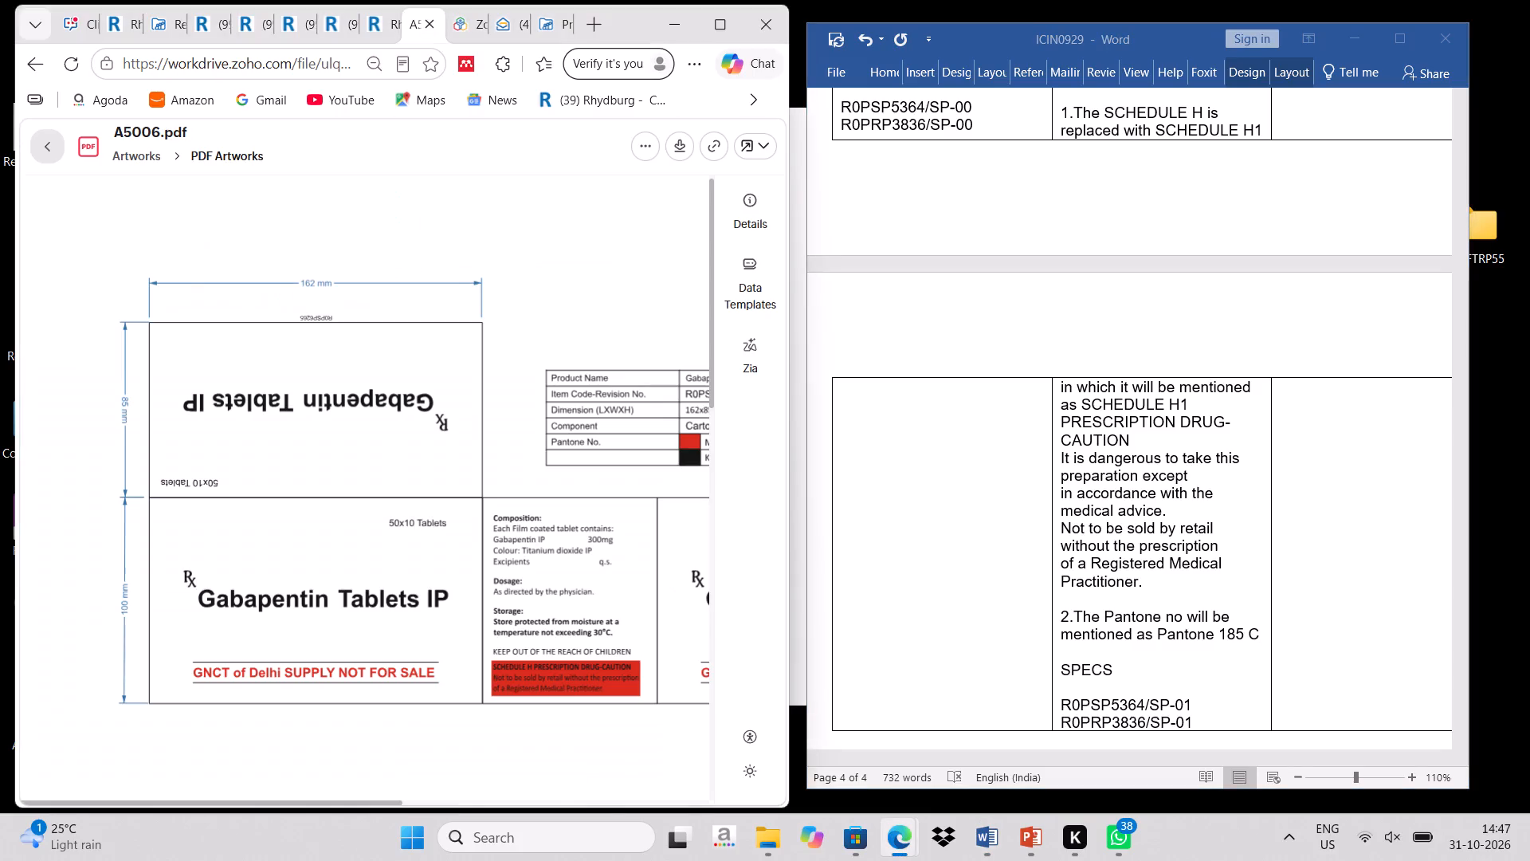
pyautogui.click(375, 19)
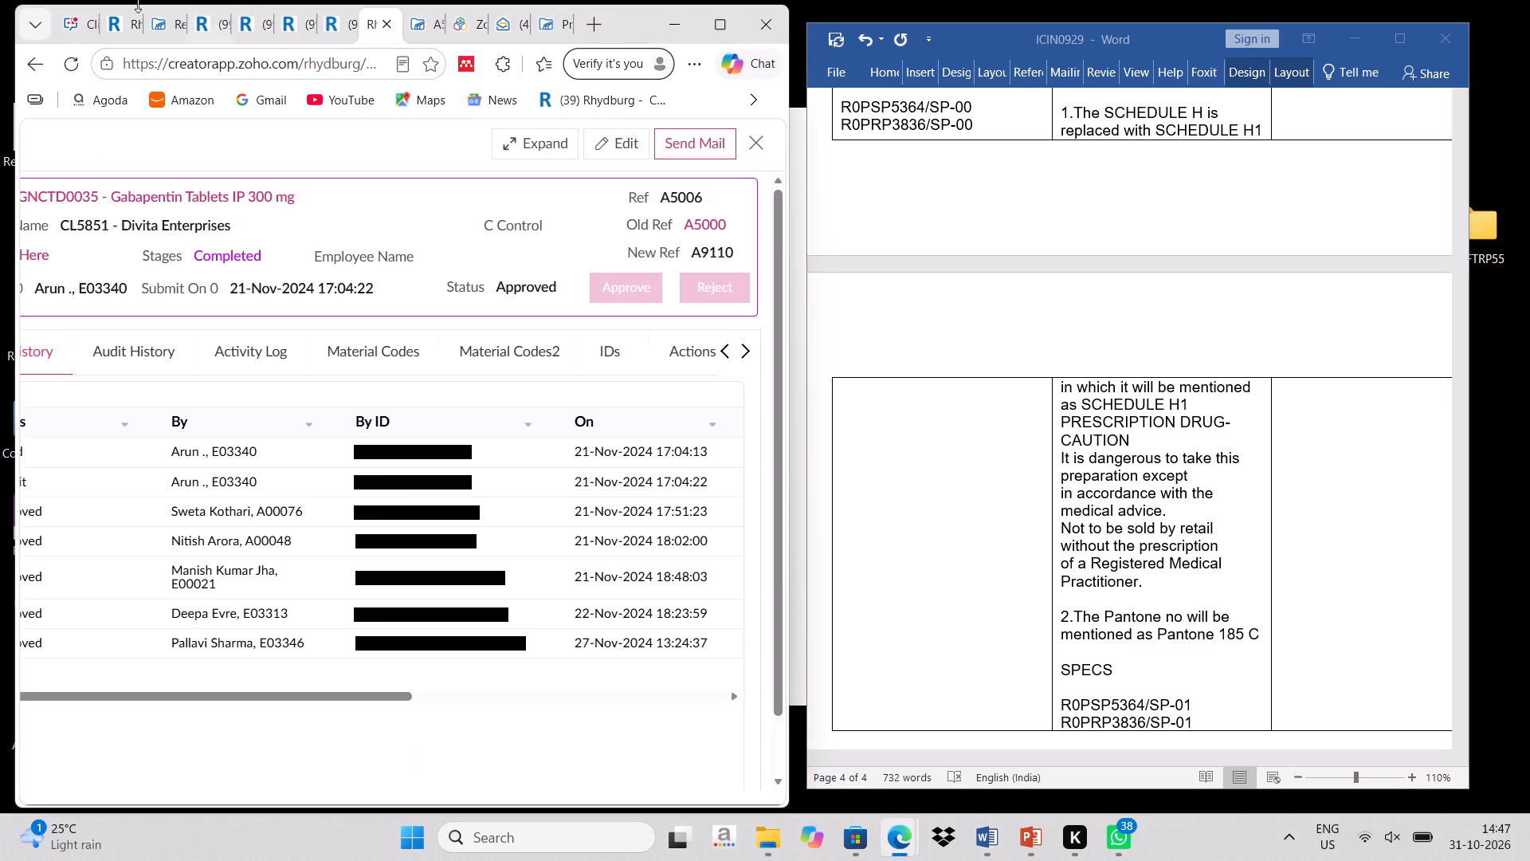
pyautogui.click(89, 21)
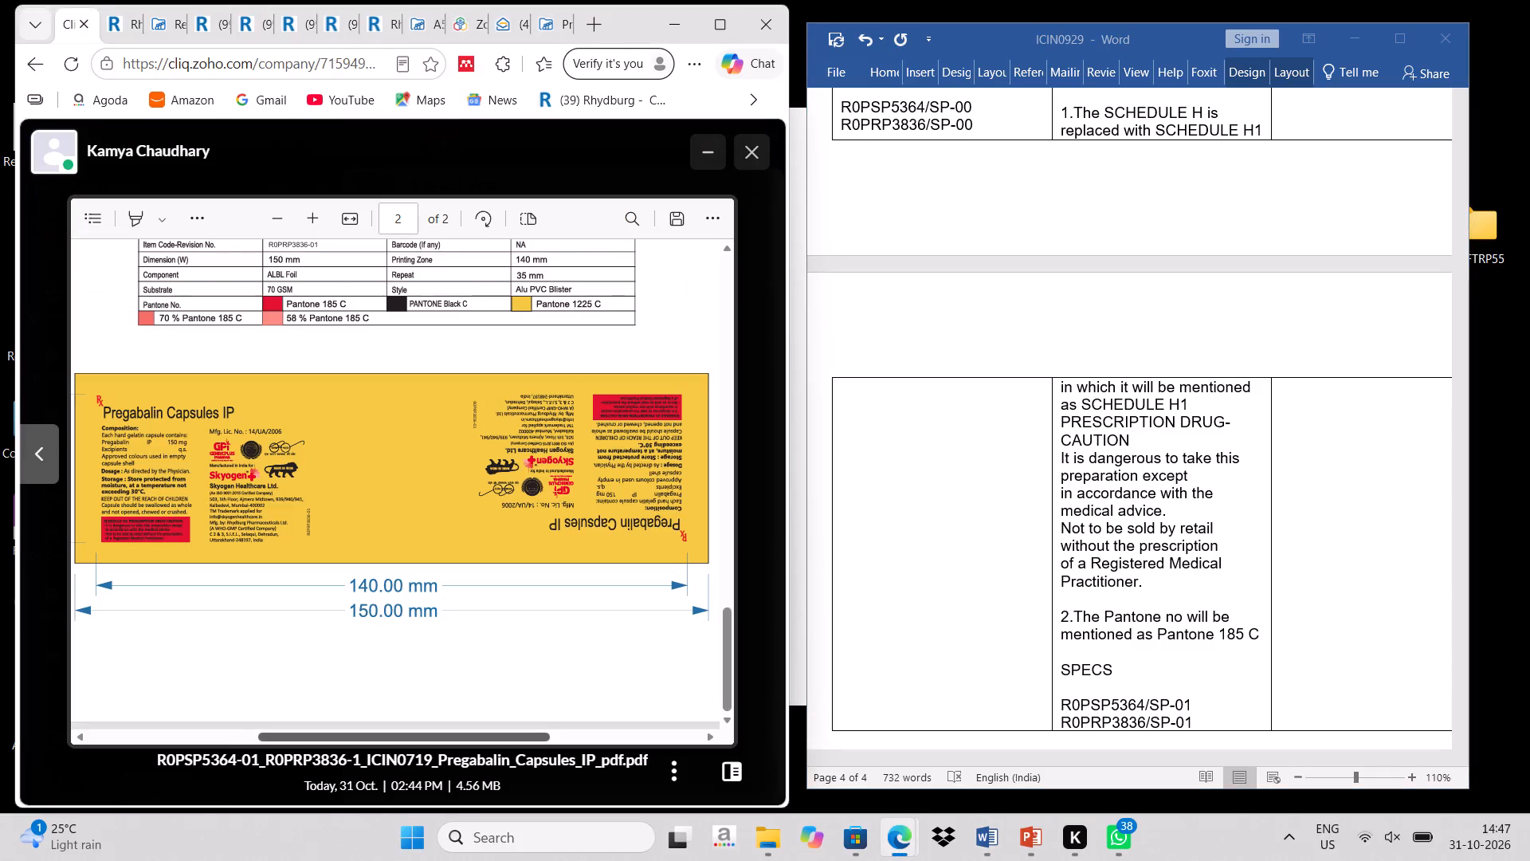
pyautogui.moveTo(365, 761); pyautogui.dragTo(392, 753)
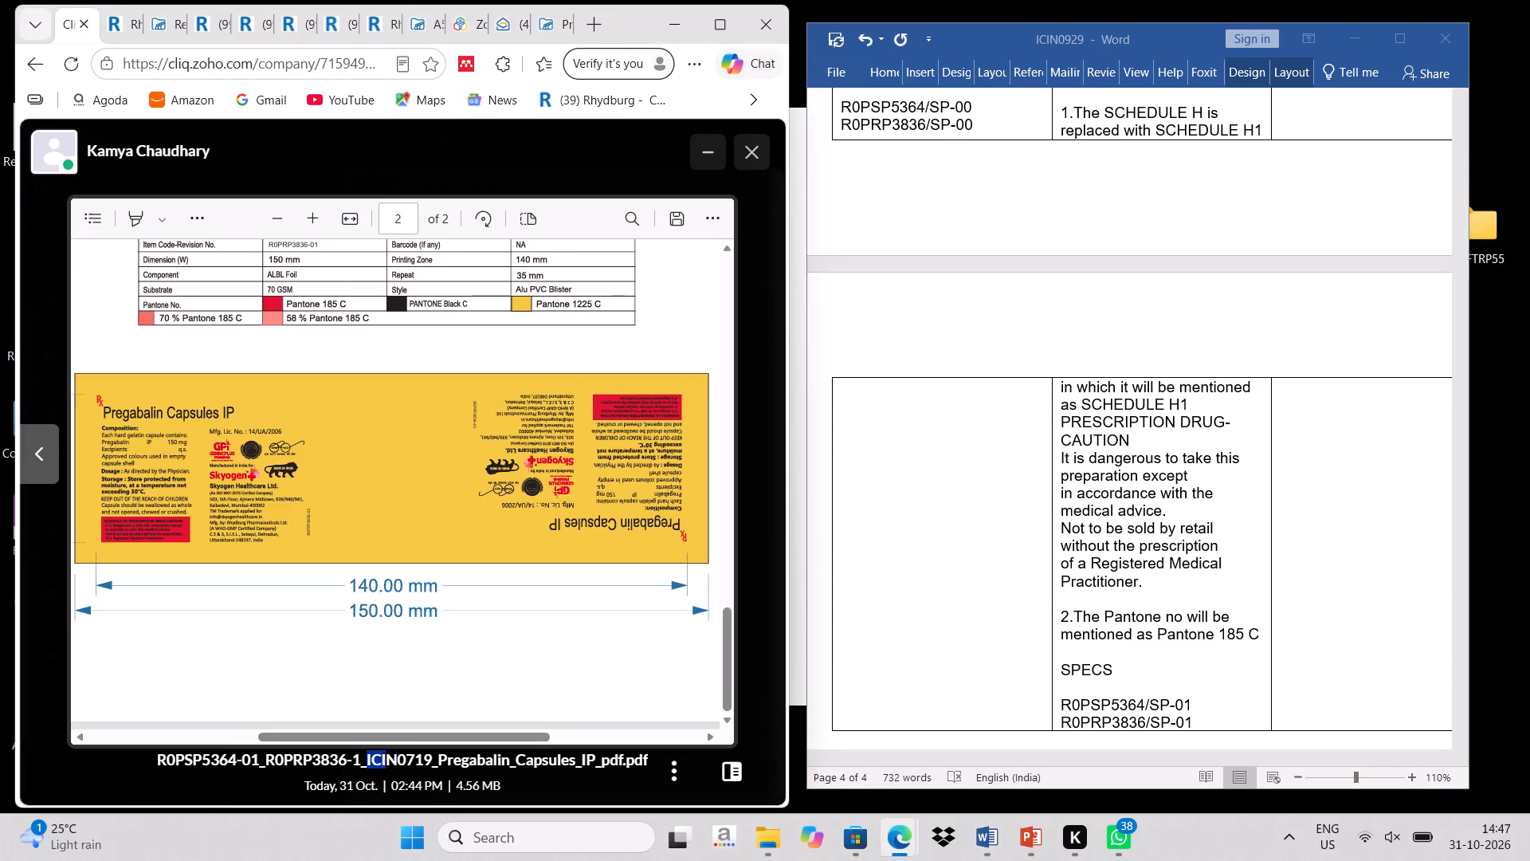
pyautogui.moveTo(392, 753); pyautogui.dragTo(429, 760)
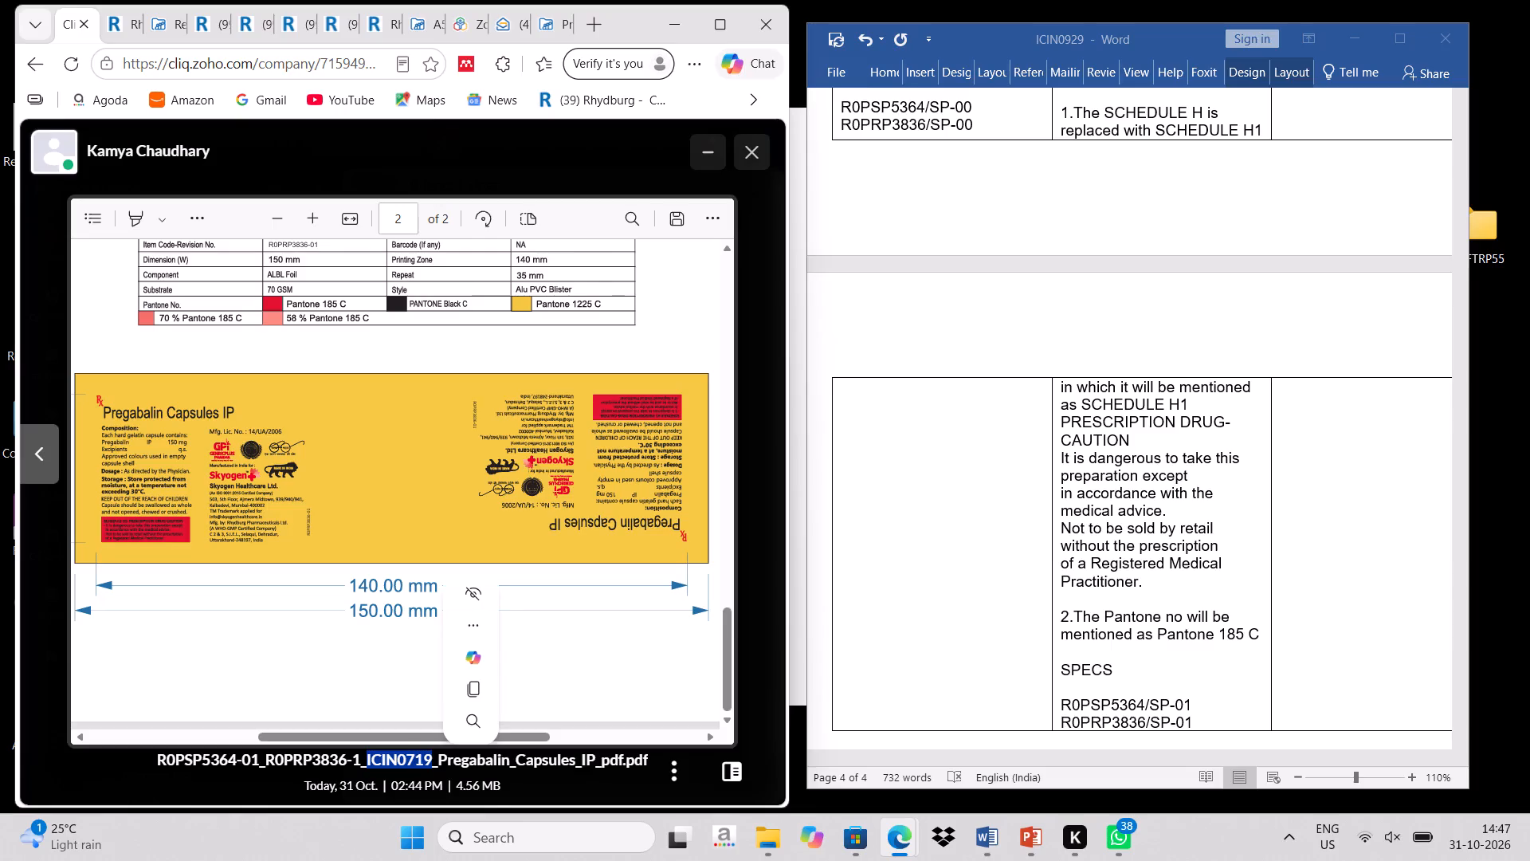
pyautogui.click(473, 687)
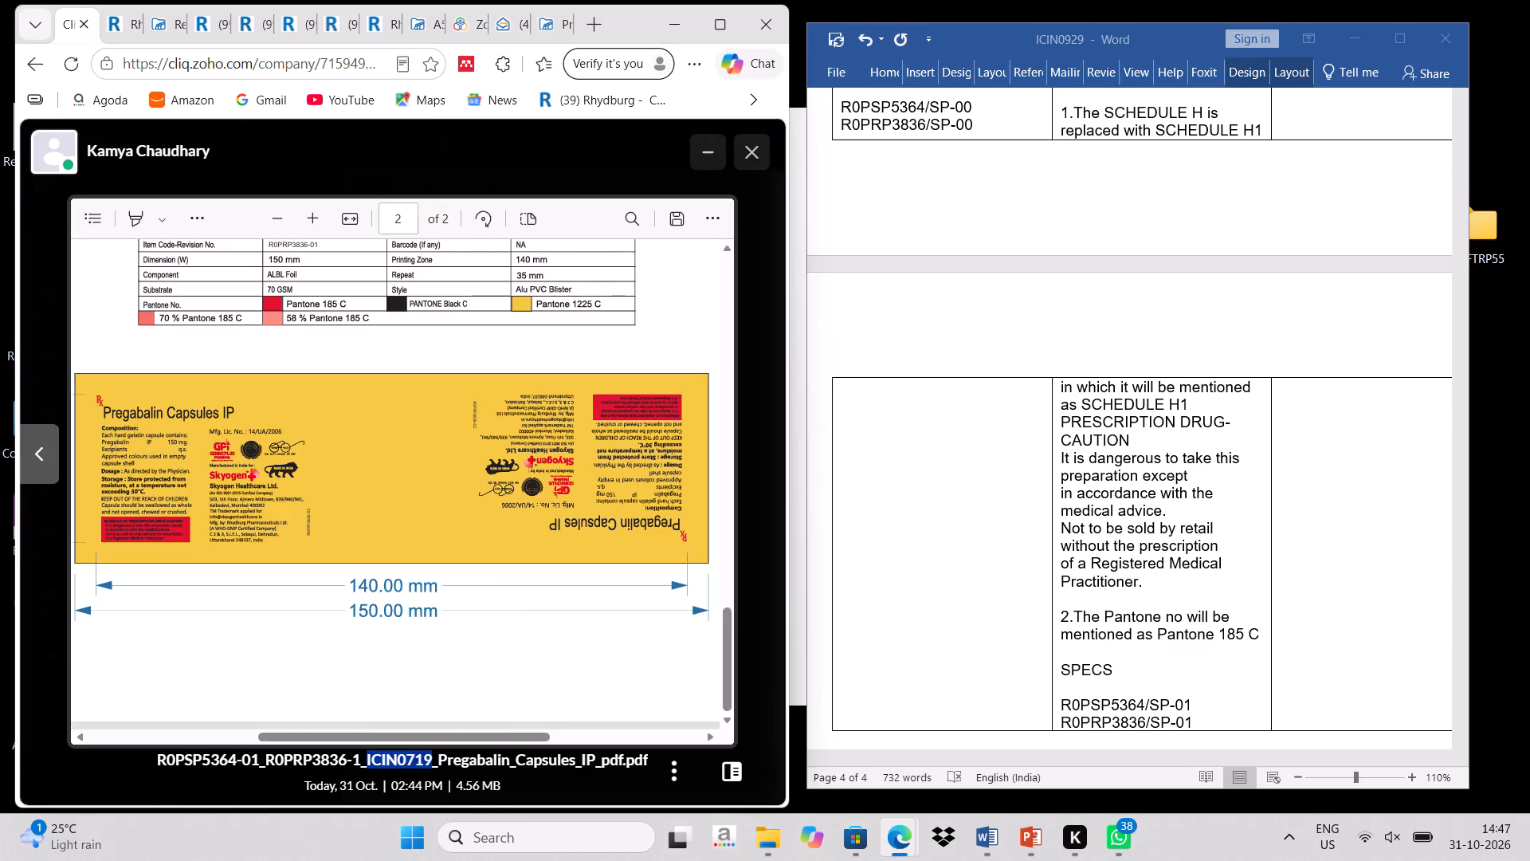
# Search the Artwork Review Report for records whose product contains the copied code ICIN0719, replacing the Gabapentin product filter.
pyautogui.click(424, 14)
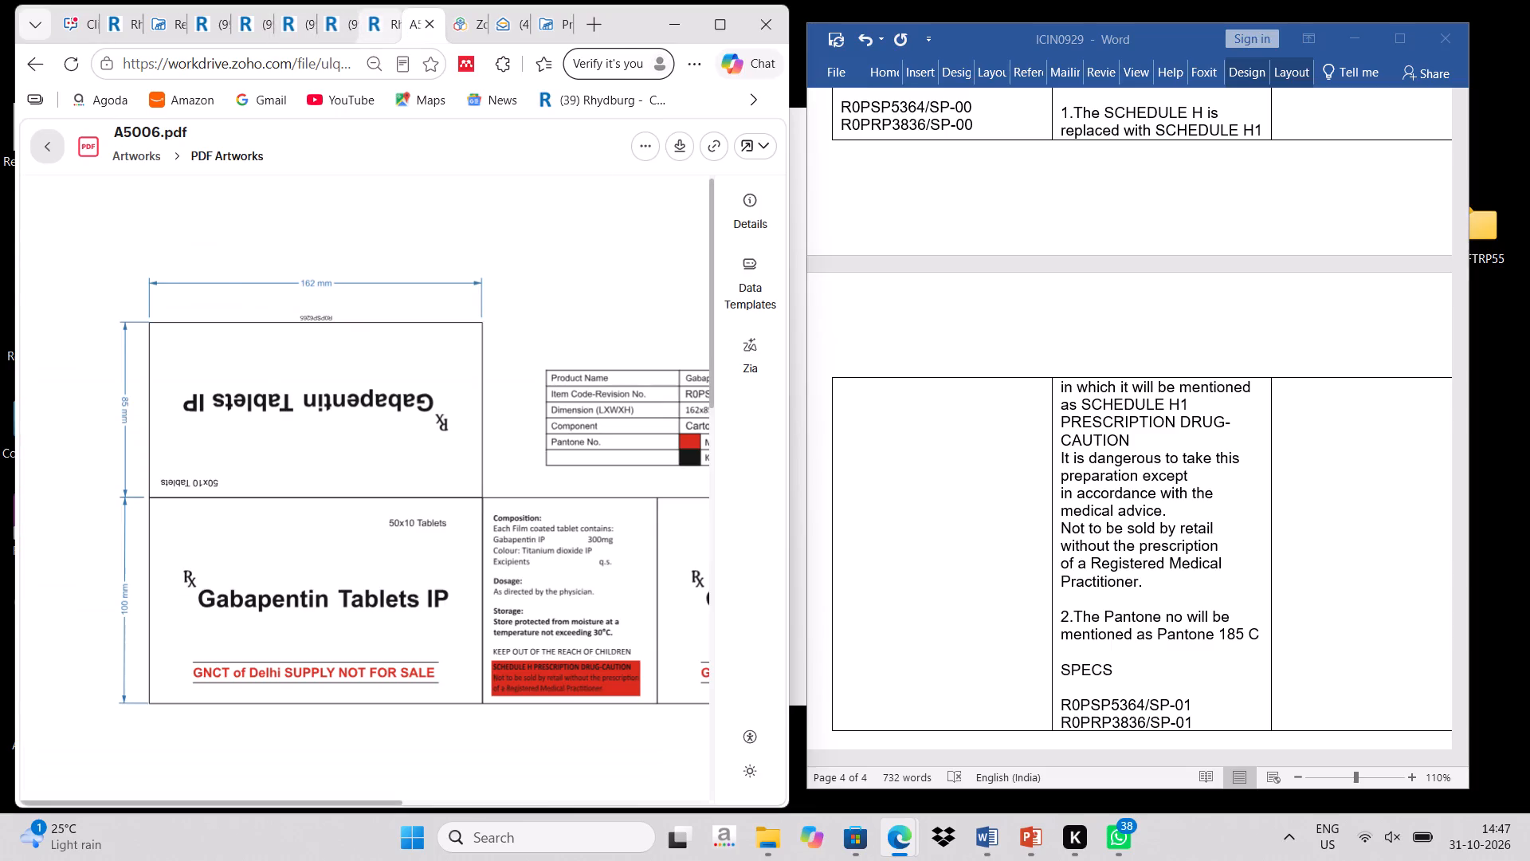
pyautogui.click(372, 13)
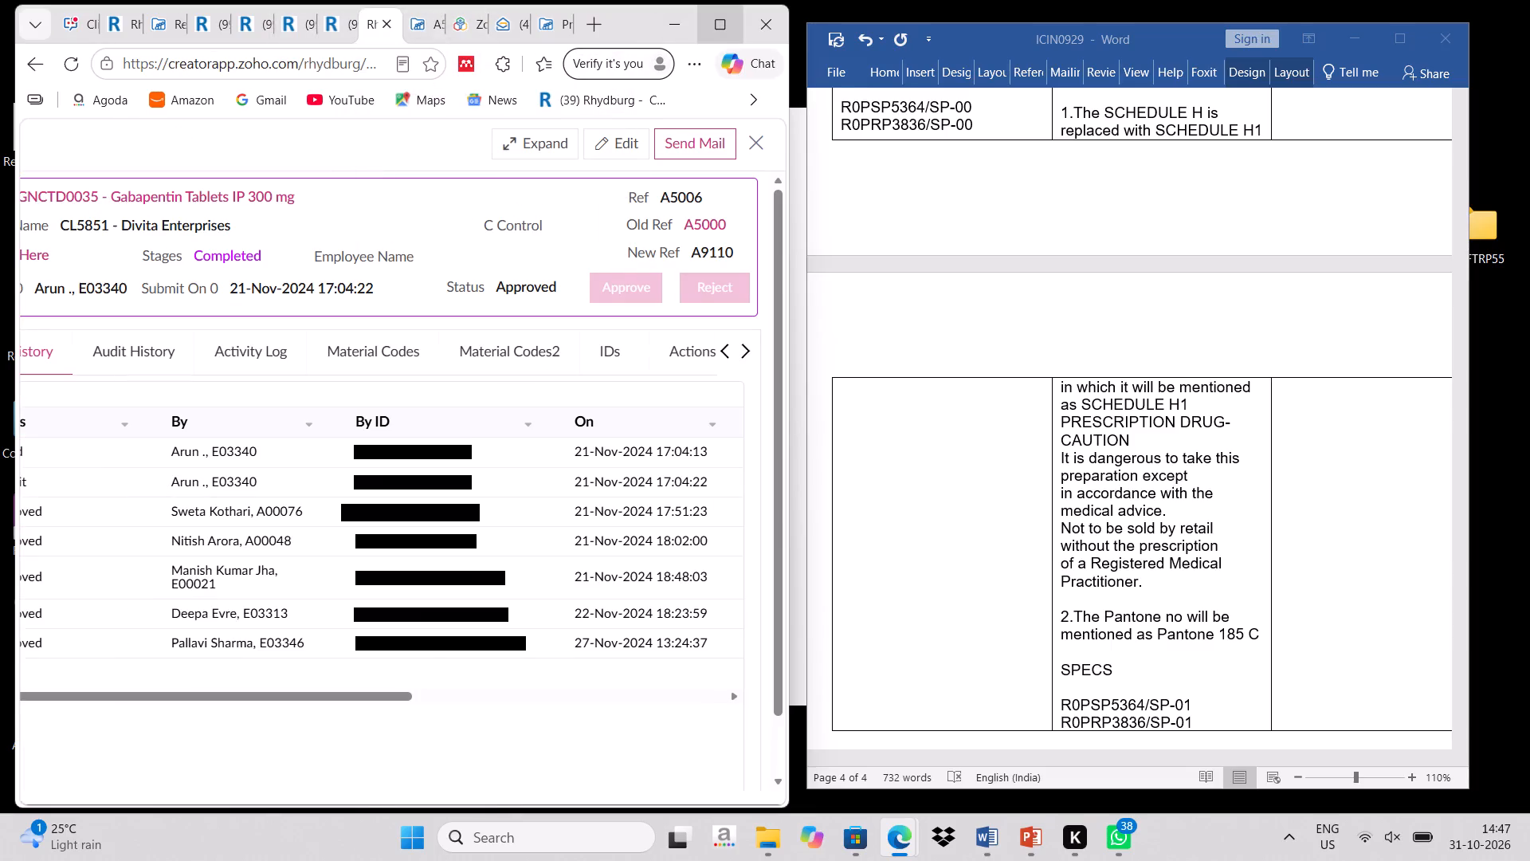
pyautogui.click(718, 25)
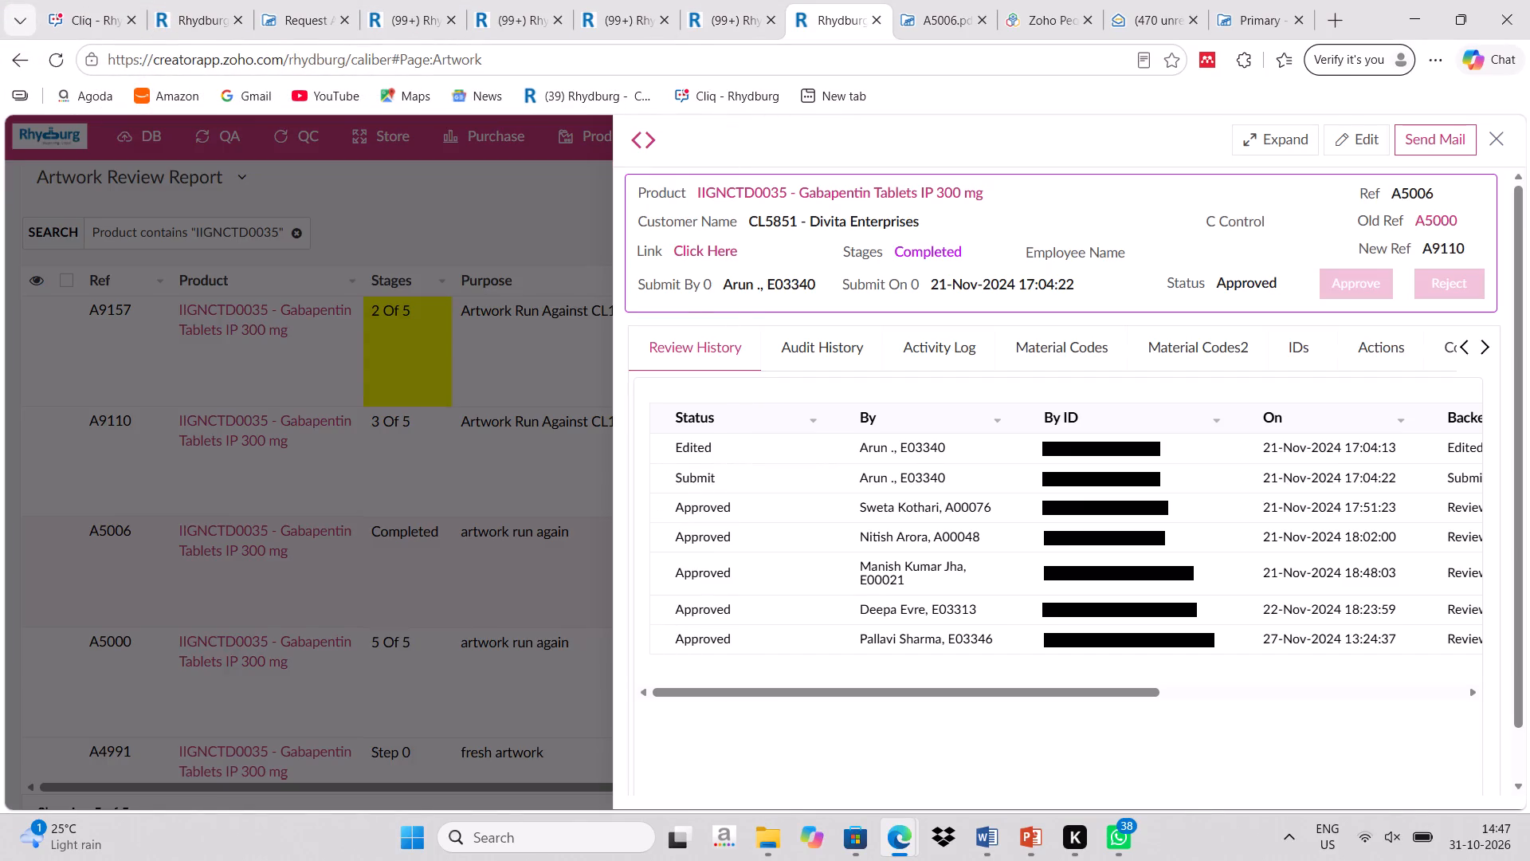
pyautogui.click(1494, 135)
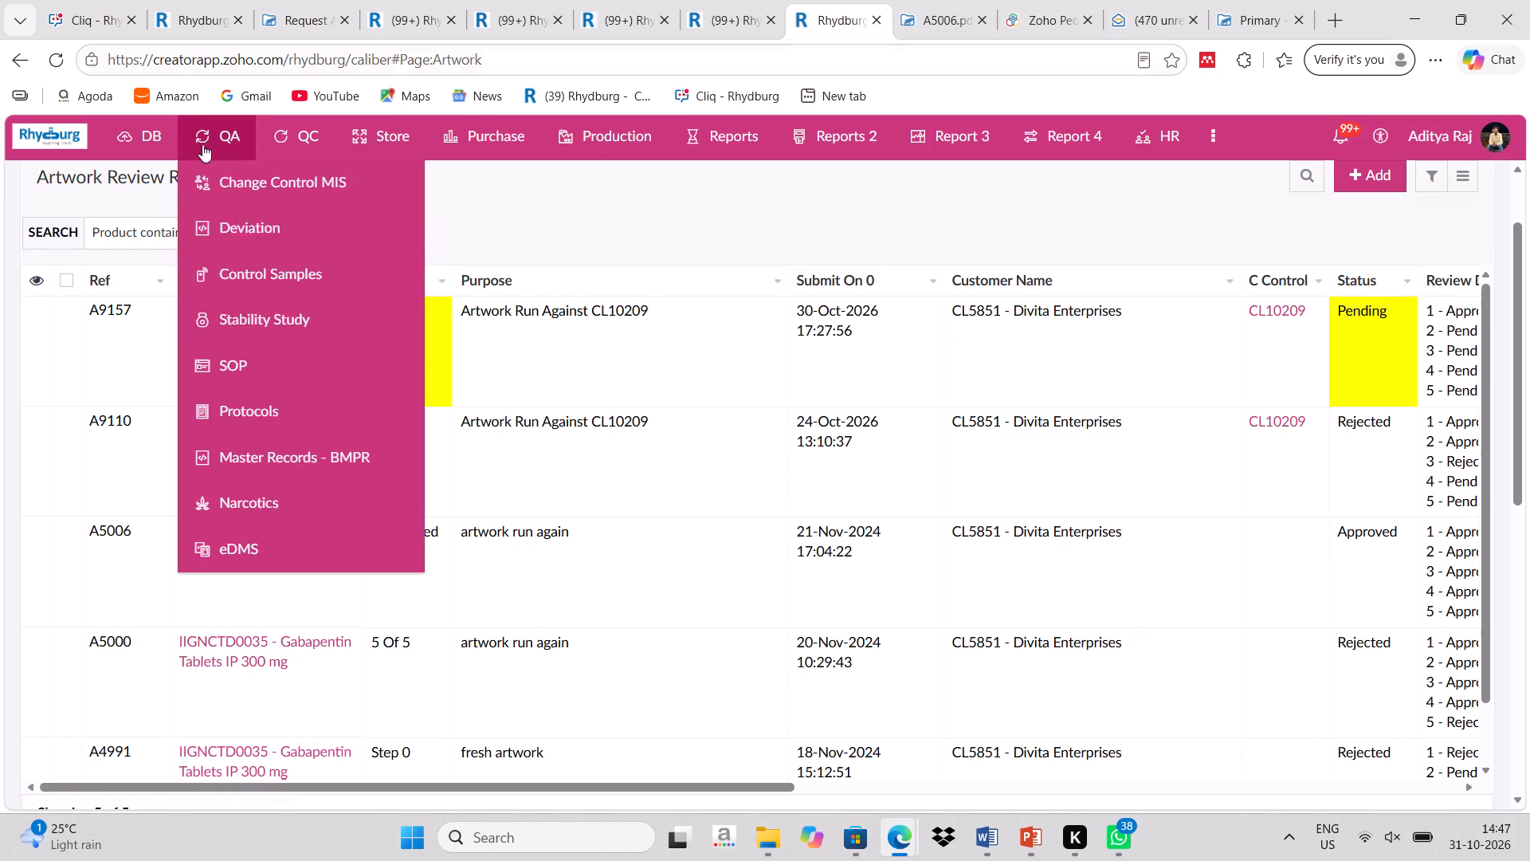
pyautogui.click(296, 232)
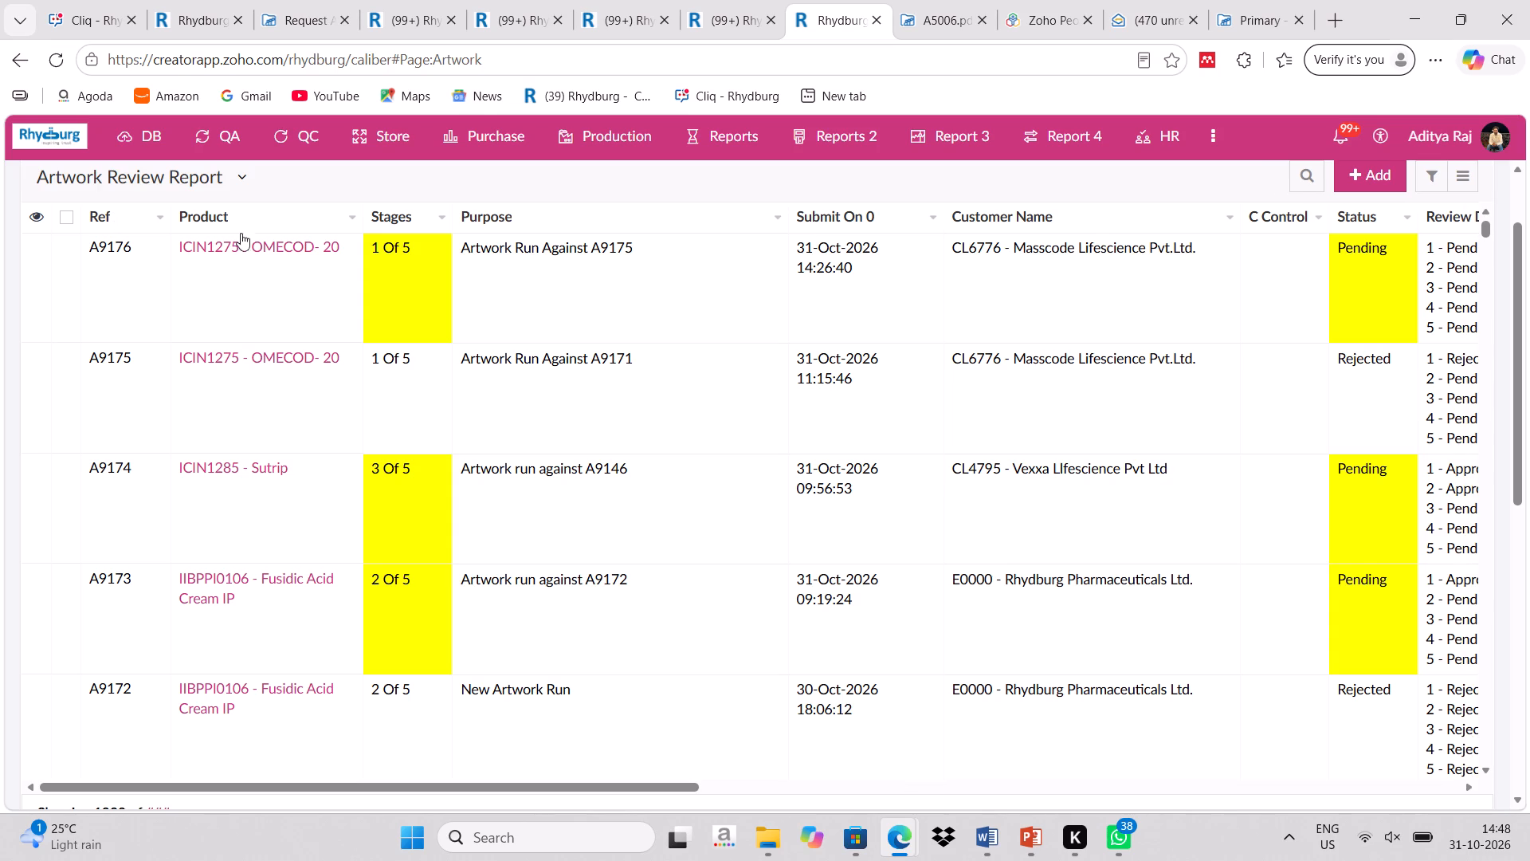
pyautogui.click(212, 211)
pyautogui.click(198, 242)
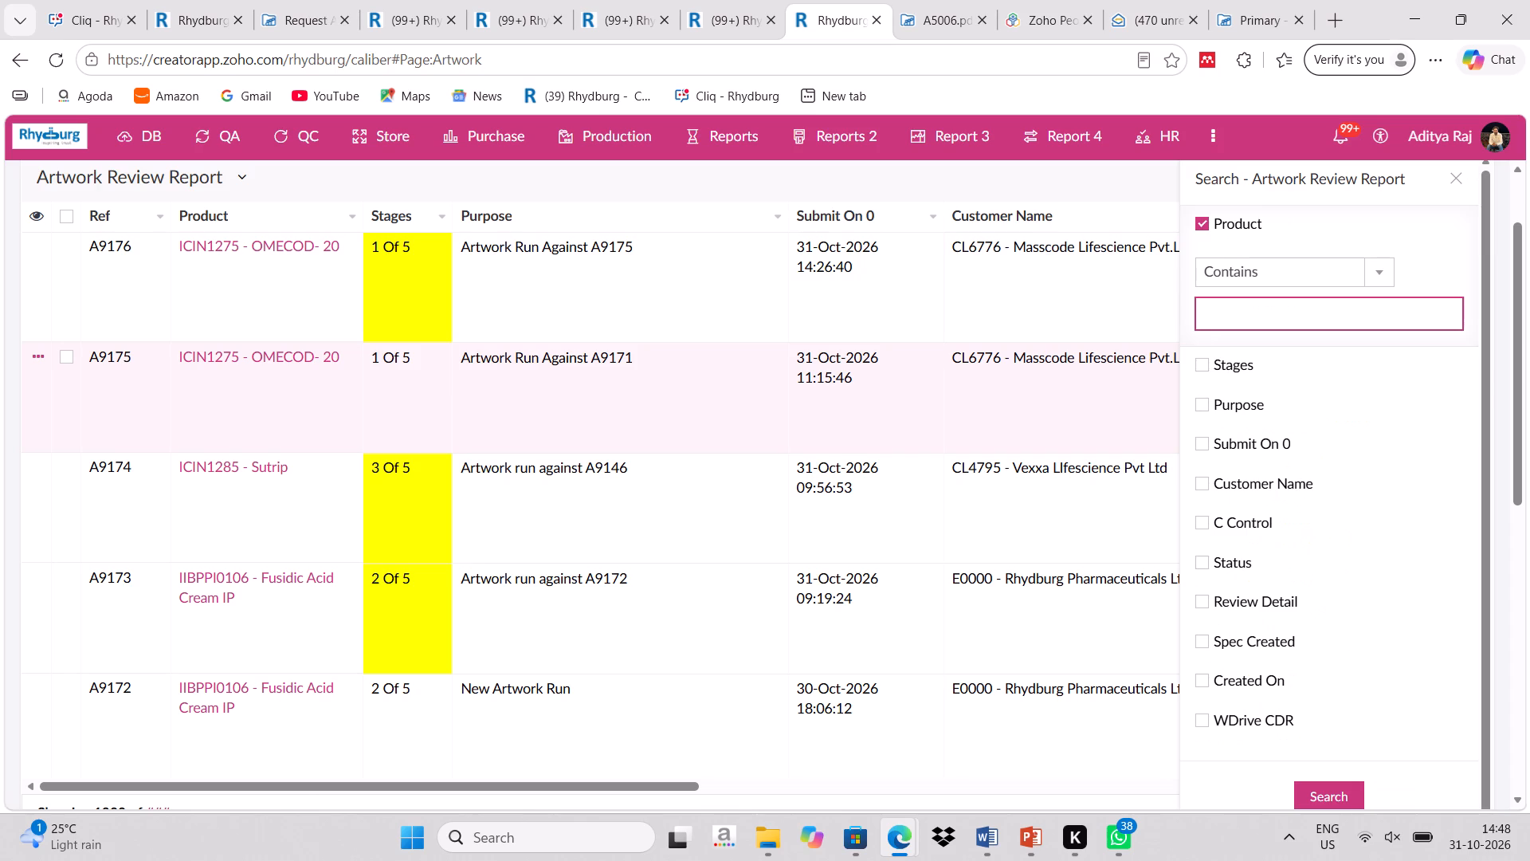
pyautogui.hotkey('ctrl', 'v')
pyautogui.press('Return')
pyautogui.press('Return')
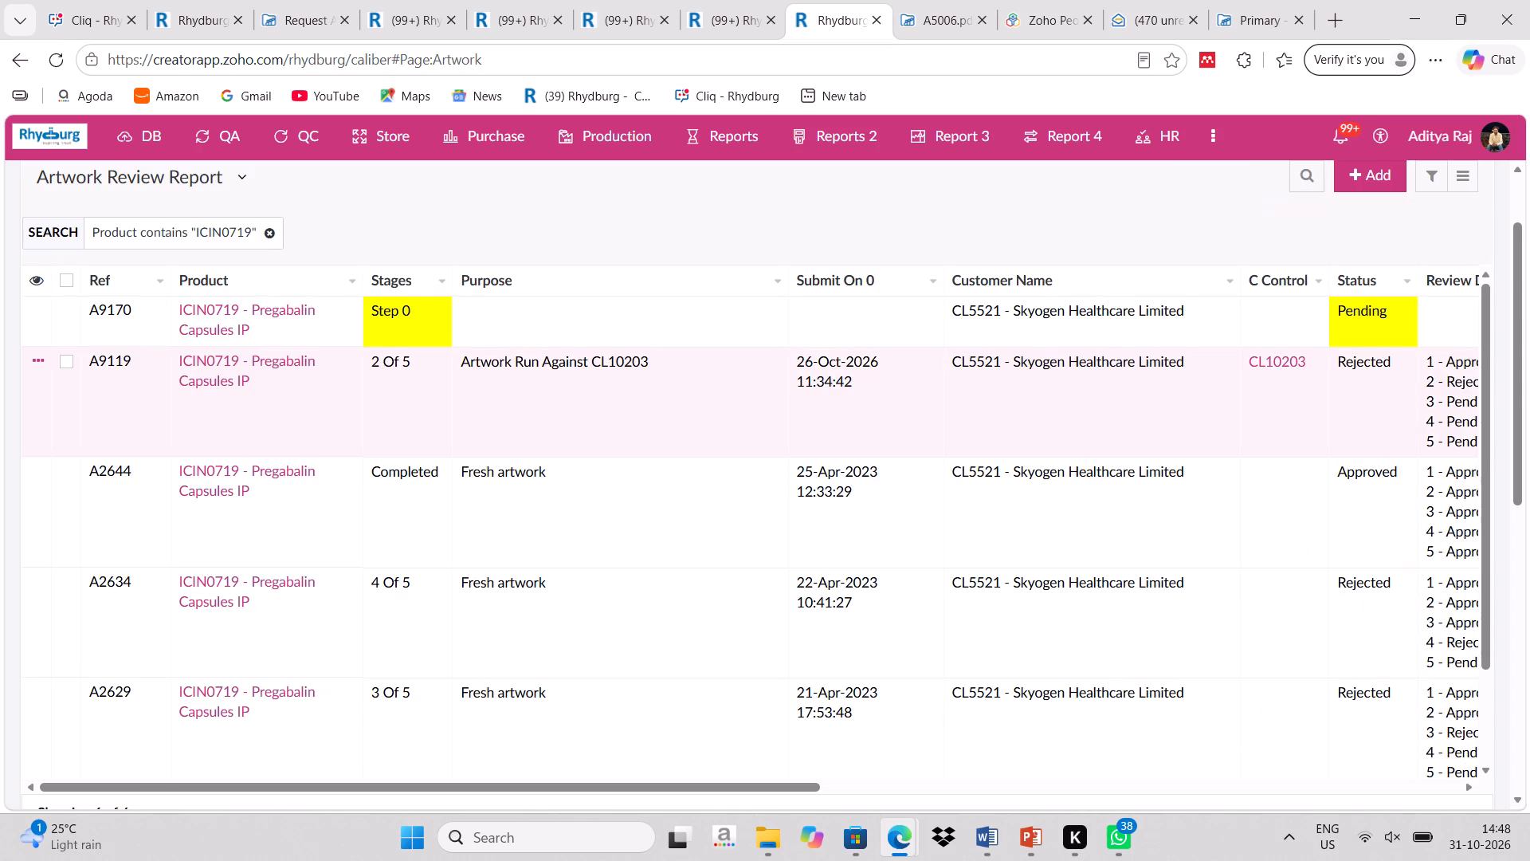
# Open the linked artwork PDF of the completed Pregabalin artwork record A2644.
pyautogui.click(424, 469)
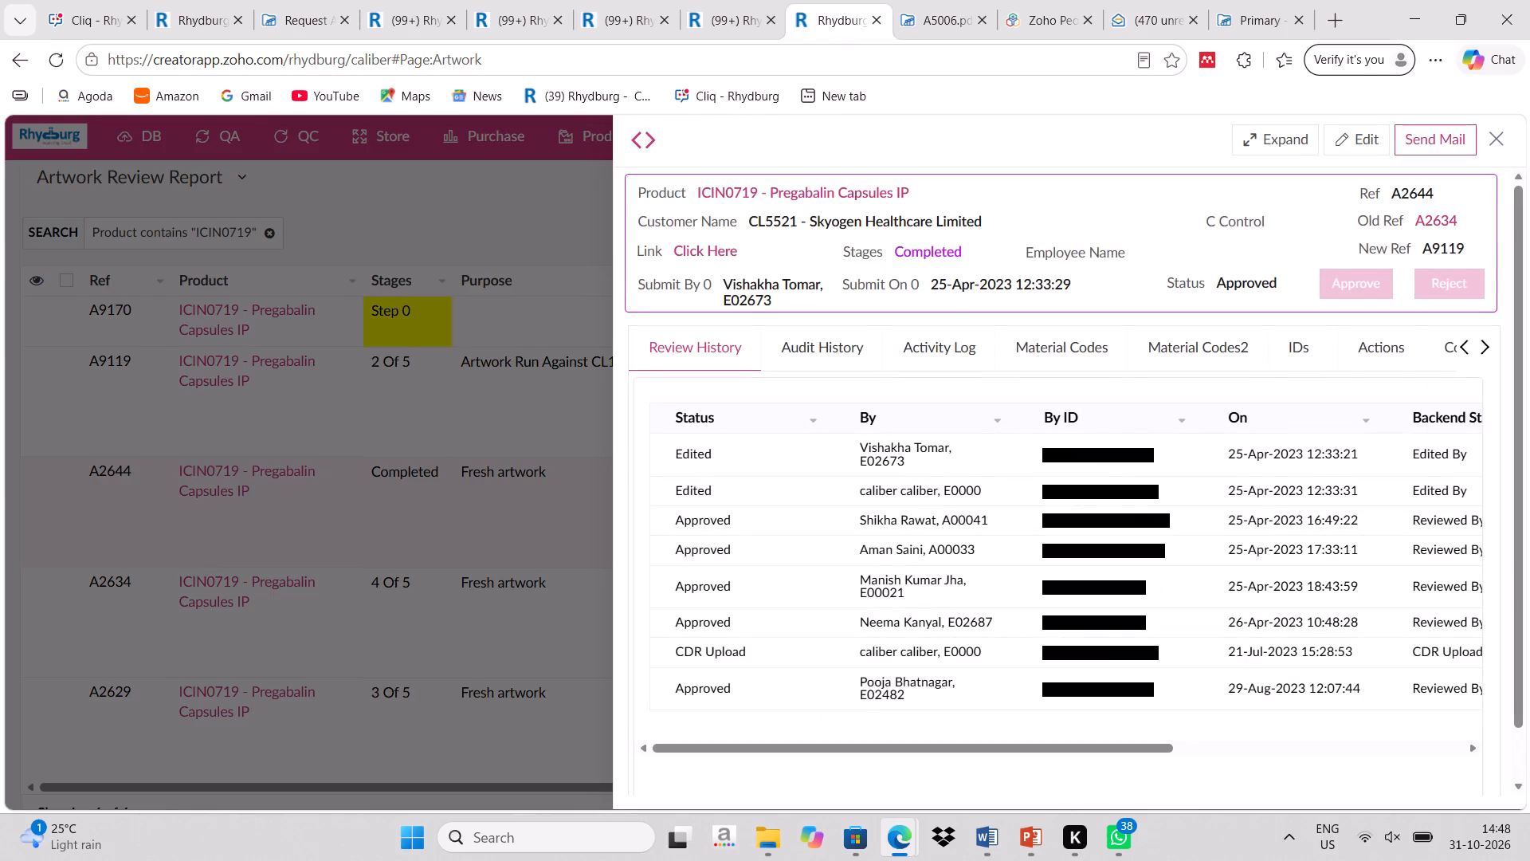
pyautogui.click(679, 248)
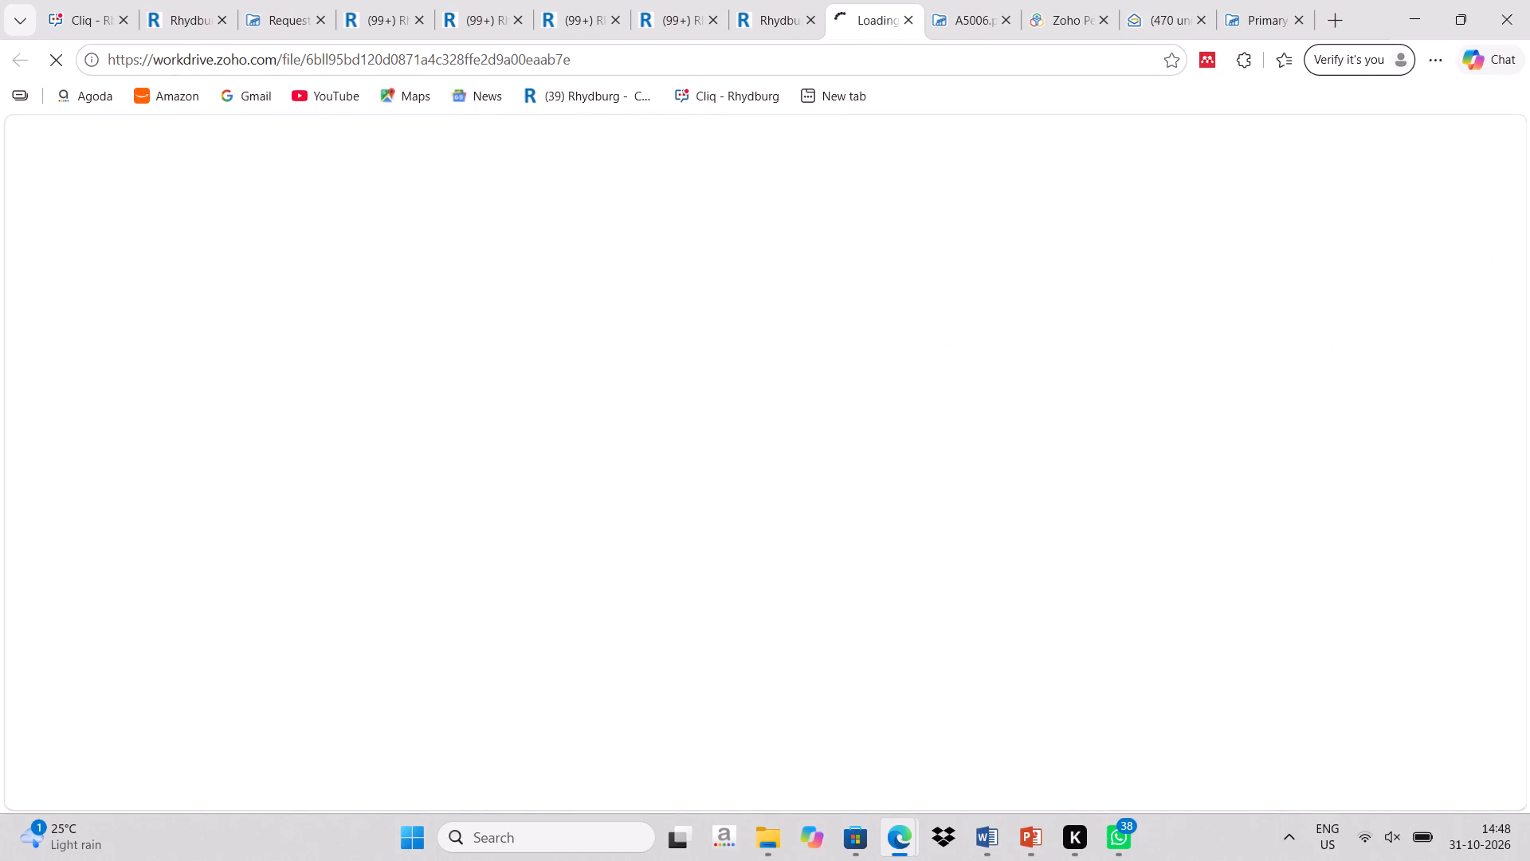
pyautogui.click(955, 14)
pyautogui.click(866, 18)
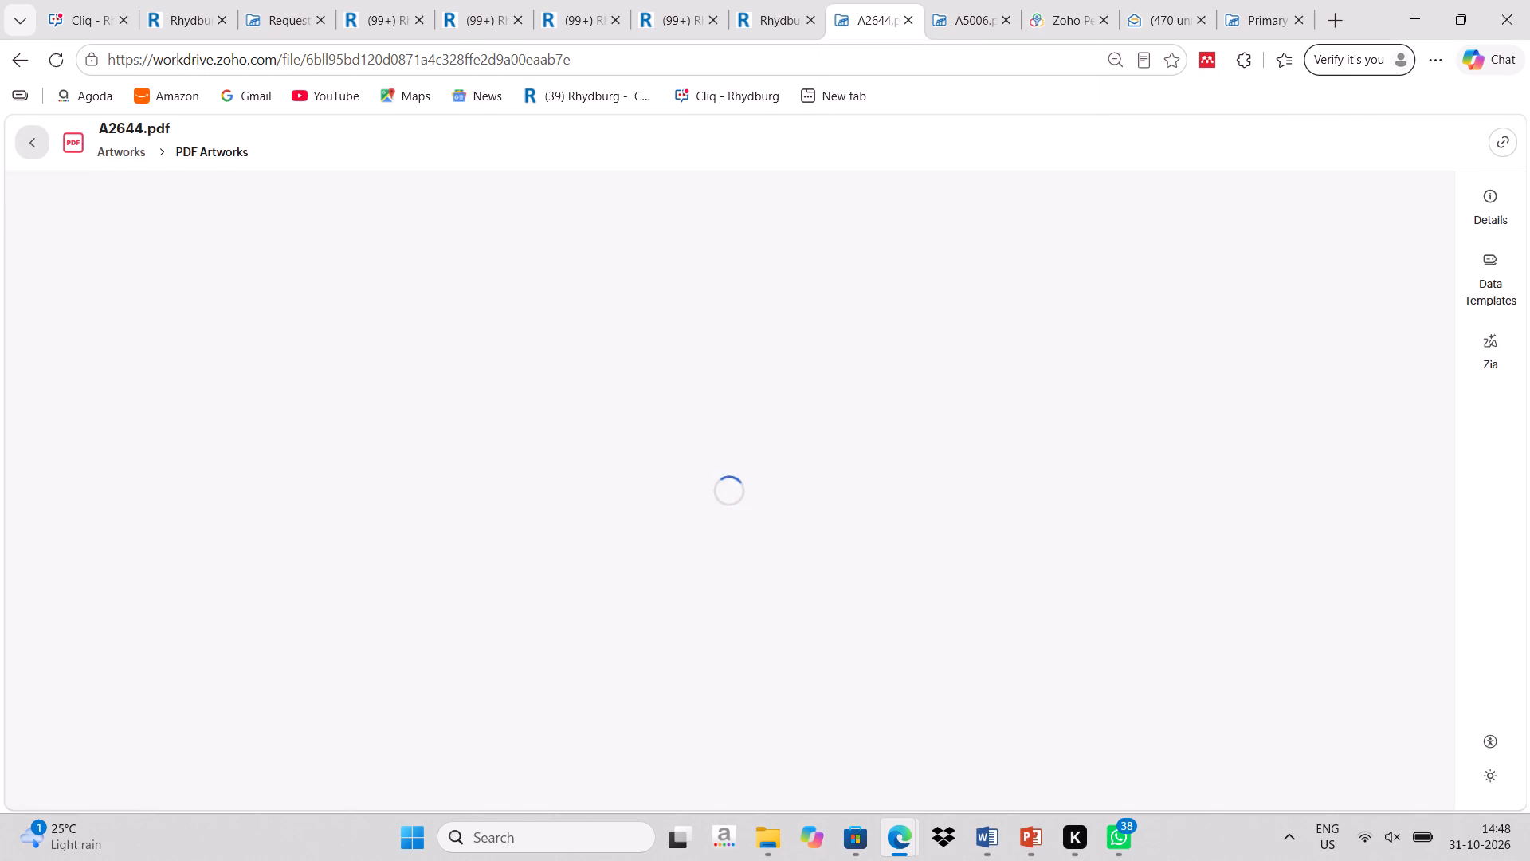
# Examine the R0PSP5364 carton artwork's Pantone table in A2644.pdf beside the carton points in the Word table.
pyautogui.scroll(-7, 675, 524)
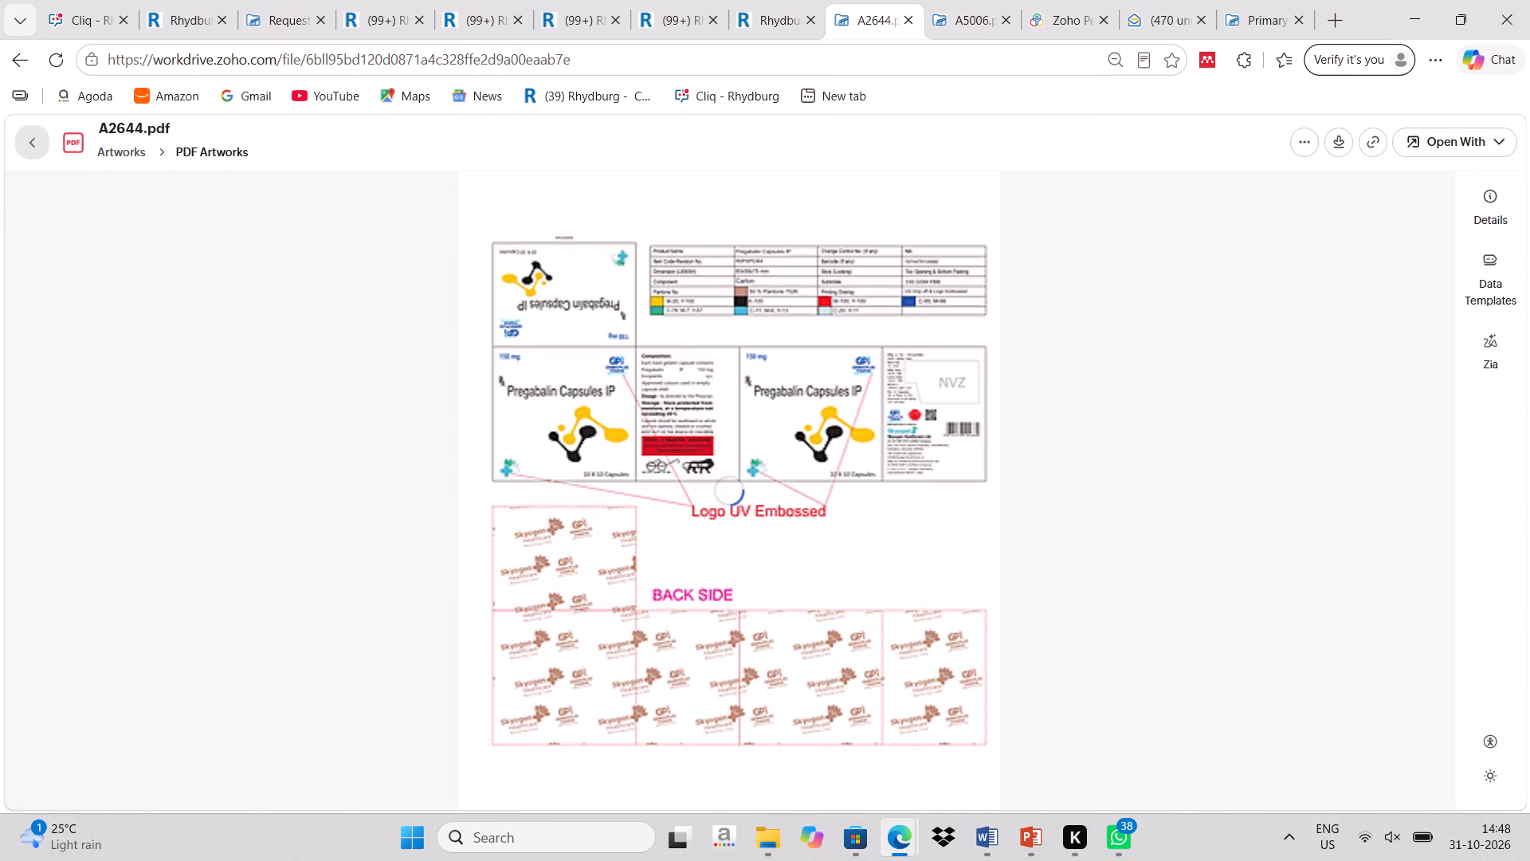
pyautogui.scroll(-14, 673, 524)
pyautogui.scroll(-7, 684, 541)
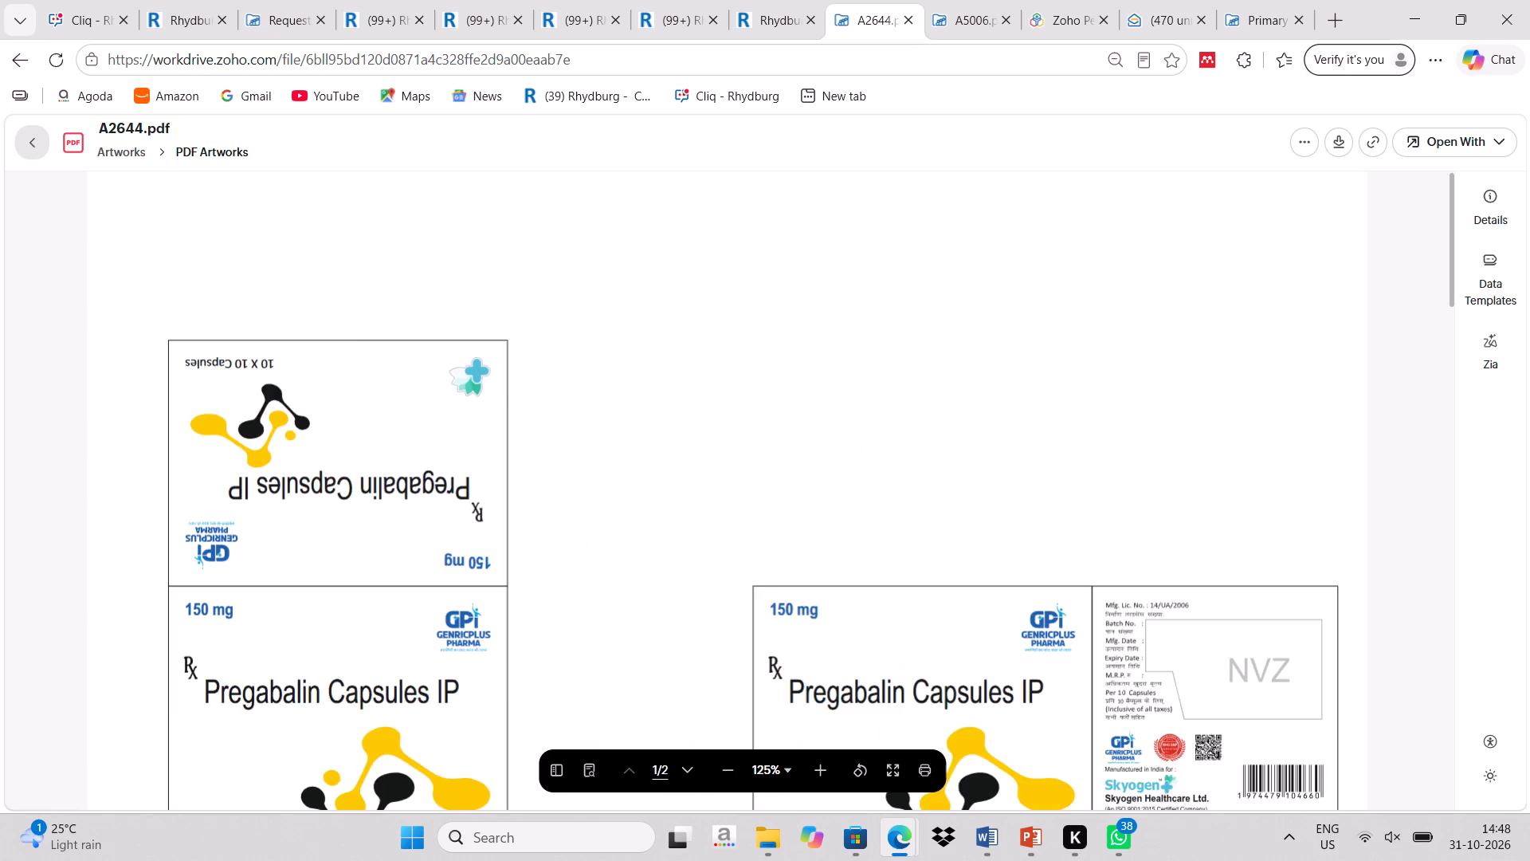
pyautogui.scroll(-19, 685, 535)
pyautogui.scroll(7, 687, 536)
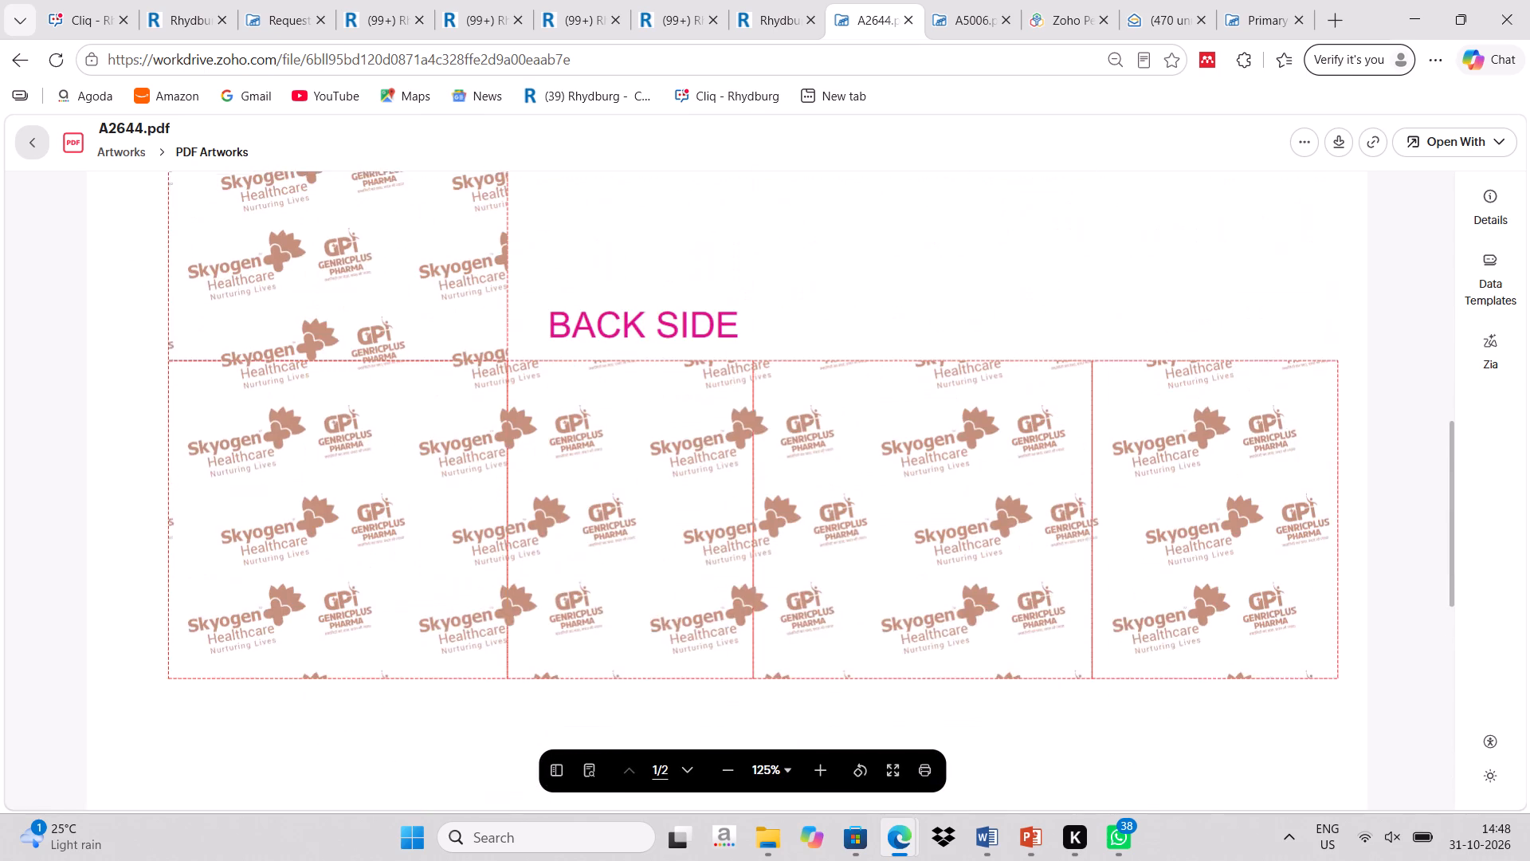
pyautogui.scroll(12, 687, 536)
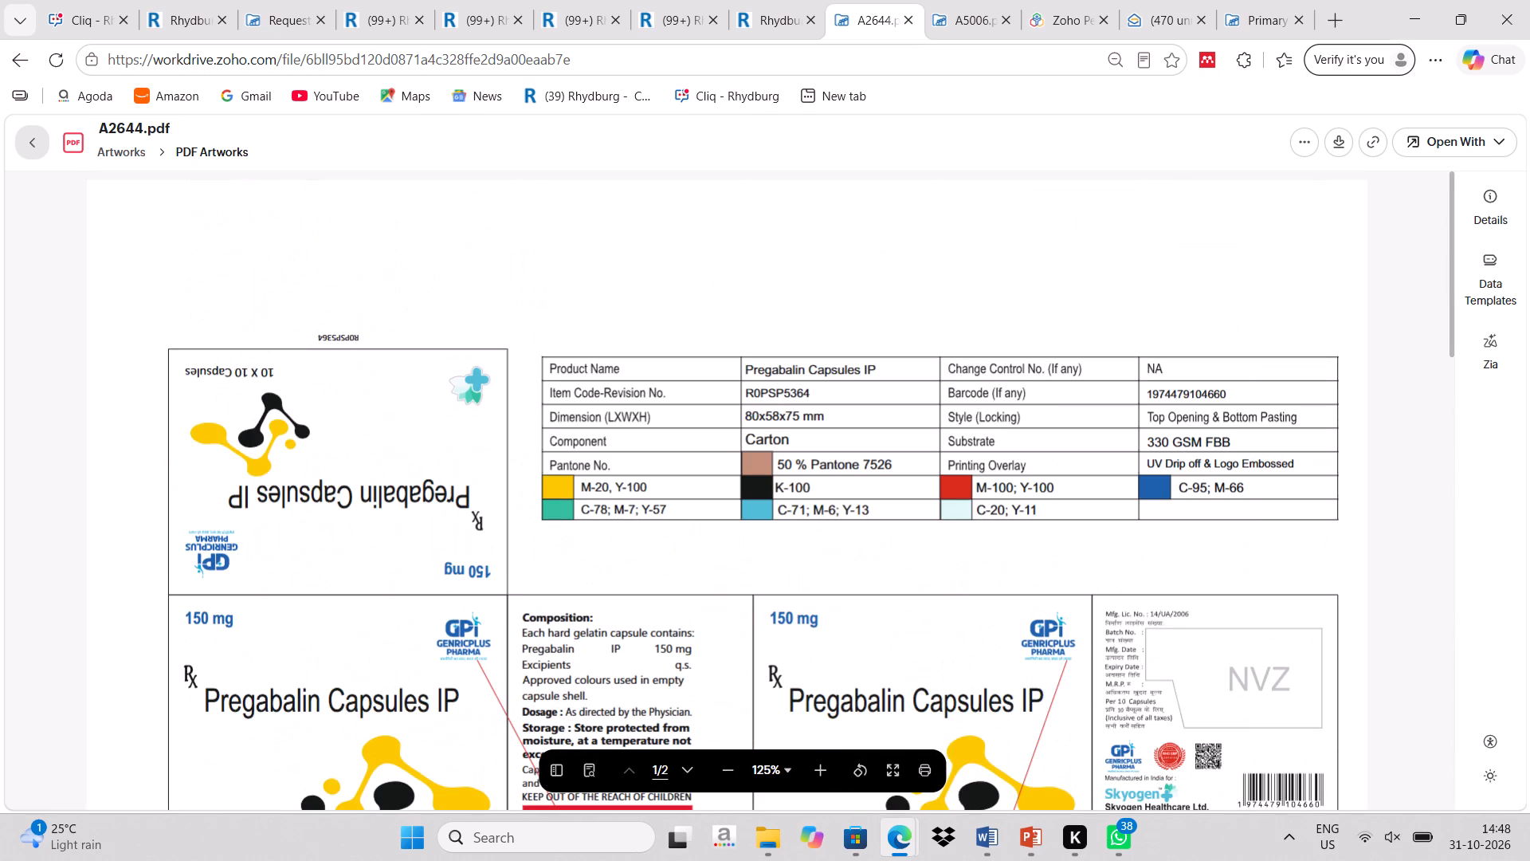
pyautogui.click(1466, 15)
pyautogui.scroll(6, 1102, 398)
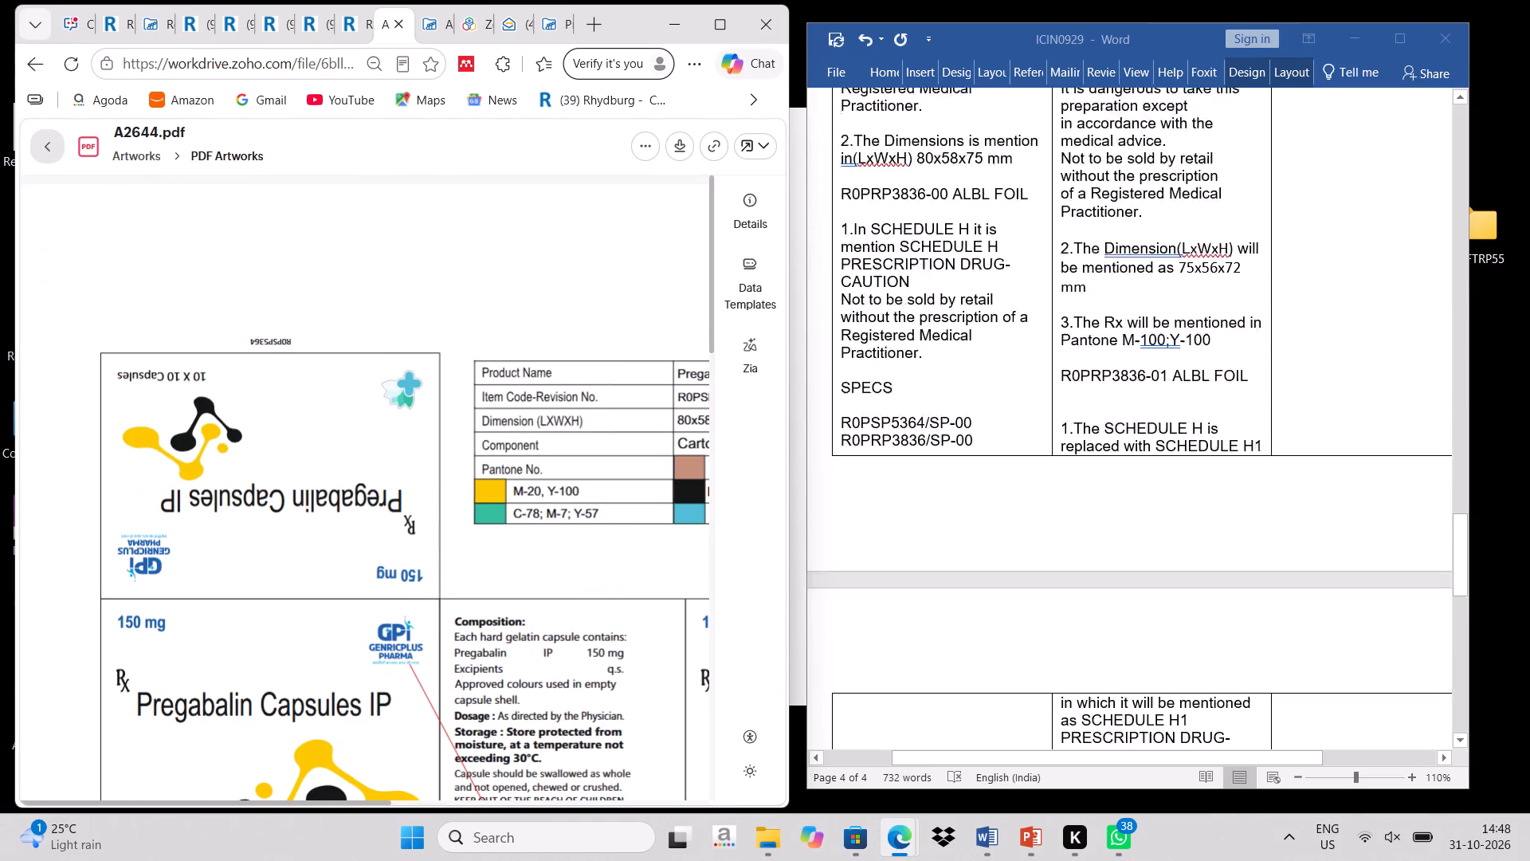
pyautogui.scroll(2, 1102, 398)
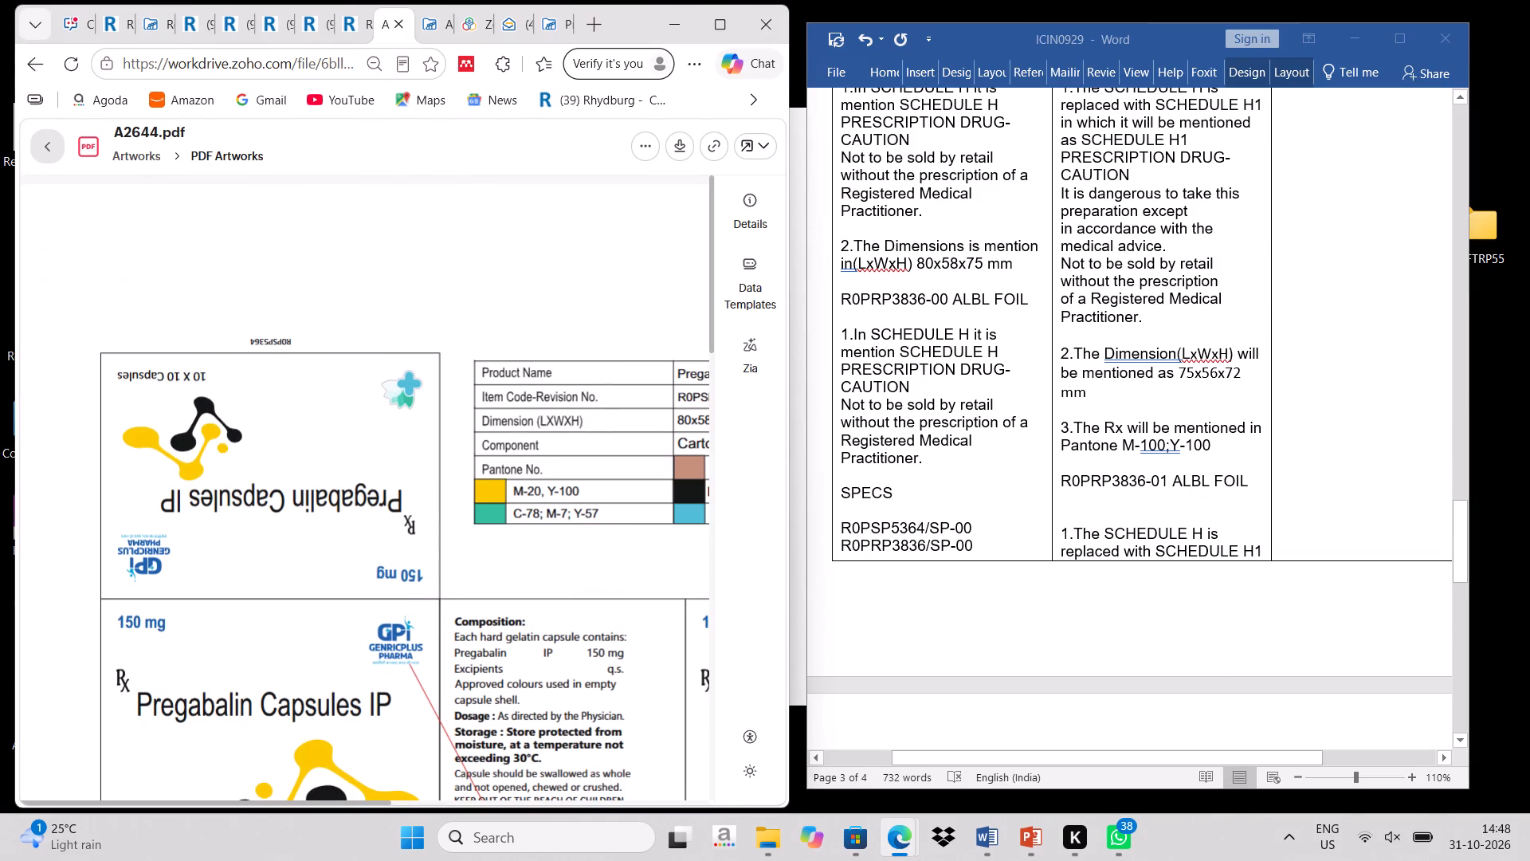
pyautogui.hscroll(-3, 371, 516)
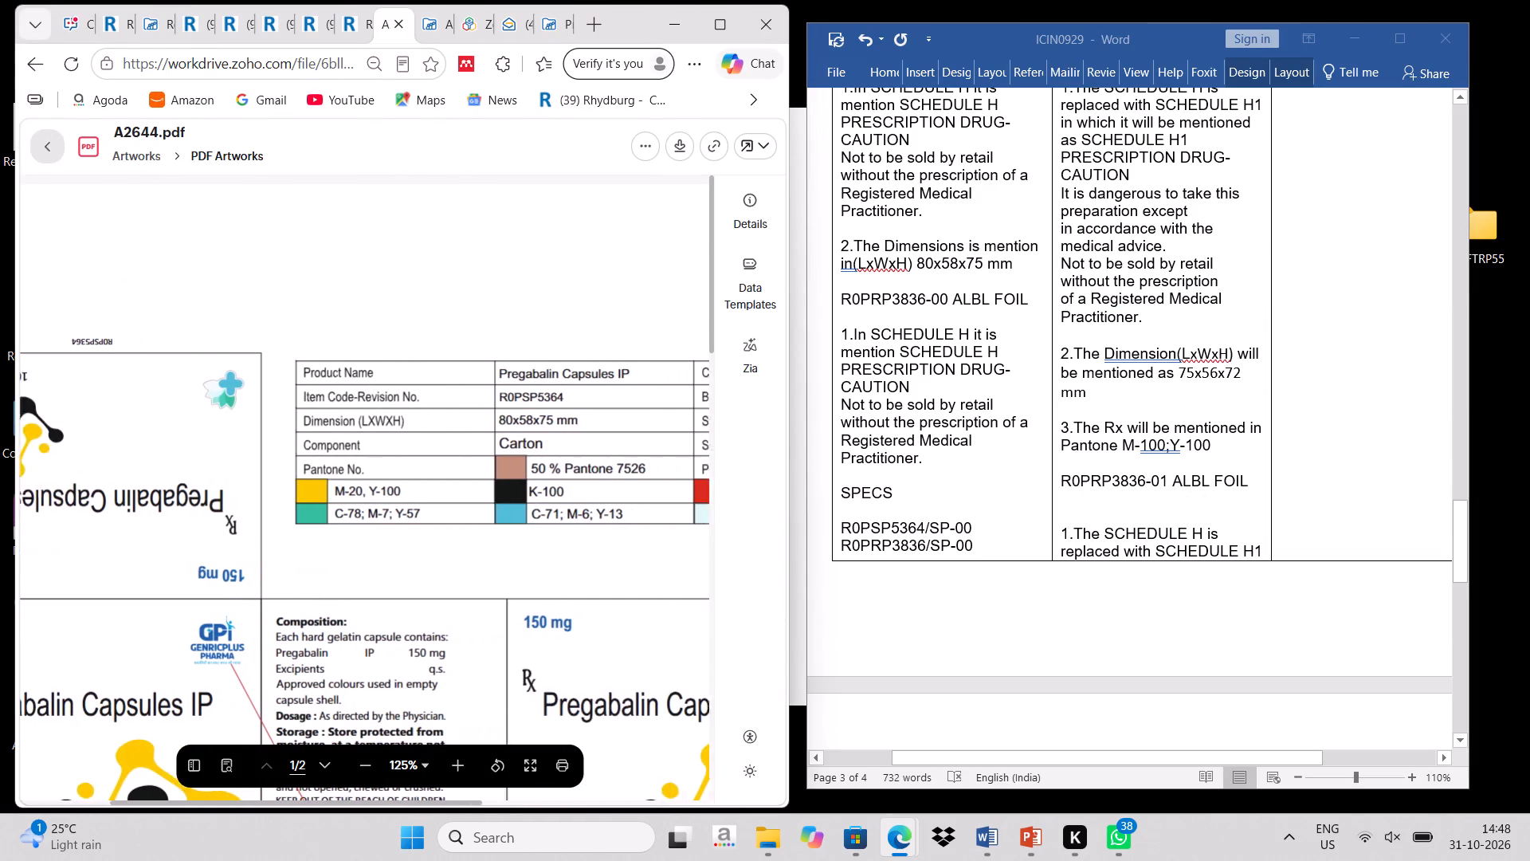
pyautogui.hscroll(-2, 371, 516)
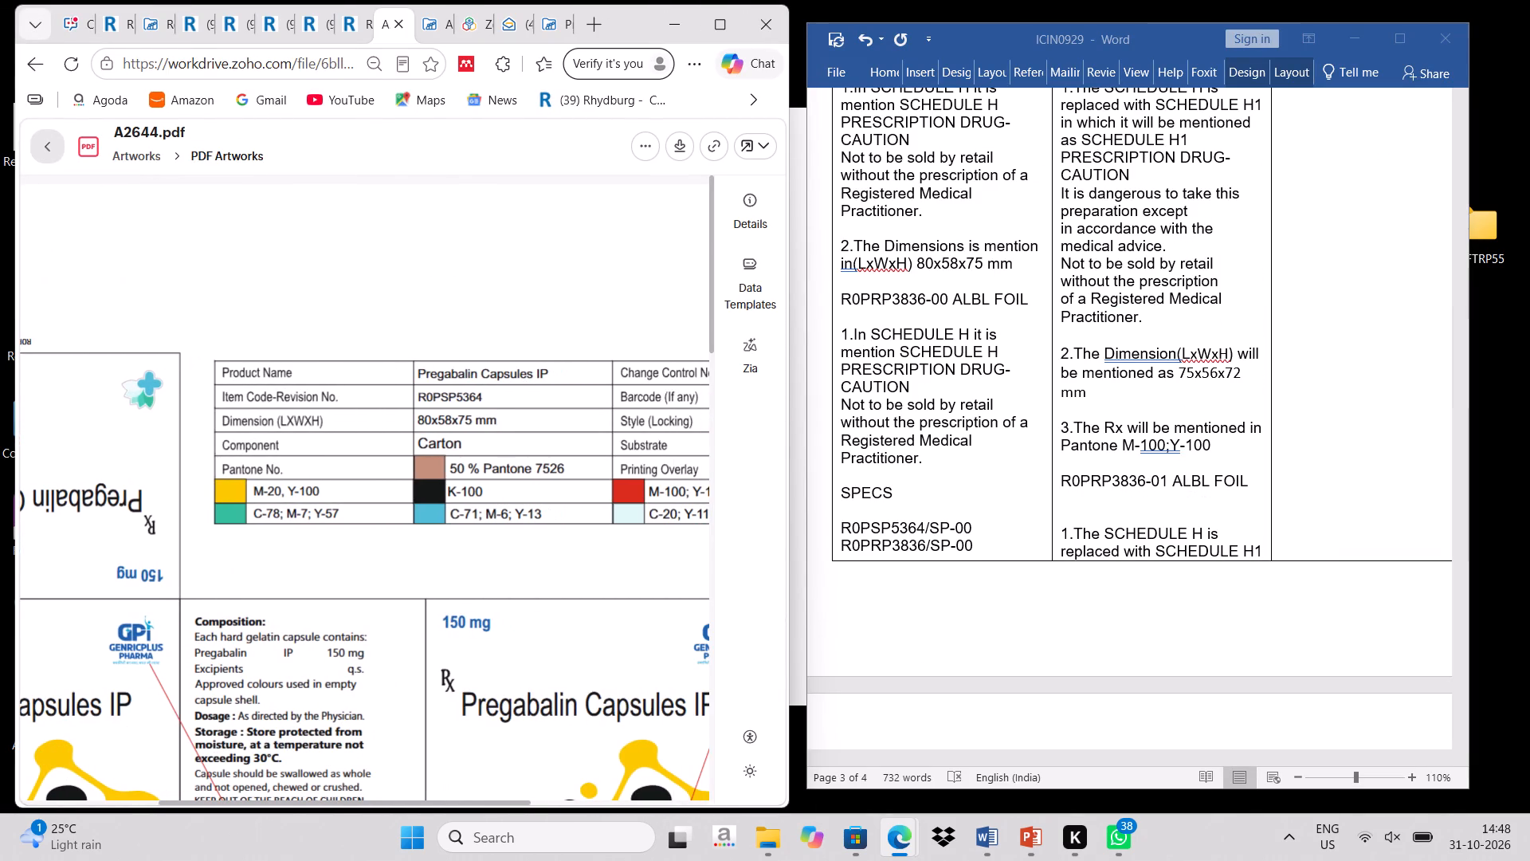
# Add "3.The Rx is mention in K-100" after the carton's dimensions point in the current-state column.
pyautogui.click(1021, 270)
pyautogui.click(1018, 261)
pyautogui.press('Return')
pyautogui.press('Return')
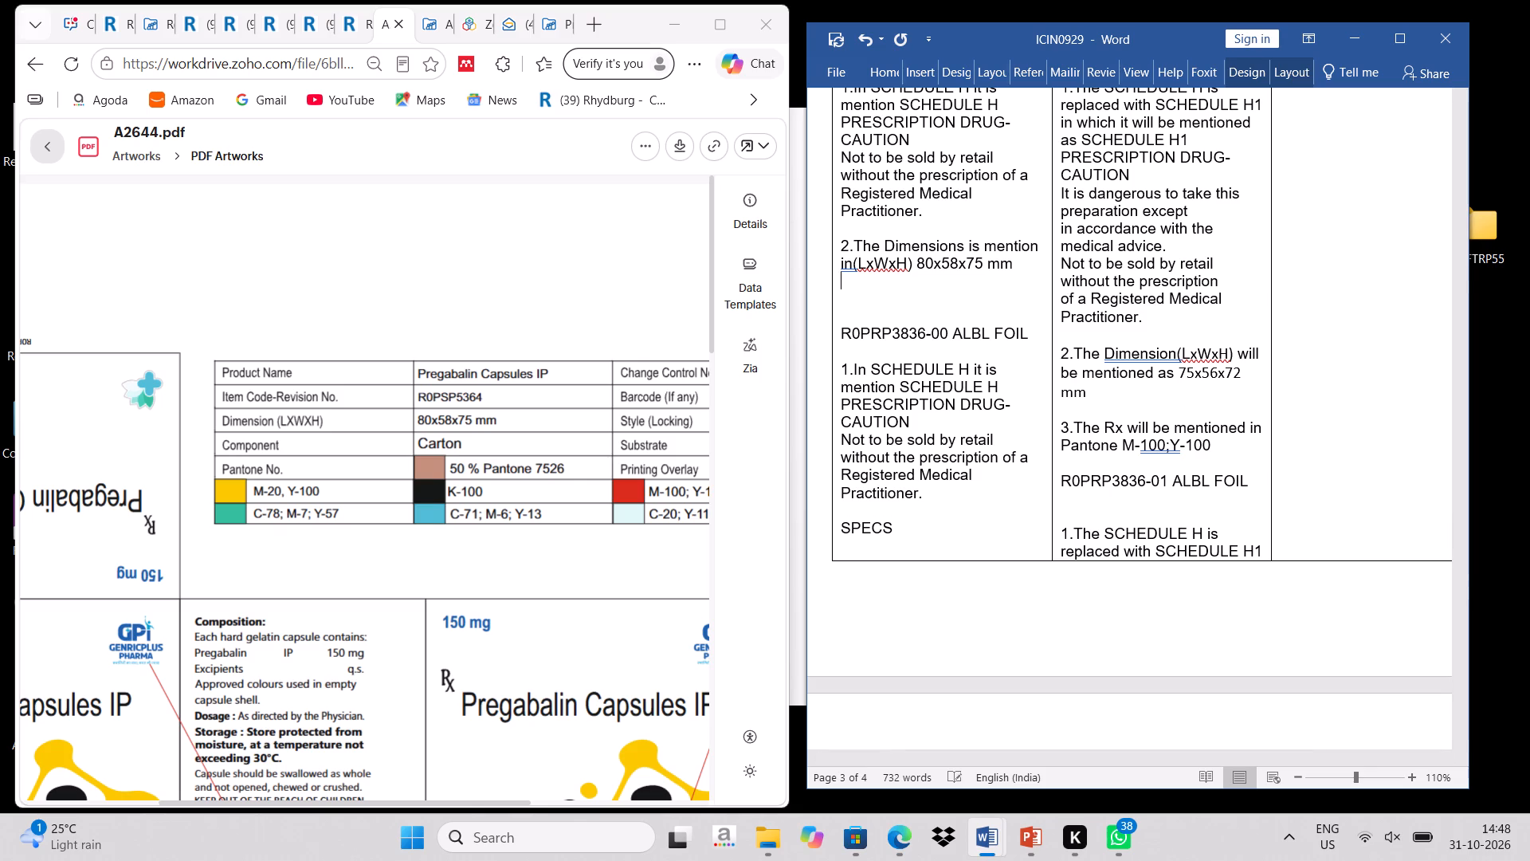
pyautogui.write('3.')
pyautogui.write('The')
pyautogui.press('space')
pyautogui.write('Rx is mention in Pantone')
pyautogui.press('space')
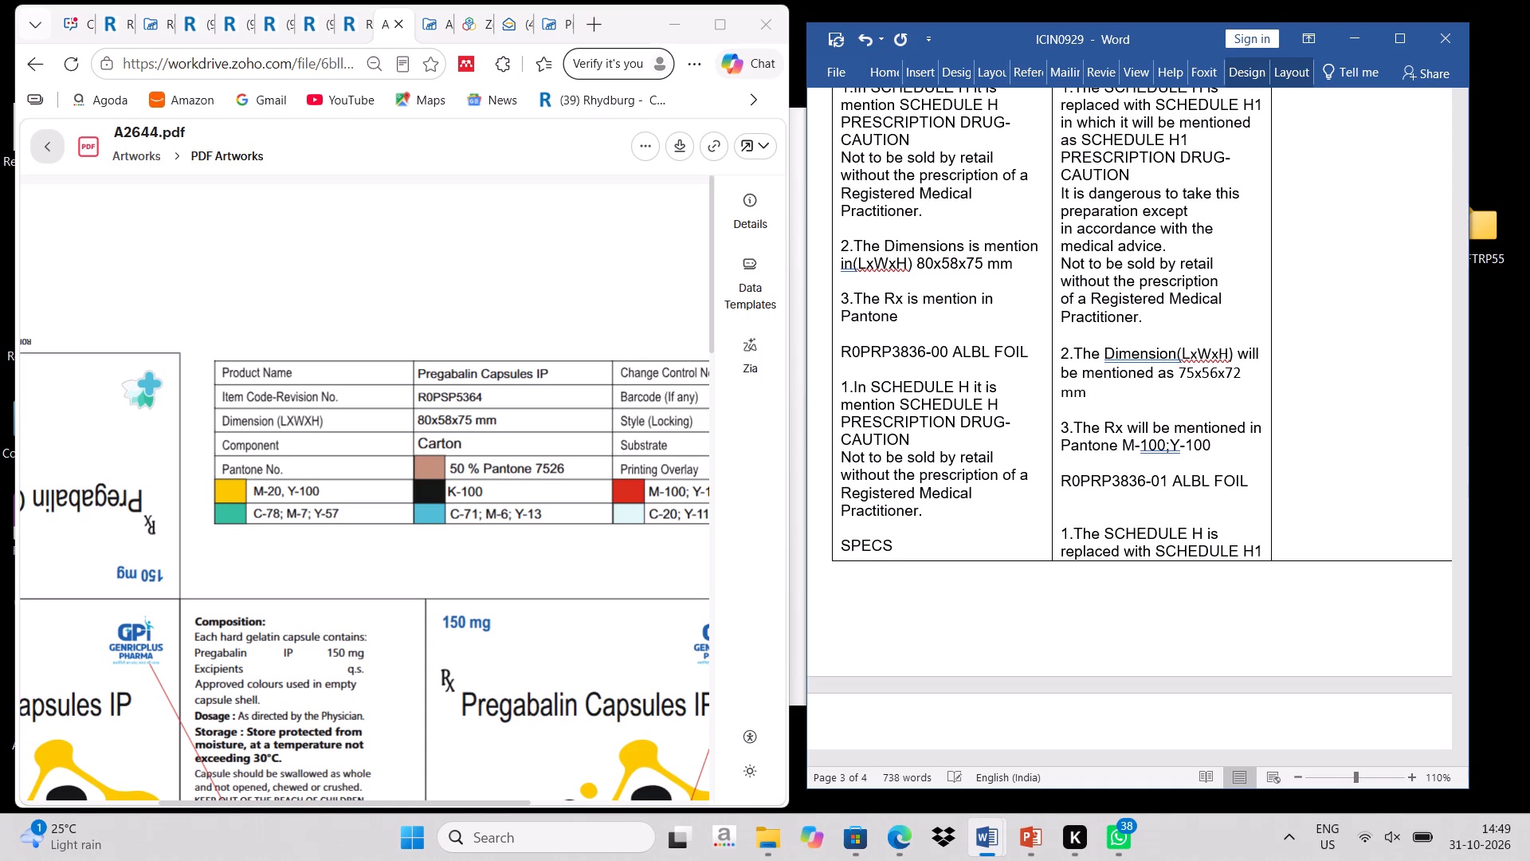
pyautogui.press('BackSpace')
pyautogui.press('BackSpace')
pyautogui.press('BackSpace')
pyautogui.press('BackSpace')
pyautogui.press('BackSpace')
pyautogui.press('BackSpace')
pyautogui.press('BackSpace')
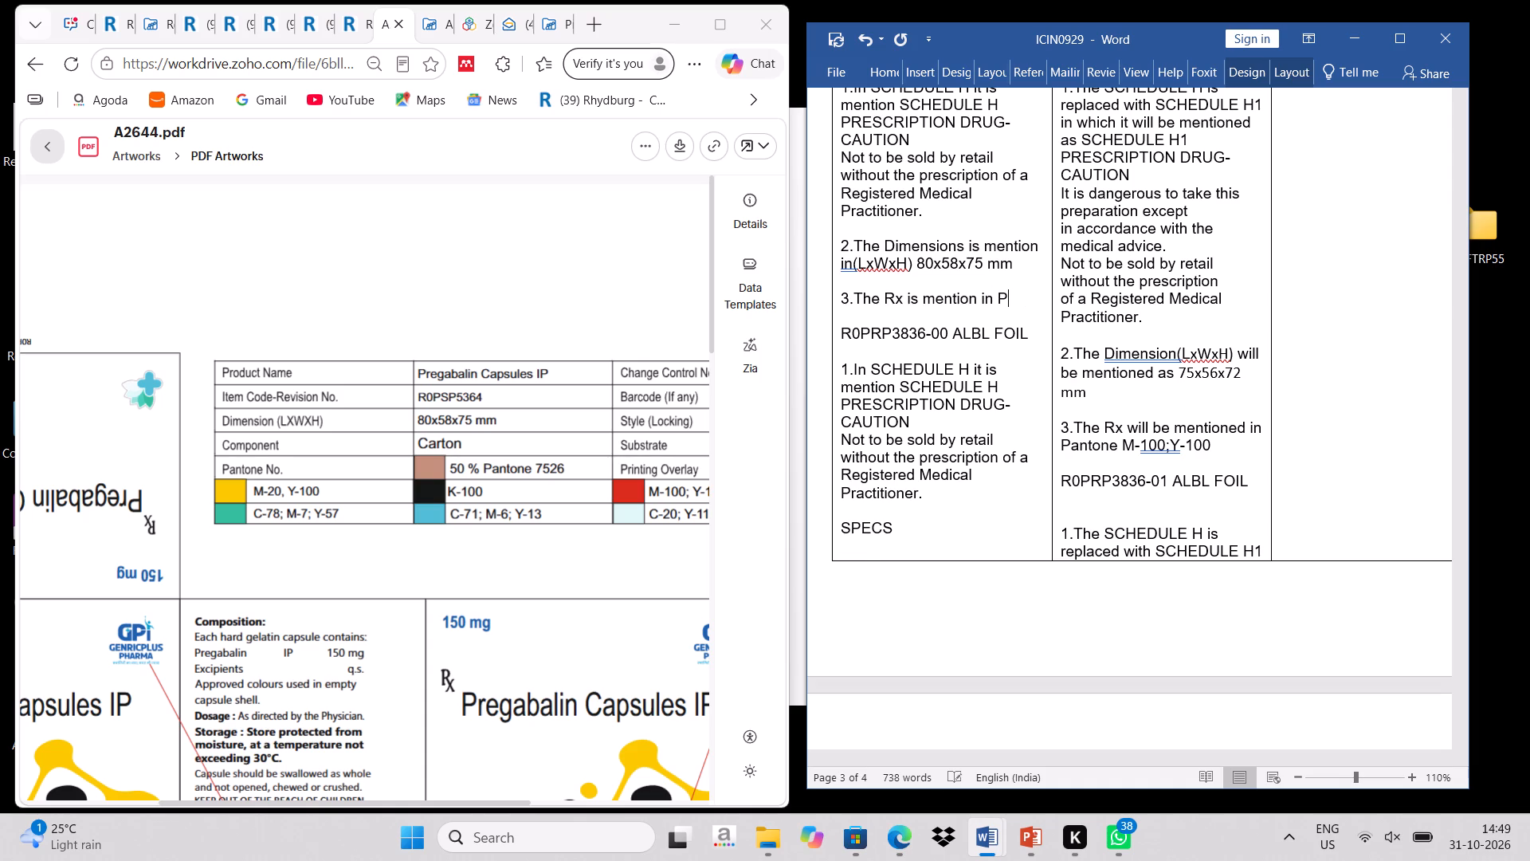
pyautogui.press('BackSpace')
pyautogui.hotkey('shift', 'k')
pyautogui.write('-100')
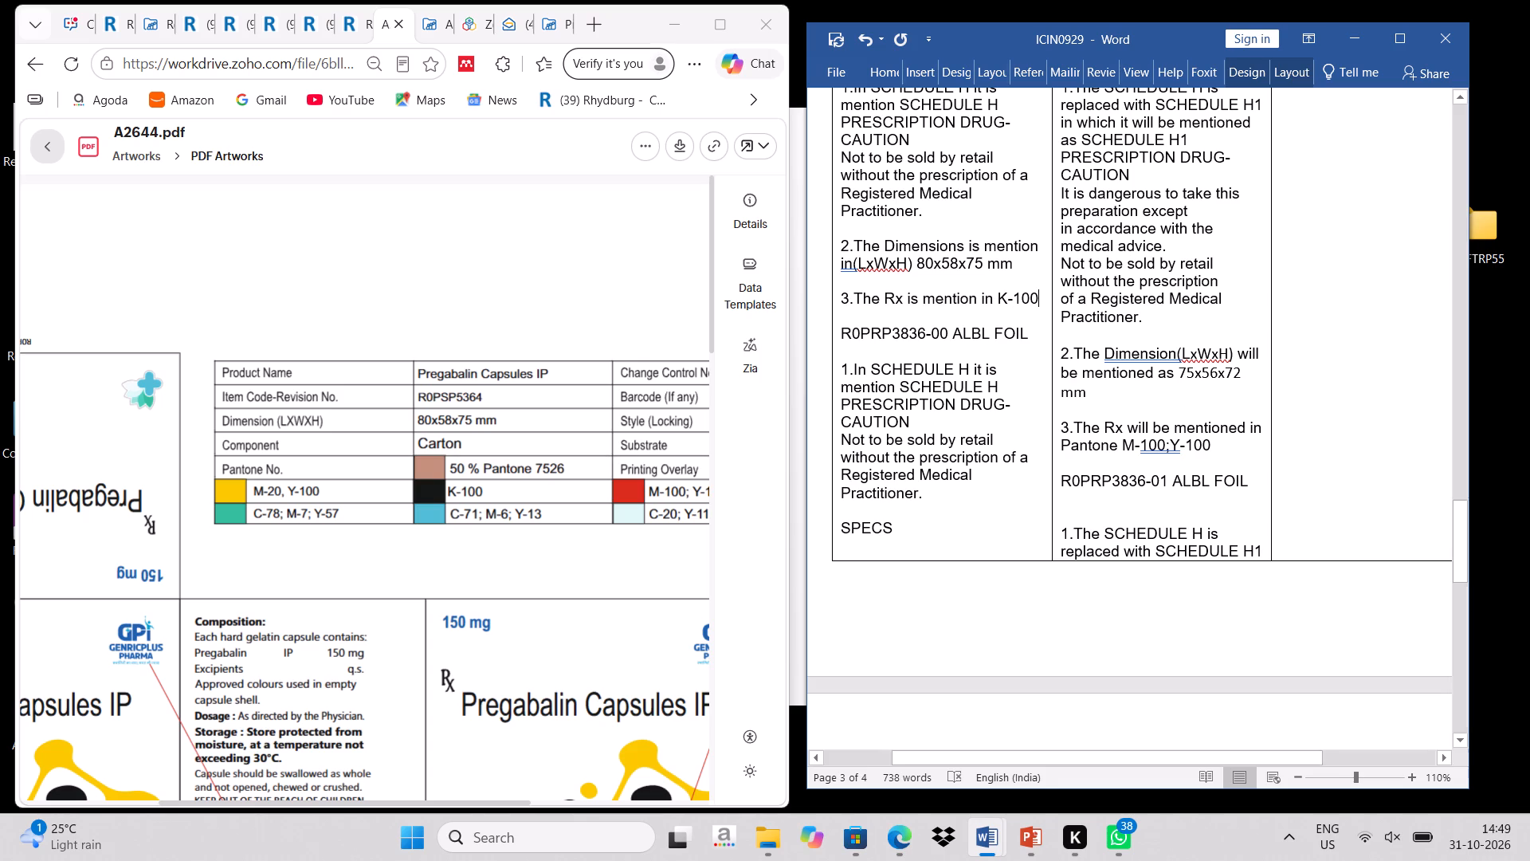
# Using the foil artwork's Pantone table in A2644.pdf, add "2.The Rx is mention in PANTONE Black C" after R0PRP3836-00 ALBL FOIL's Schedule H point in the current-state column.
pyautogui.scroll(-4, 510, 567)
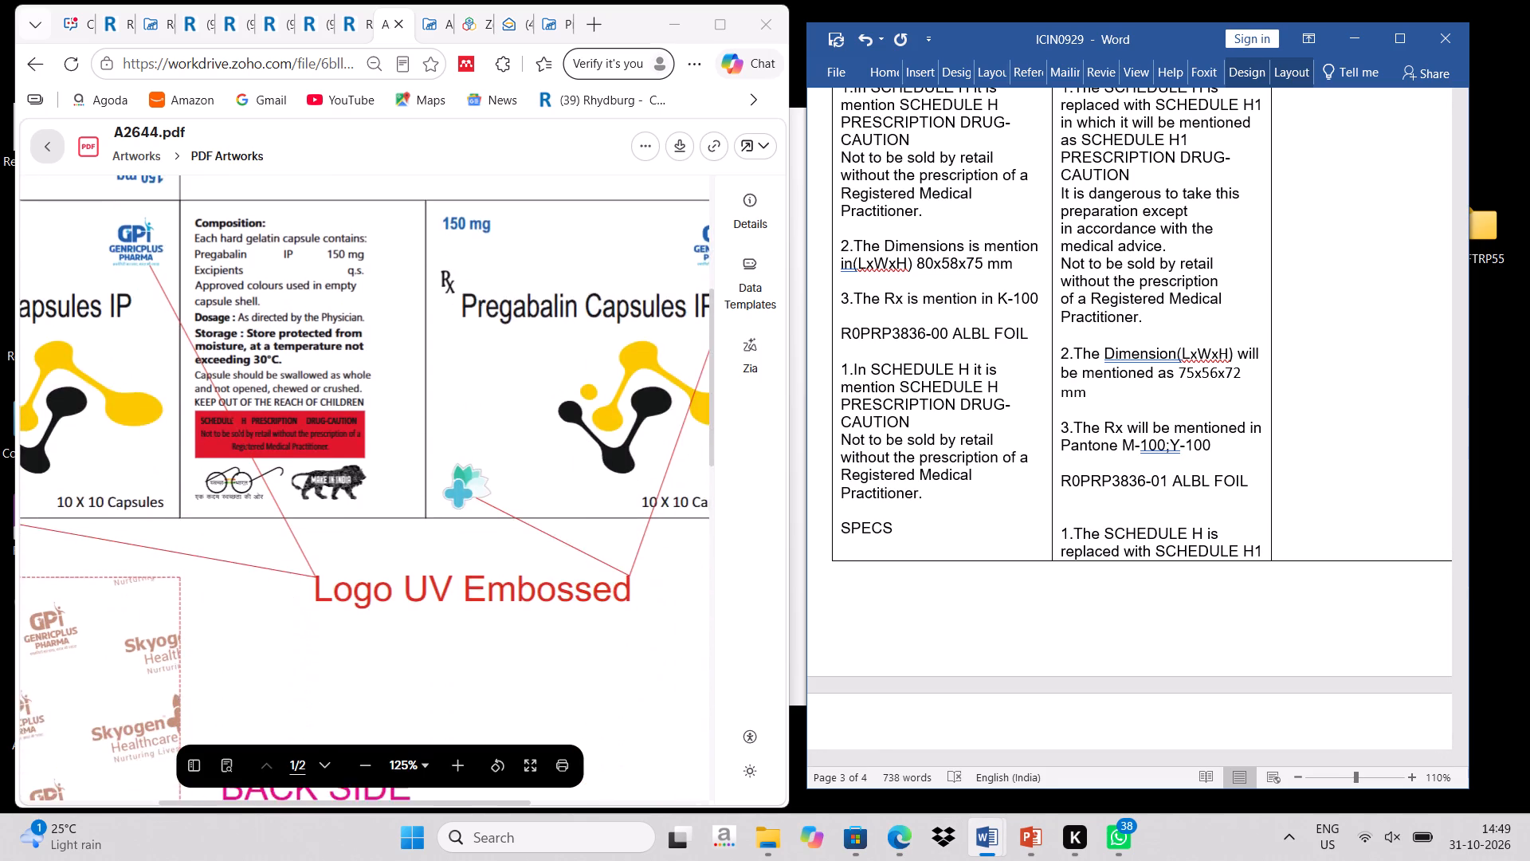
pyautogui.scroll(-13, 513, 564)
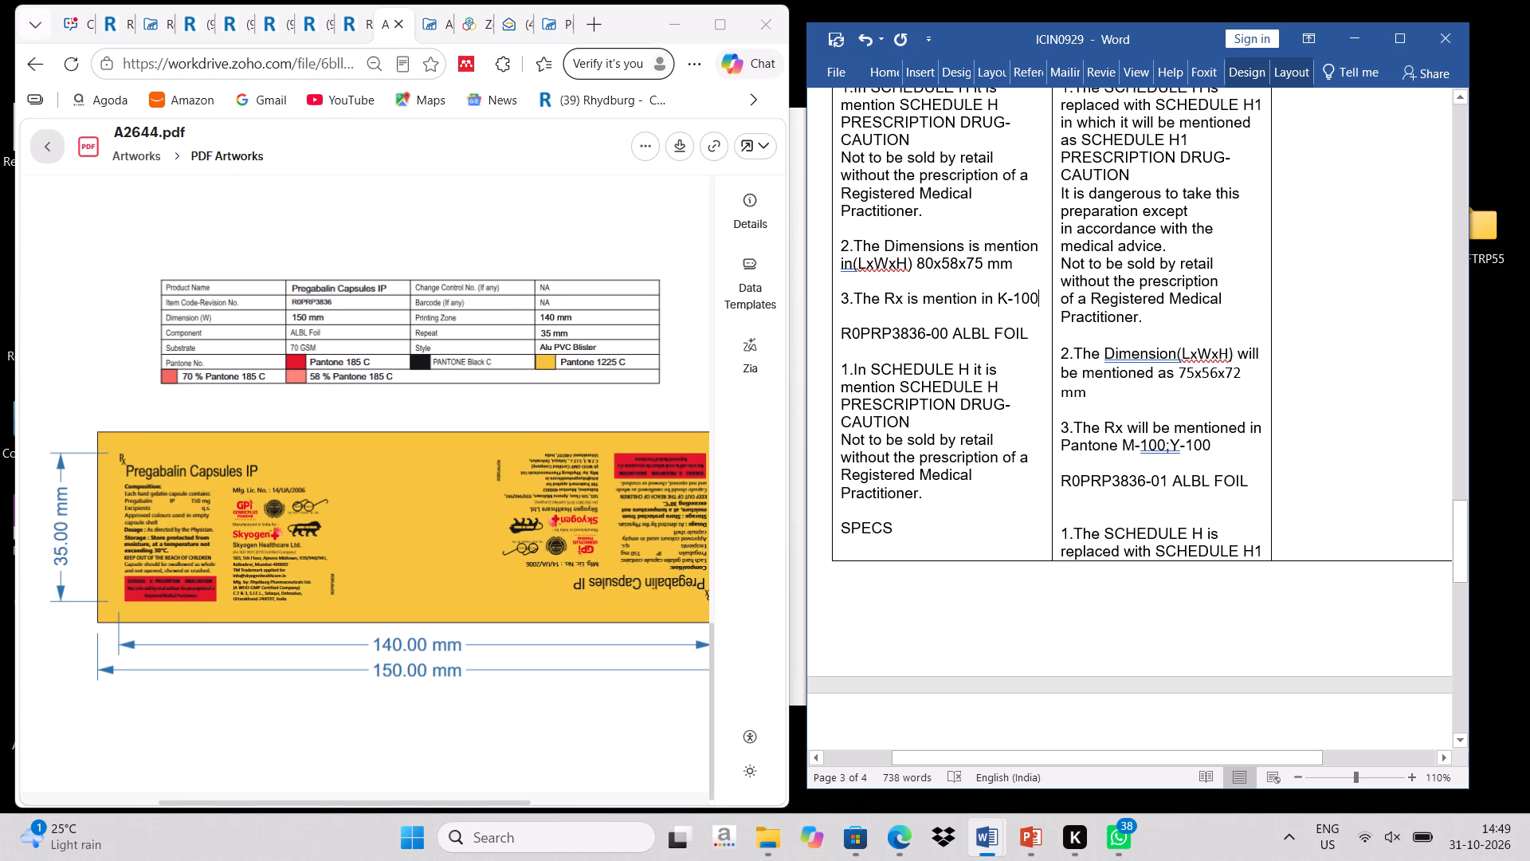
pyautogui.click(934, 489)
pyautogui.press('Return')
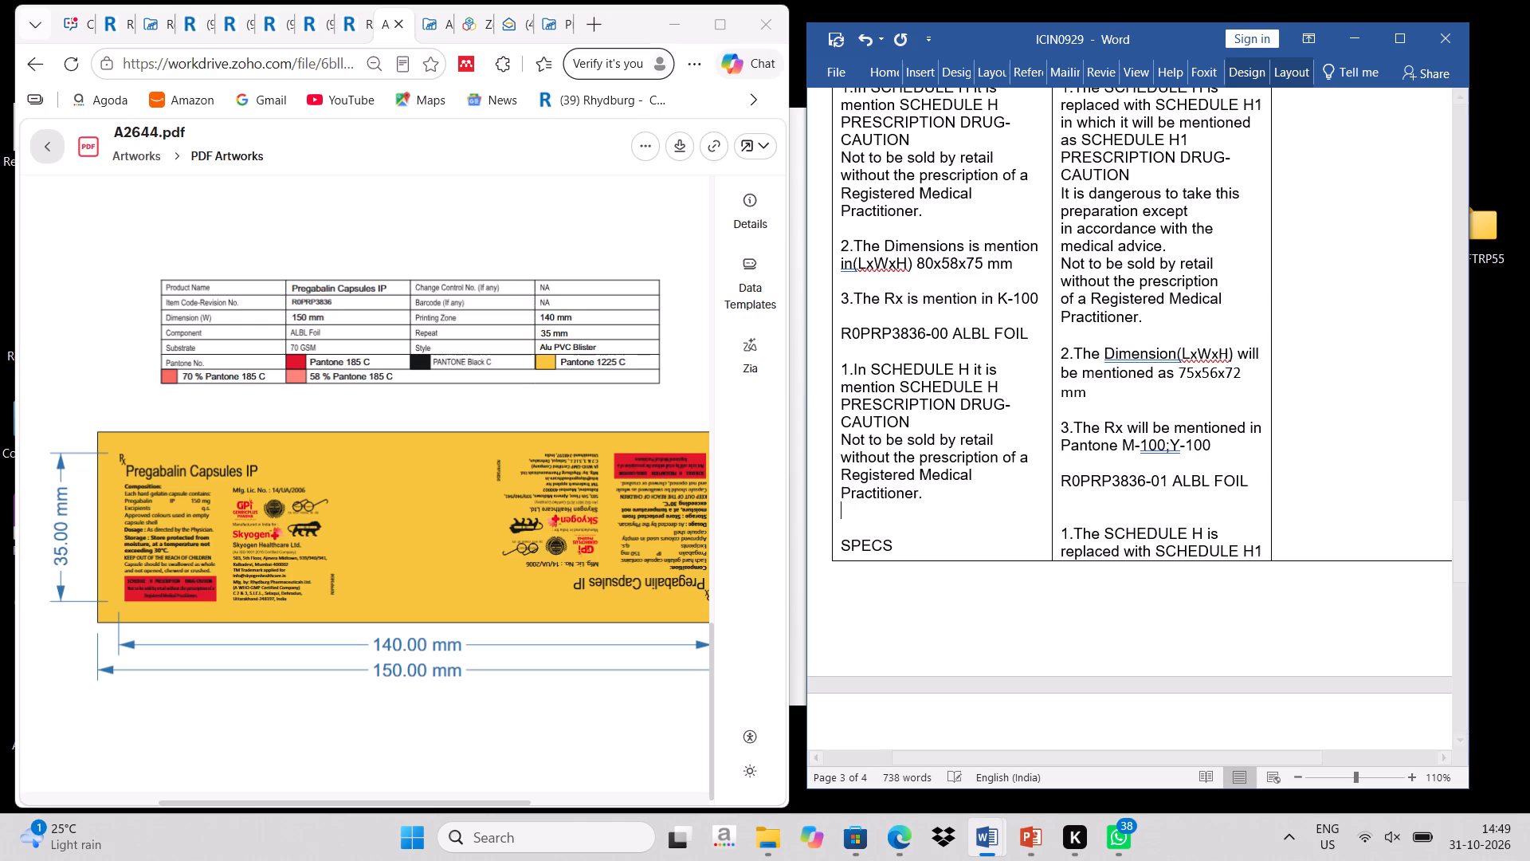
pyautogui.press('Return')
pyautogui.write('2.')
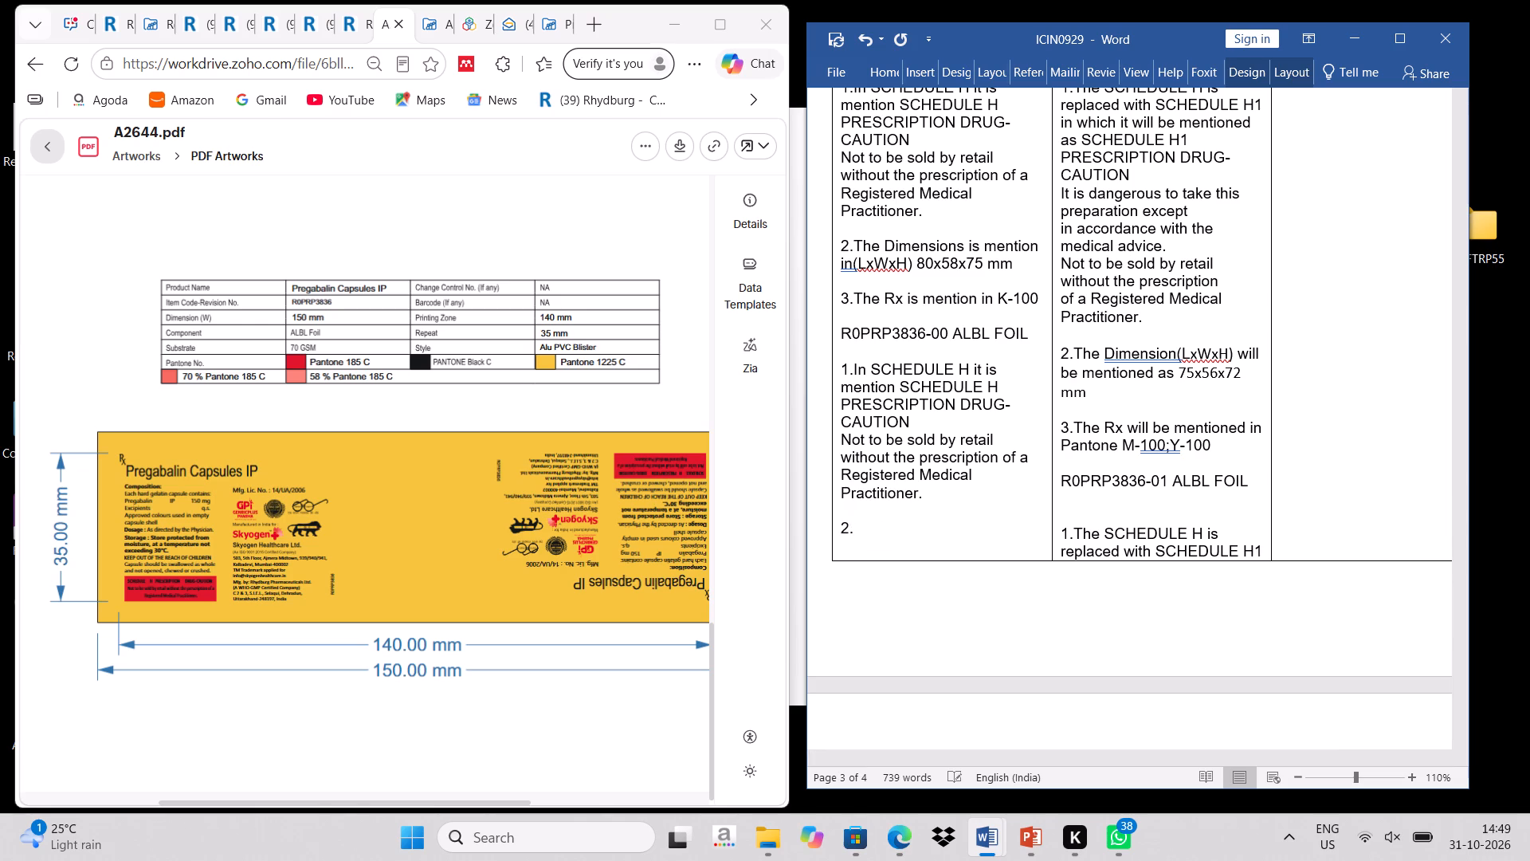
pyautogui.write('The Rx')
pyautogui.press('space')
pyautogui.press('w')
pyautogui.press('BackSpace')
pyautogui.write('is mention i')
pyautogui.write('n')
pyautogui.press('space')
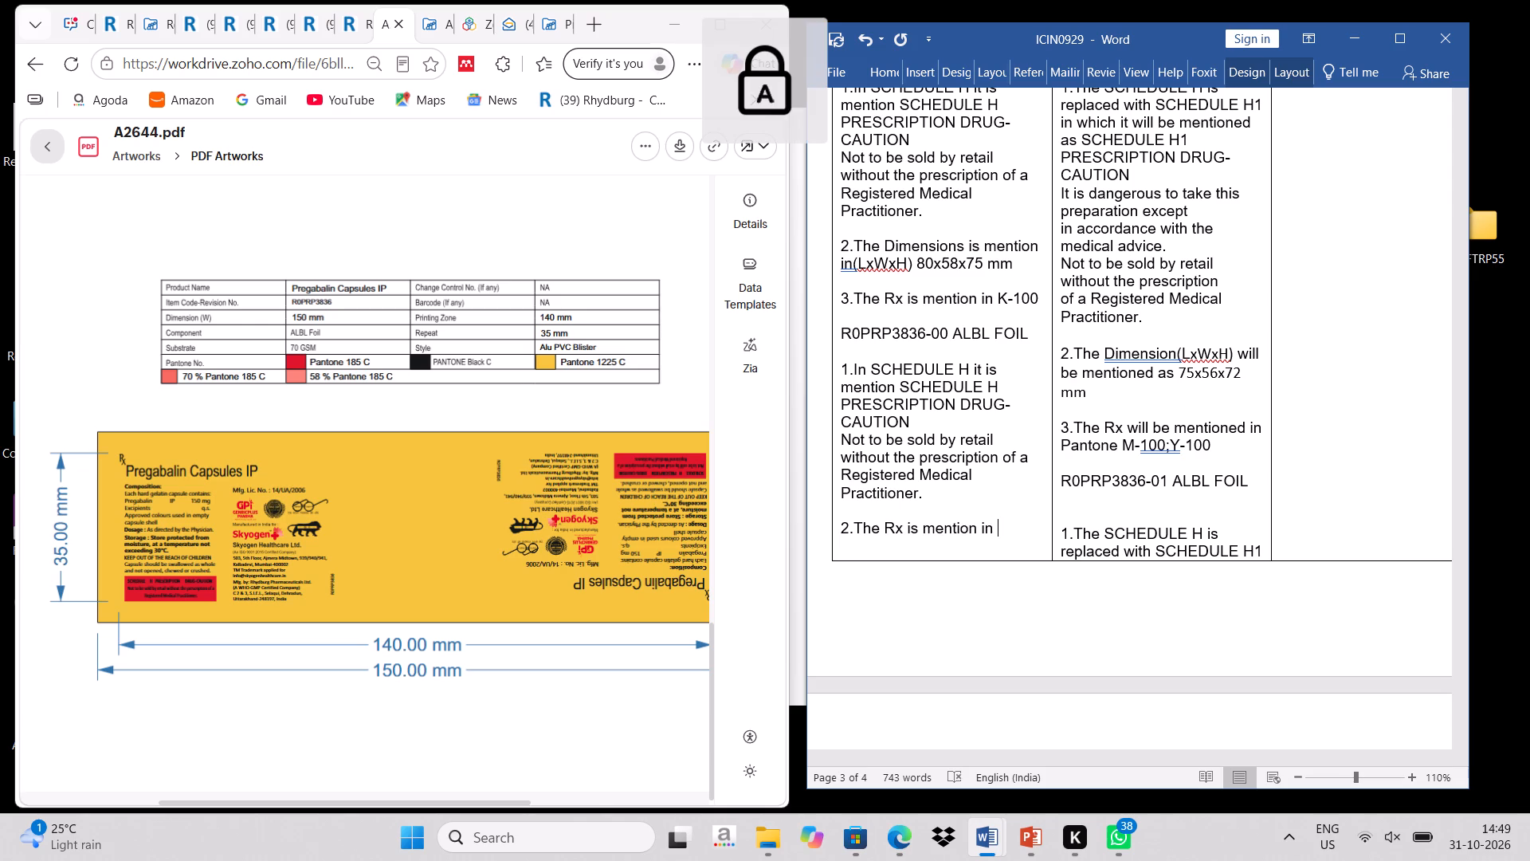
pyautogui.write('PA')
pyautogui.write('NTONE')
pyautogui.press('space')
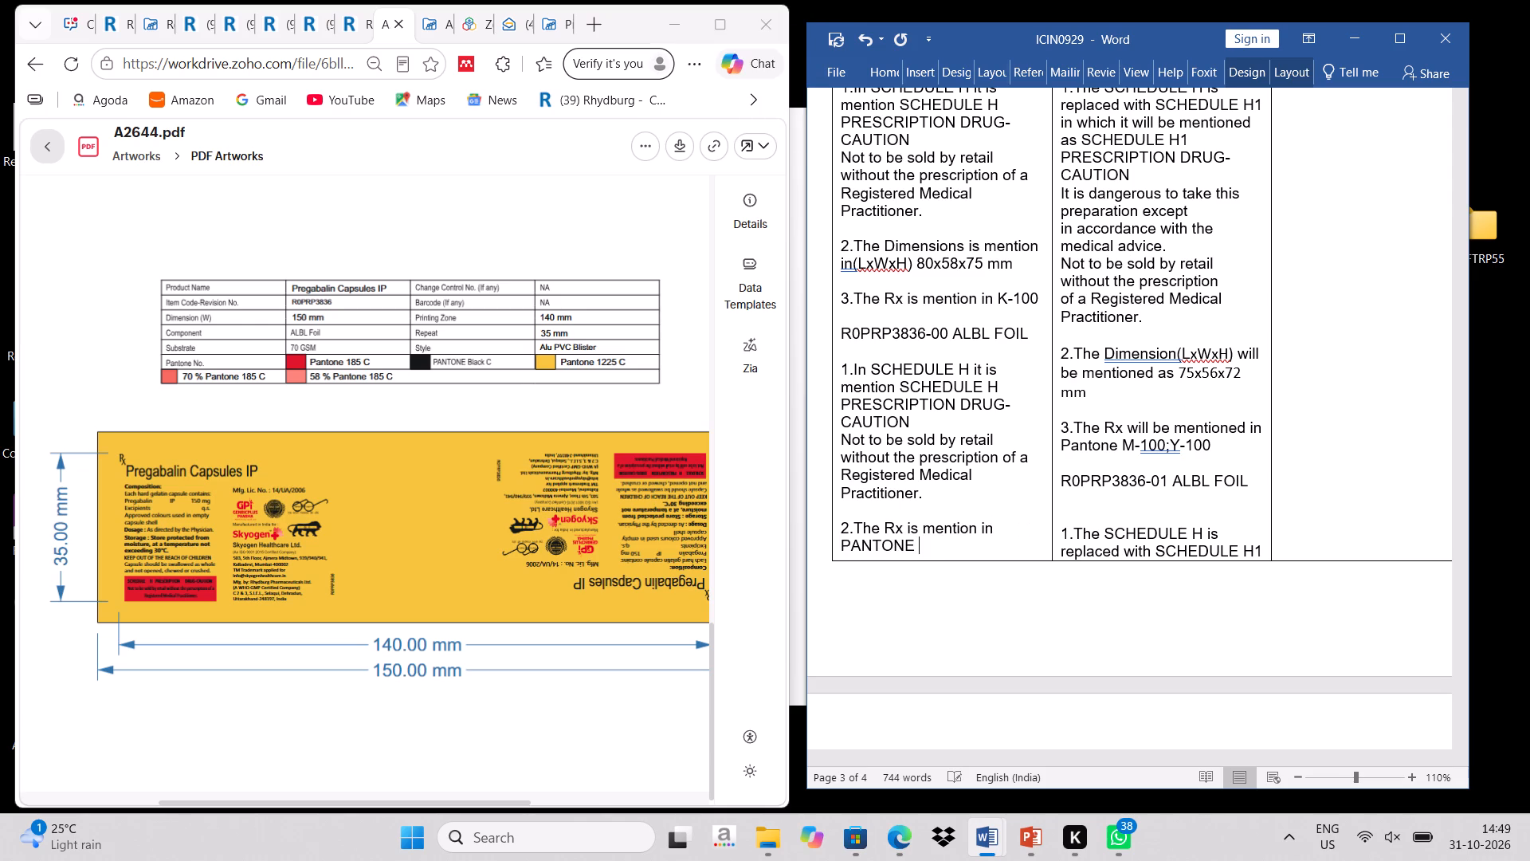
pyautogui.write('lack')
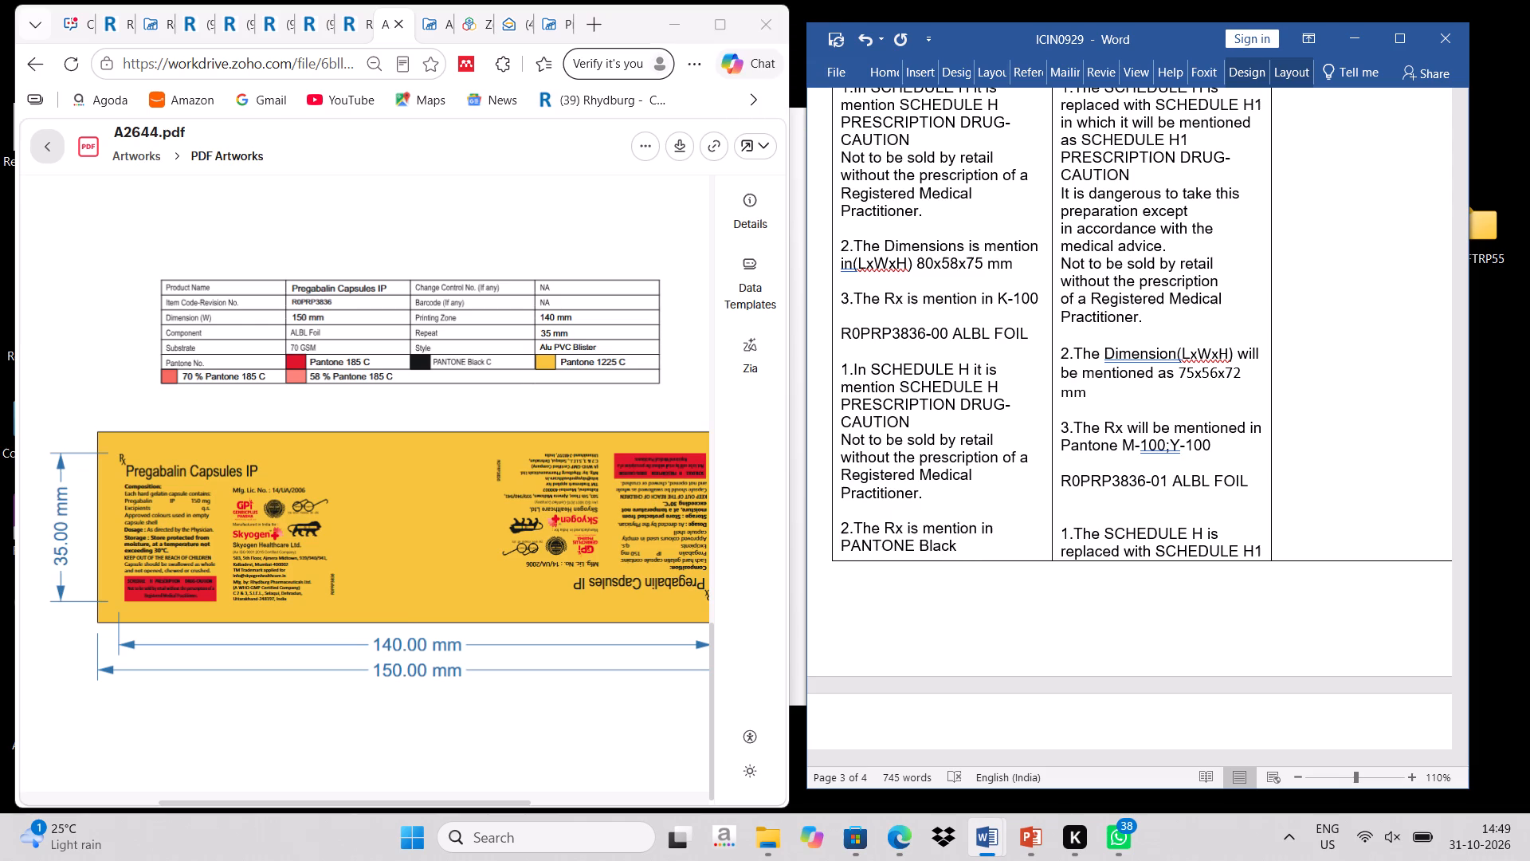
pyautogui.press('space')
pyautogui.hotkey('shift', 'c')
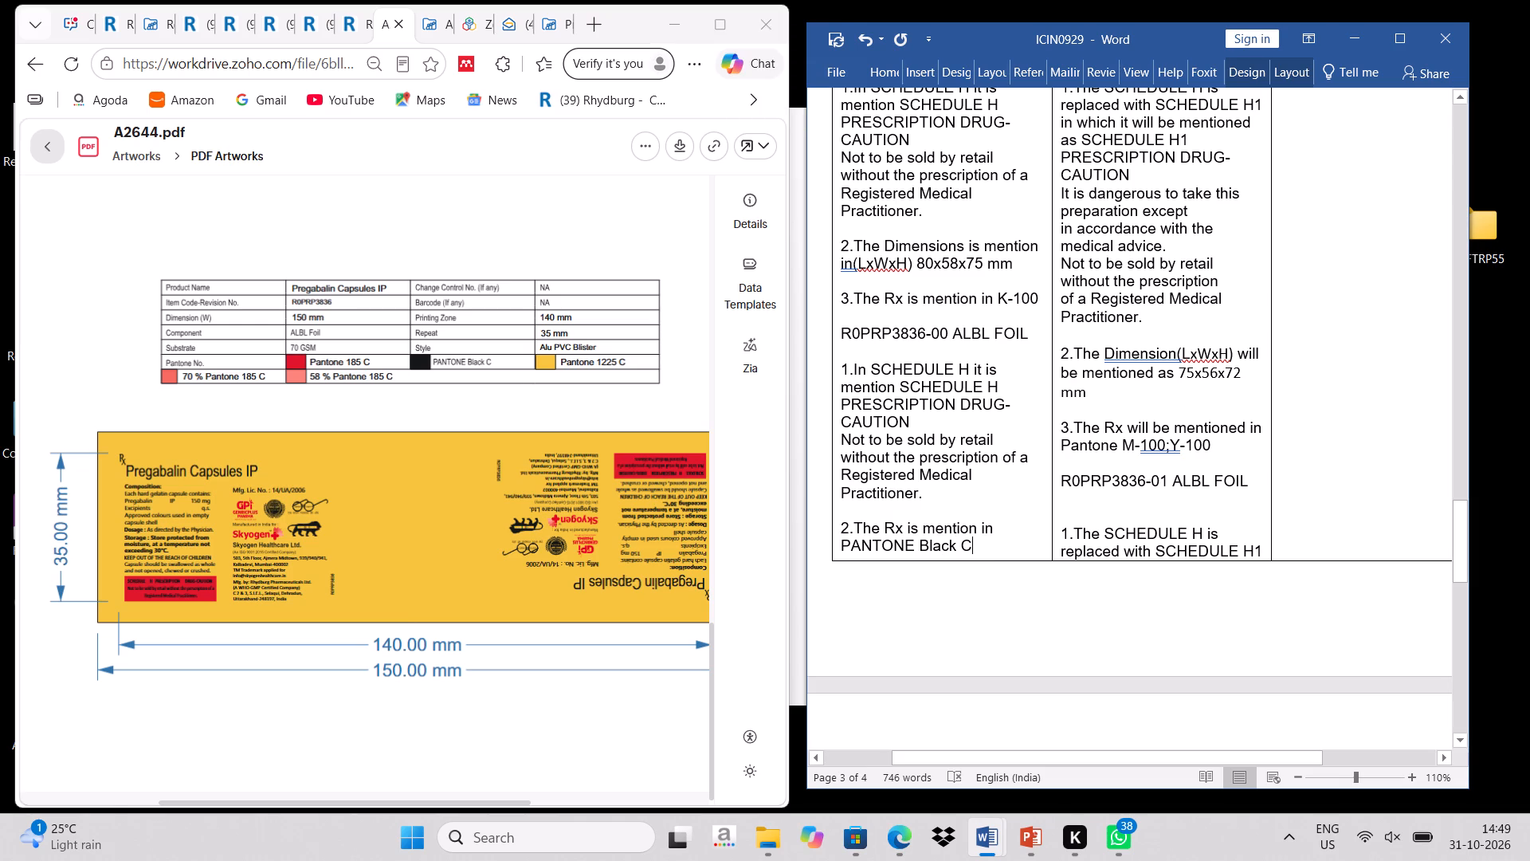
# Review the carton, foil and SPECS entries for ICIN0719 across the current and new columns of the Word table.
pyautogui.scroll(3, 1089, 452)
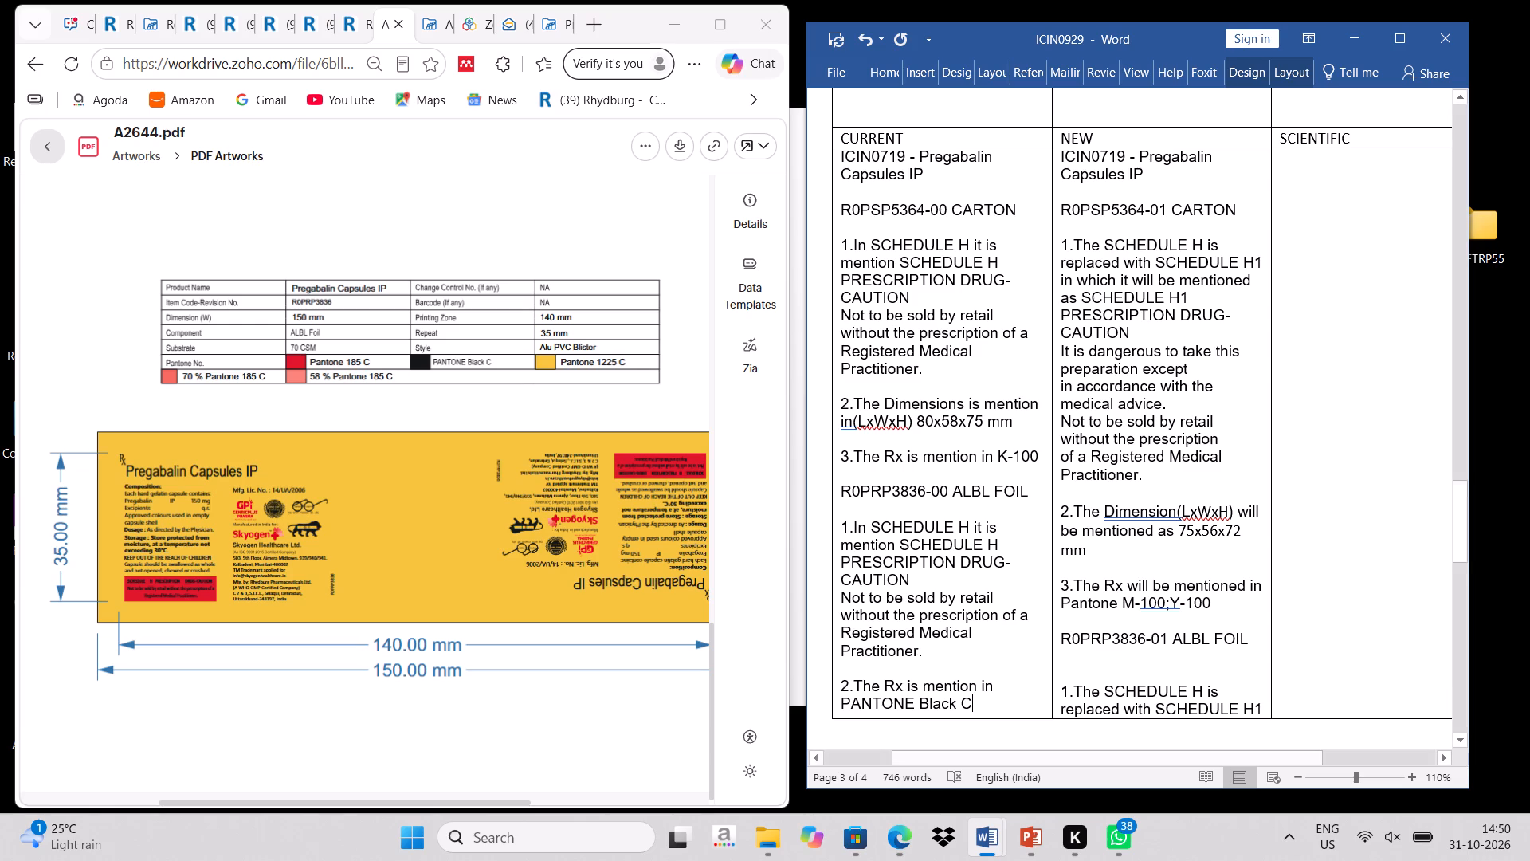
pyautogui.scroll(-1, 1219, 631)
pyautogui.scroll(-3, 1152, 579)
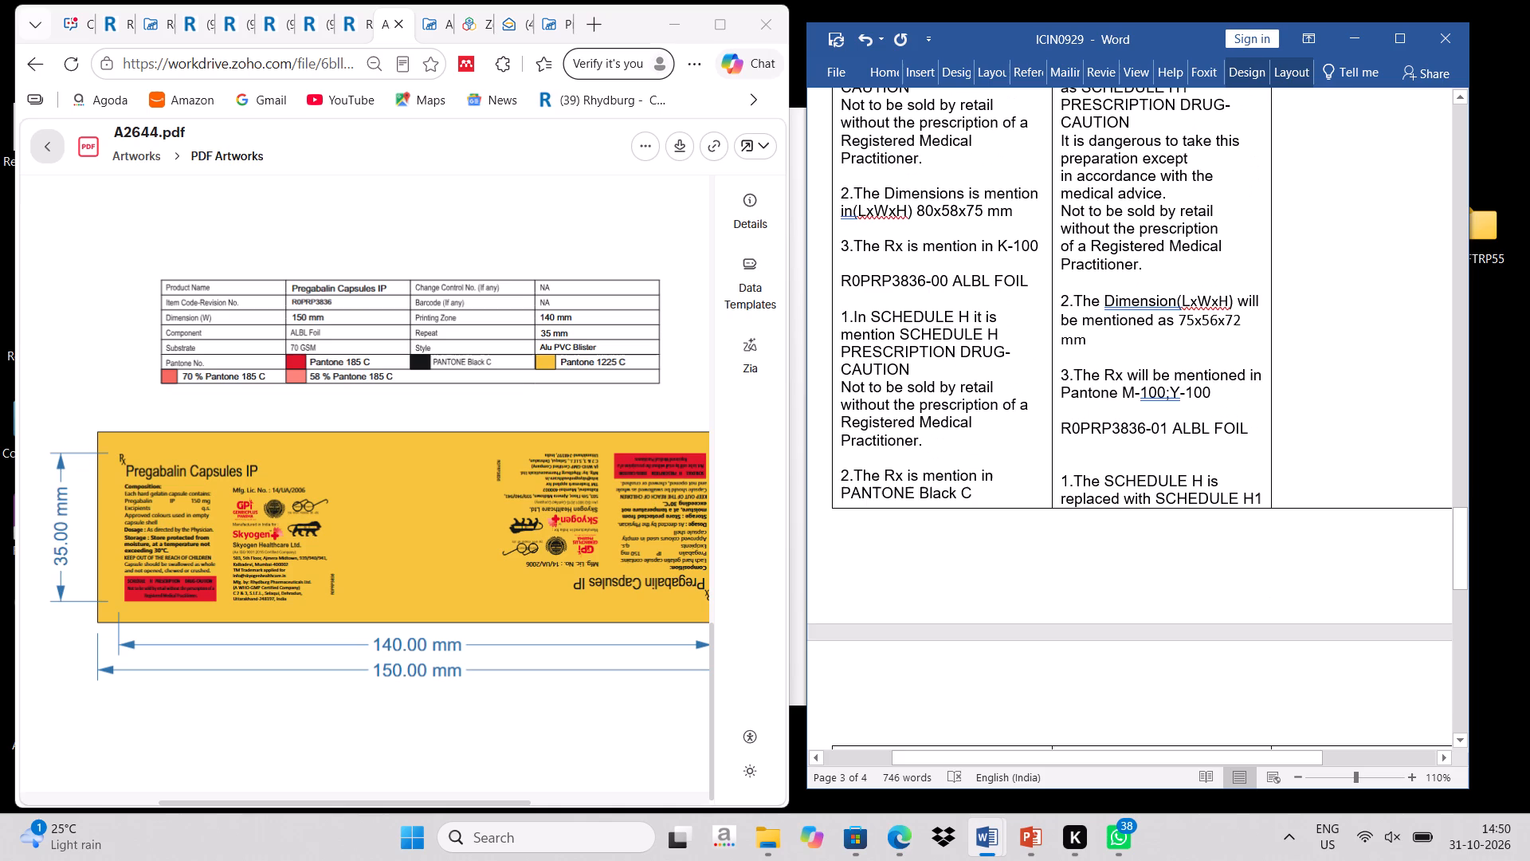
pyautogui.scroll(-10, 1152, 579)
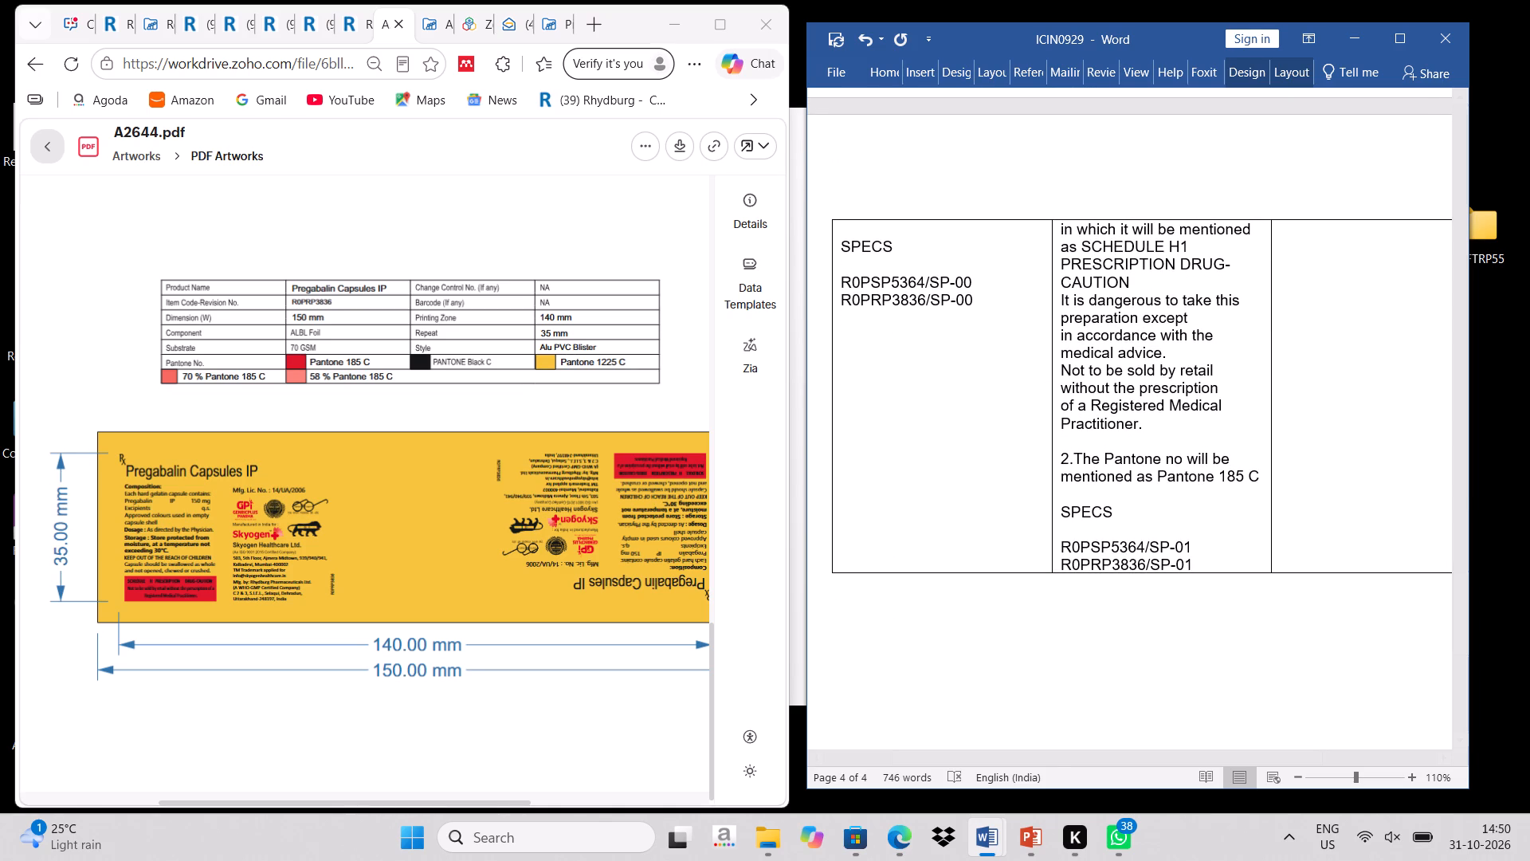
pyautogui.scroll(4, 1152, 579)
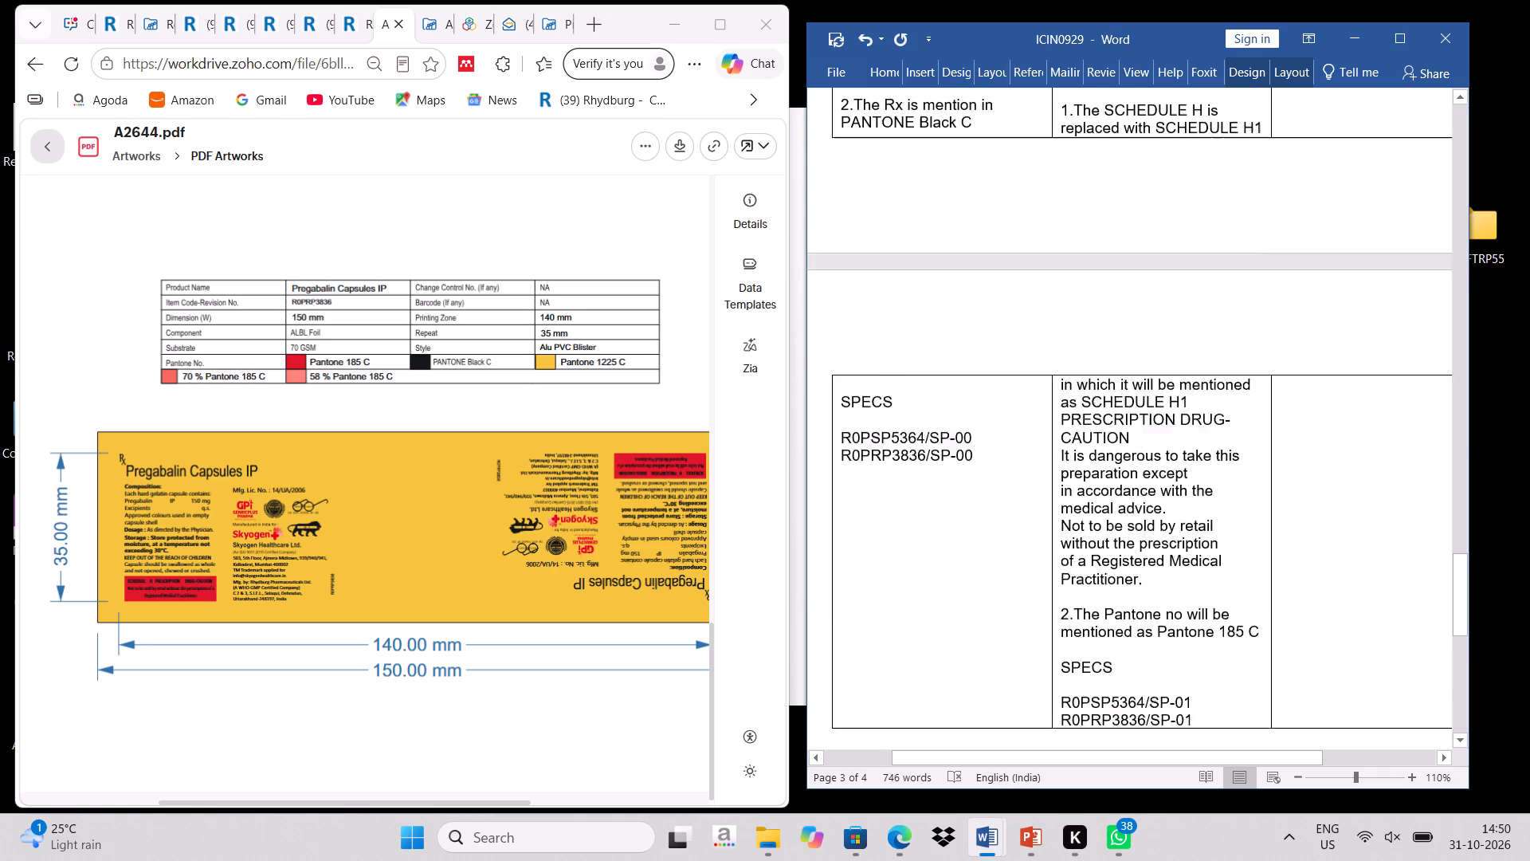
pyautogui.scroll(4, 1152, 579)
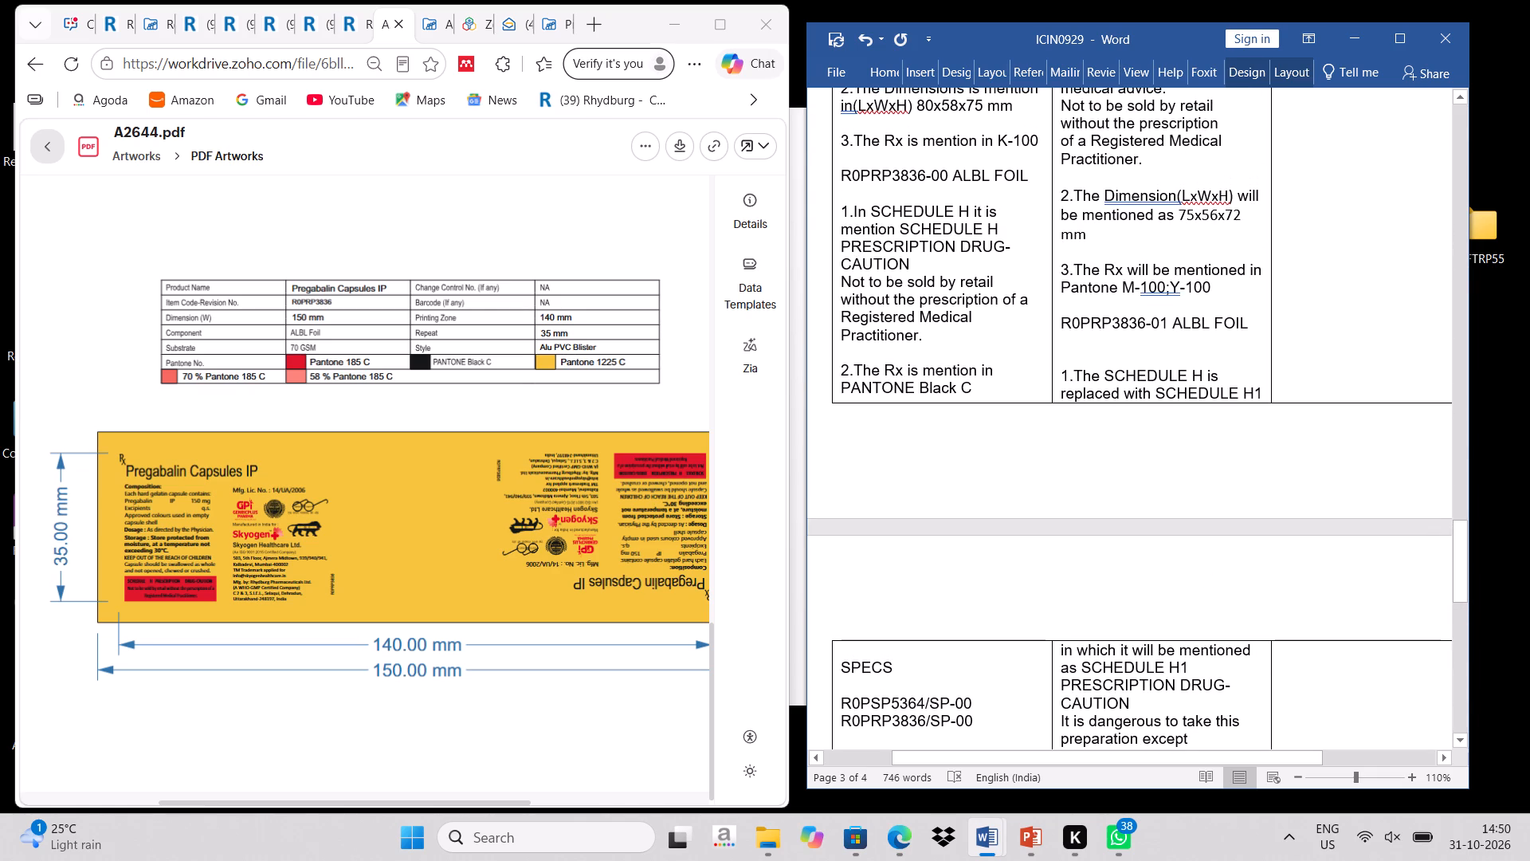
pyautogui.scroll(7, 1152, 579)
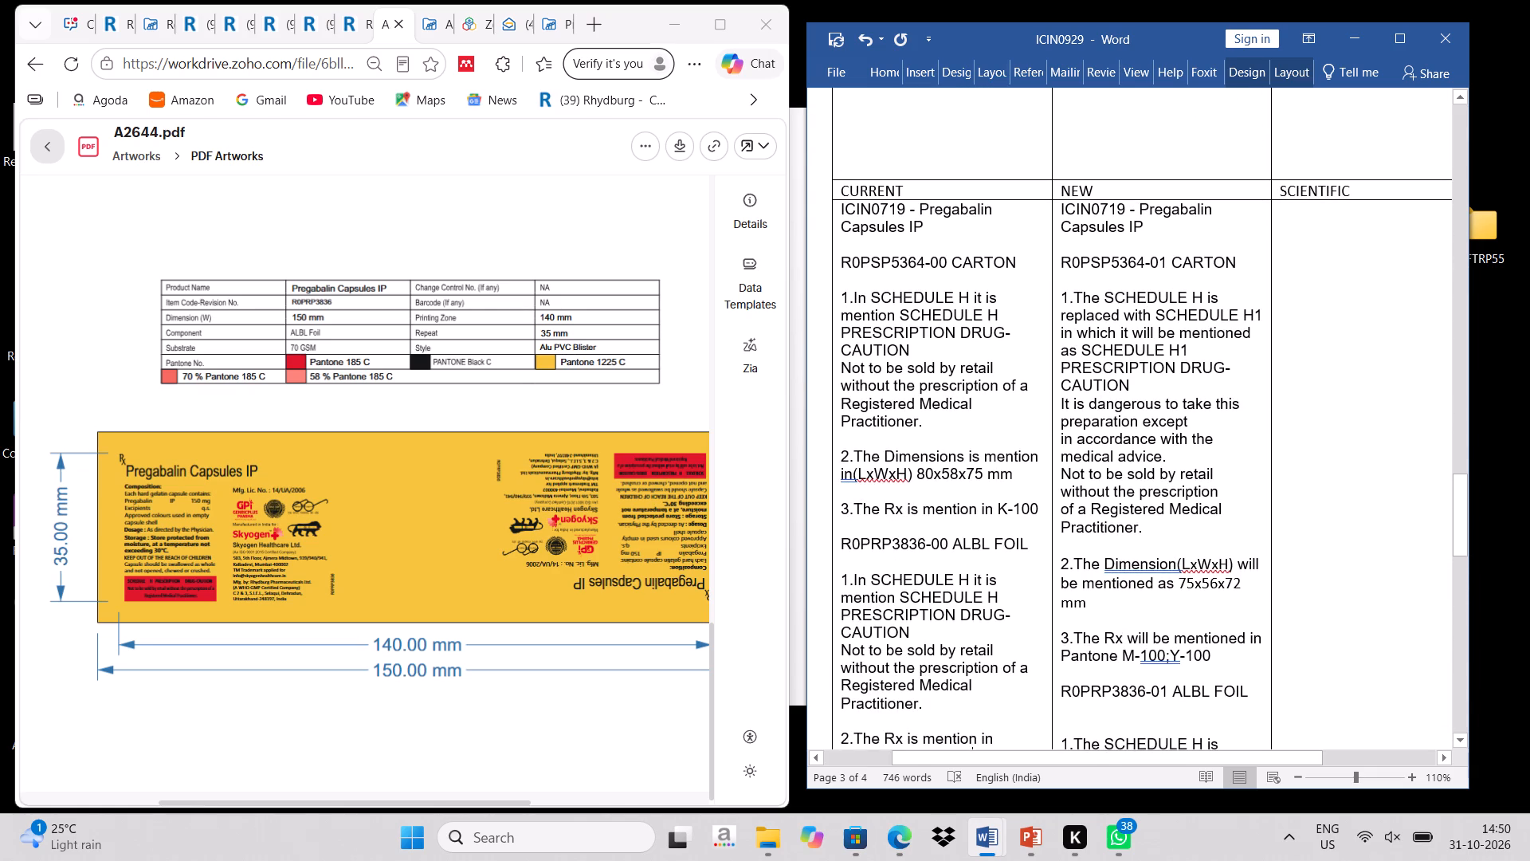
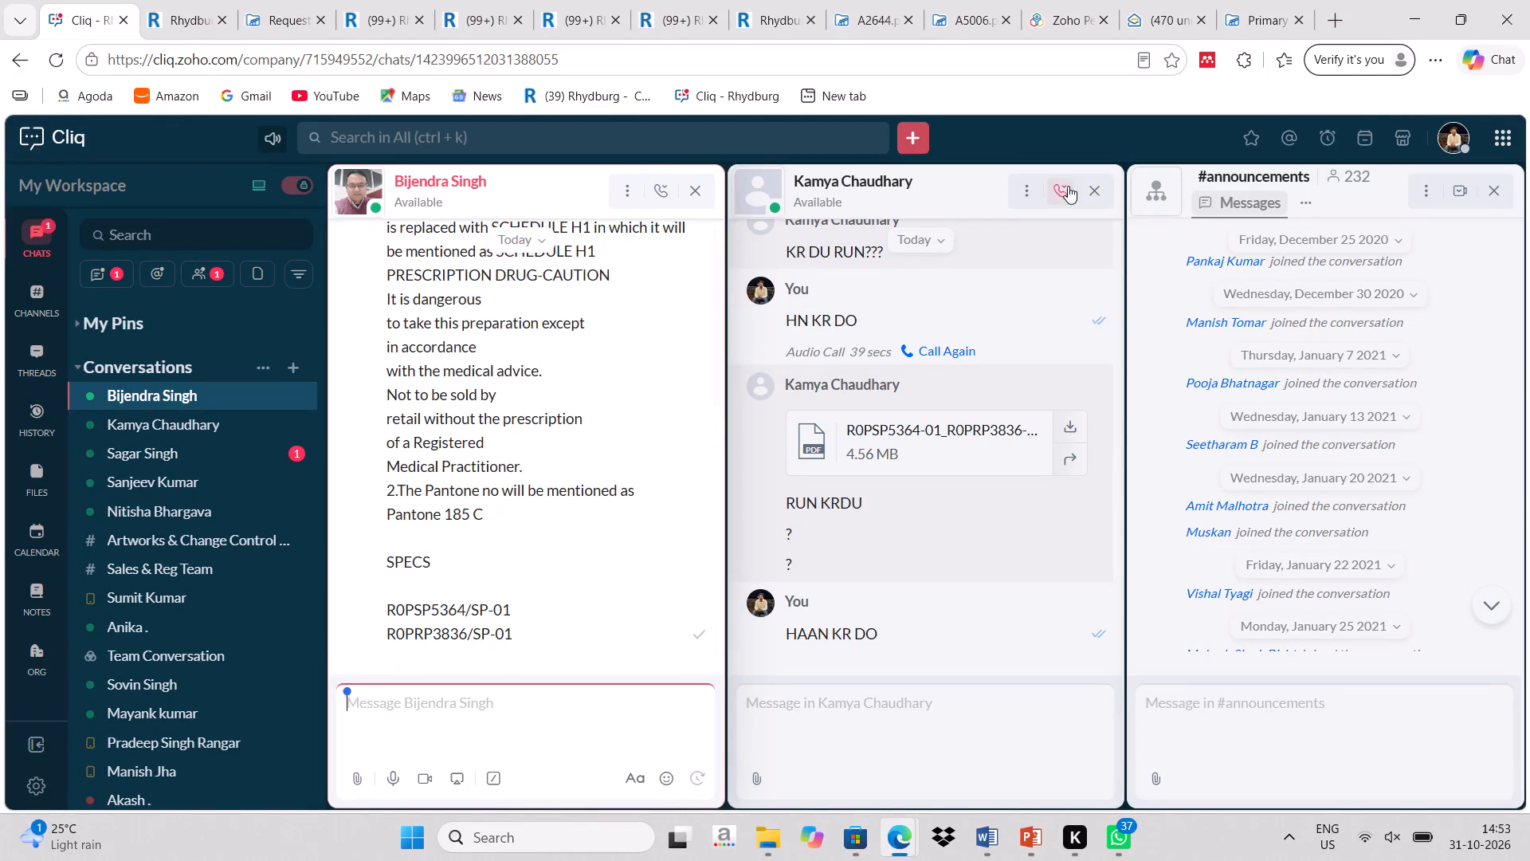
# In Cliq, close the colleague's chat containing the PDF attachment and the #announcements channel, keeping the chat with the SCHEDULE H1 and SPECS text open.
pyautogui.click(1089, 191)
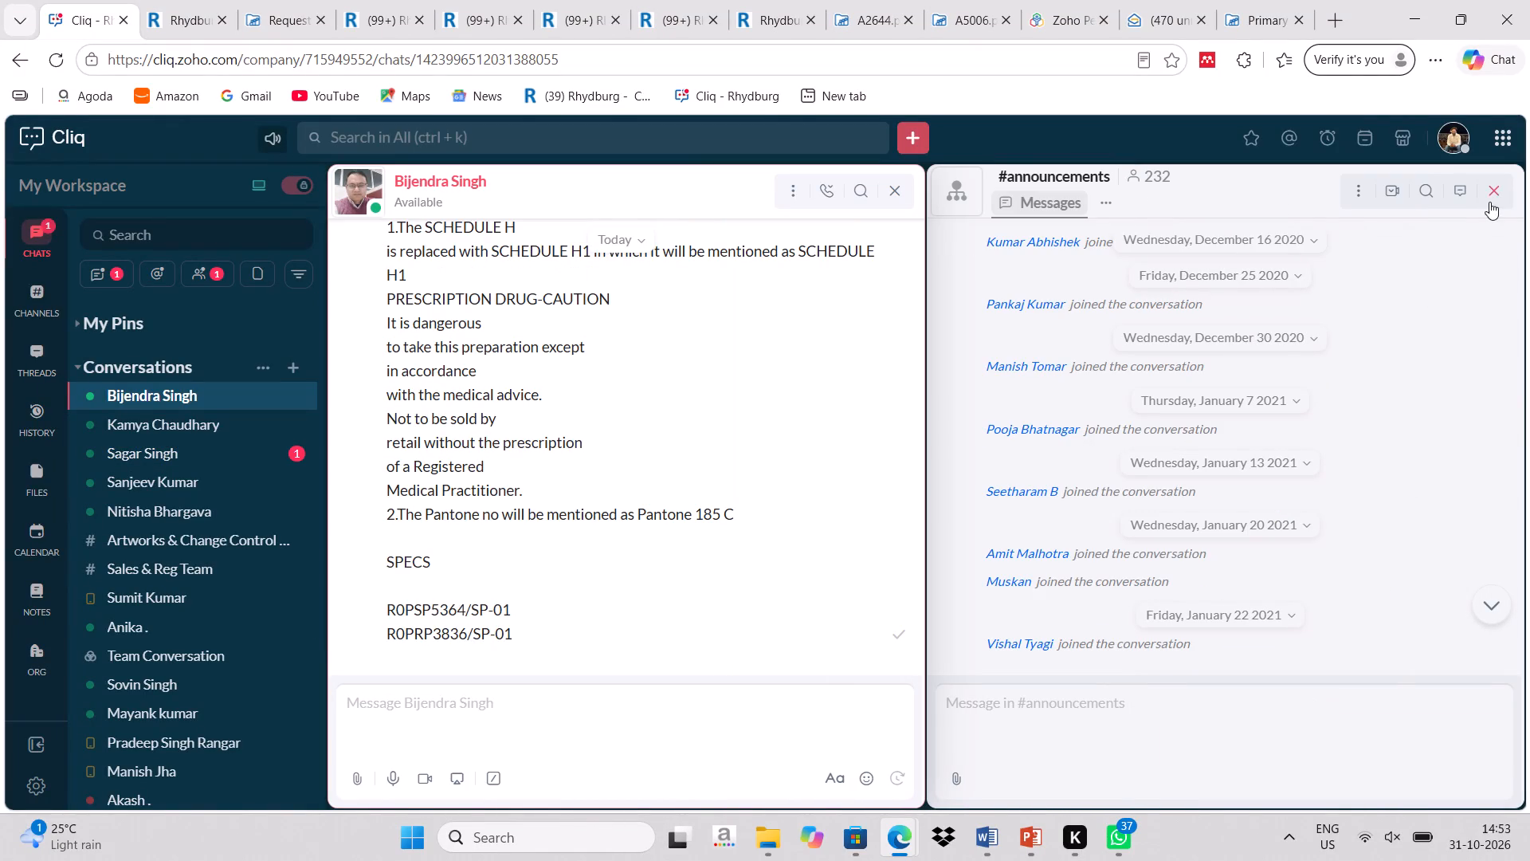
pyautogui.click(1494, 193)
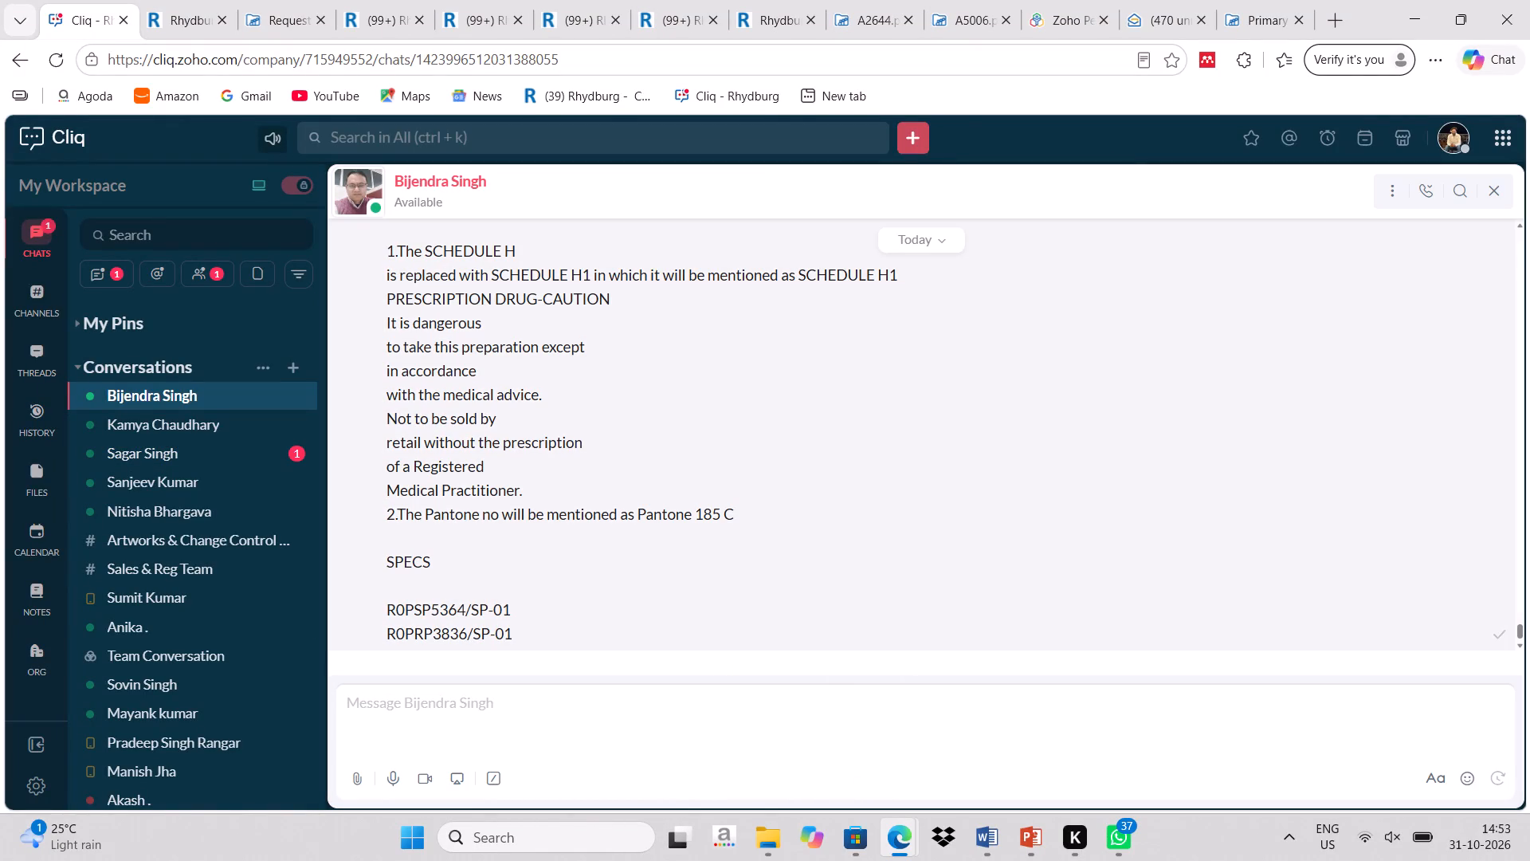
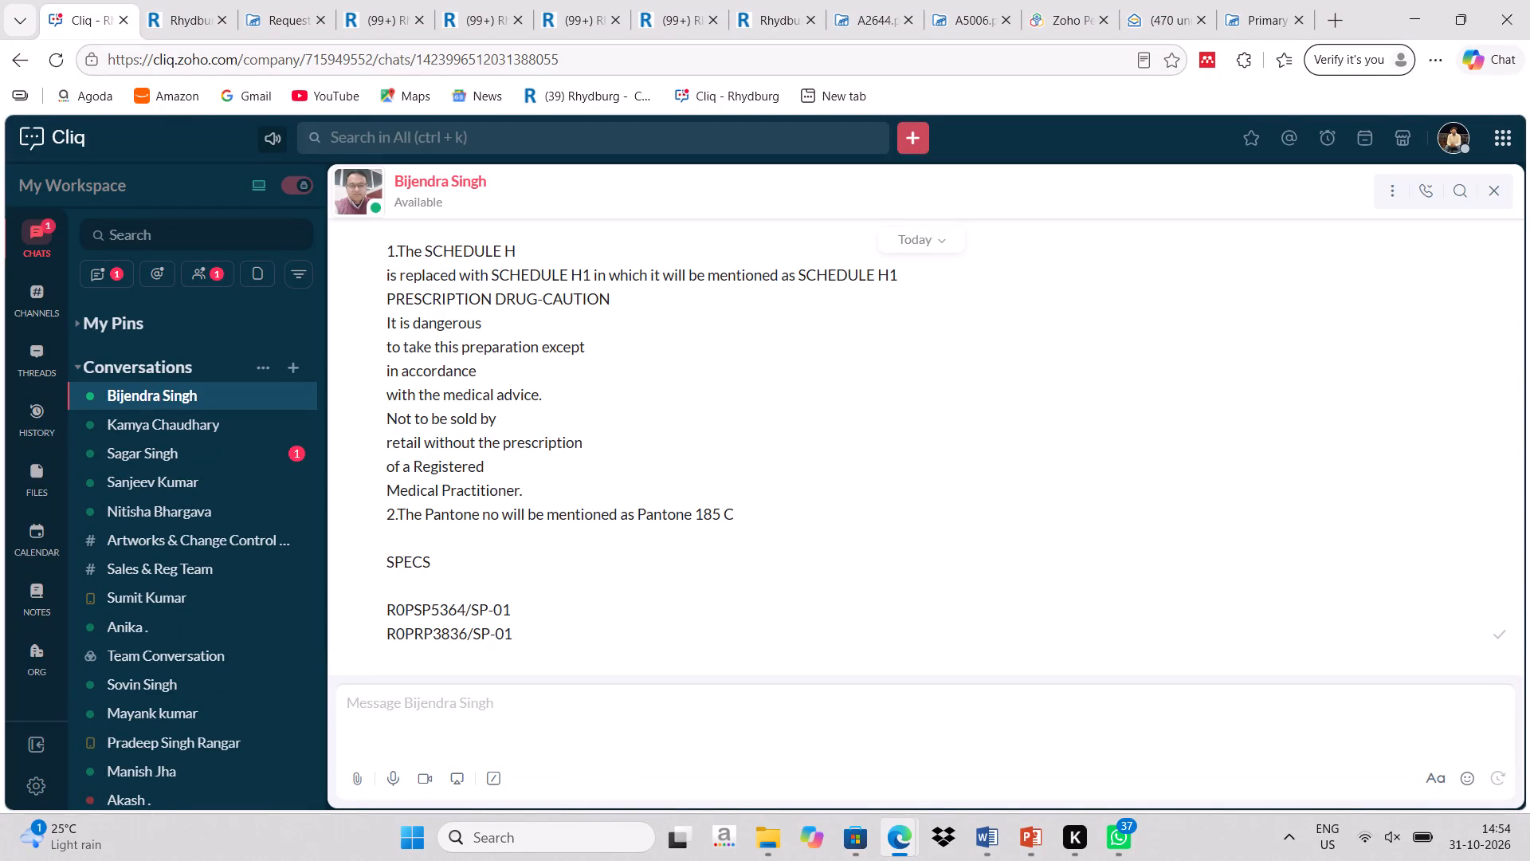
# Switch to Zoho People and view the My Space overview in place of the calendar.
pyautogui.click(1073, 14)
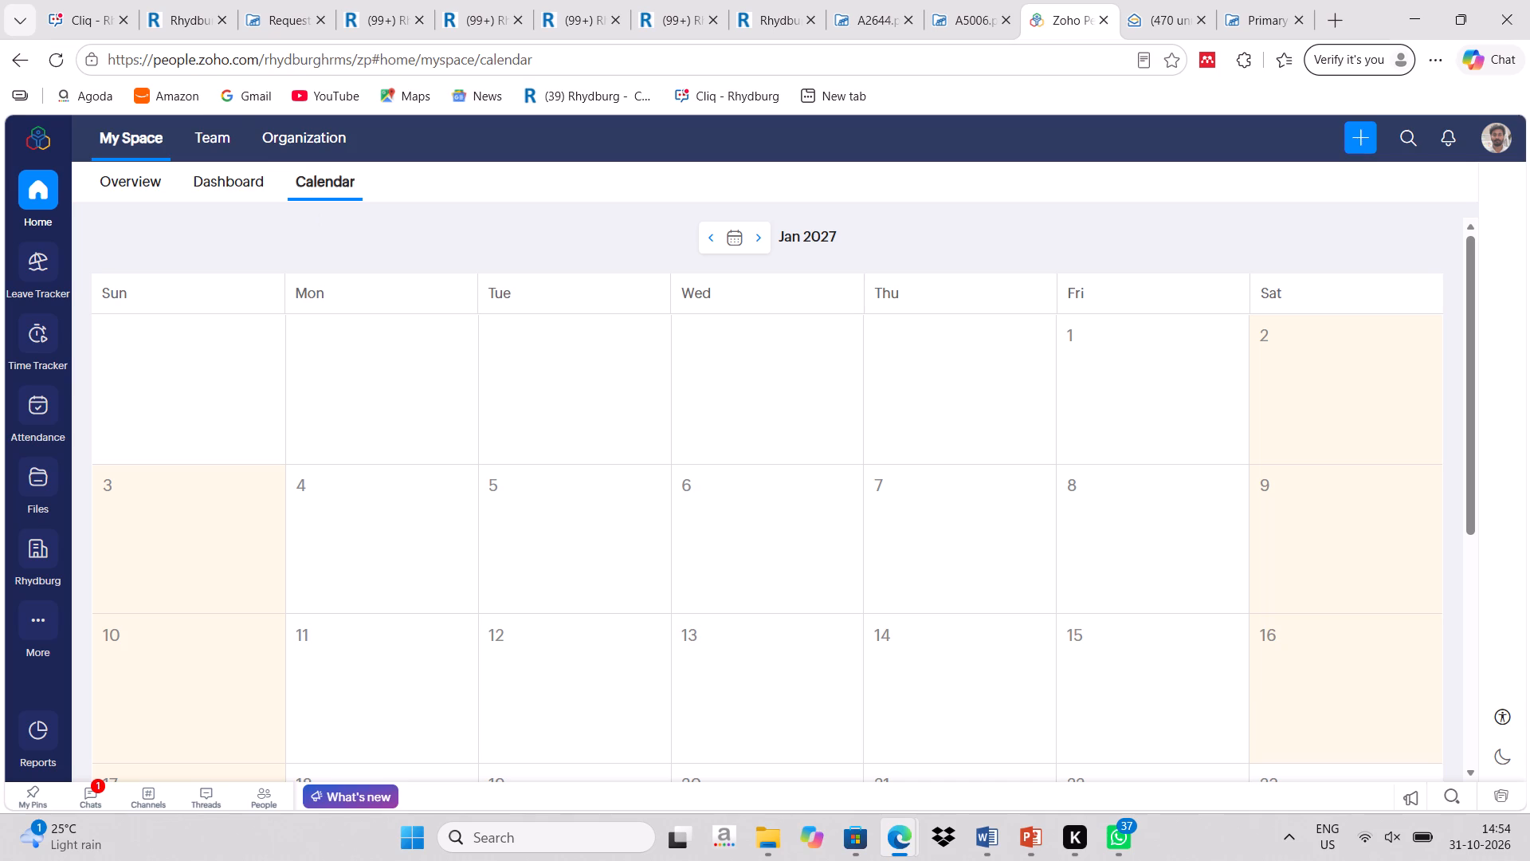
pyautogui.click(39, 183)
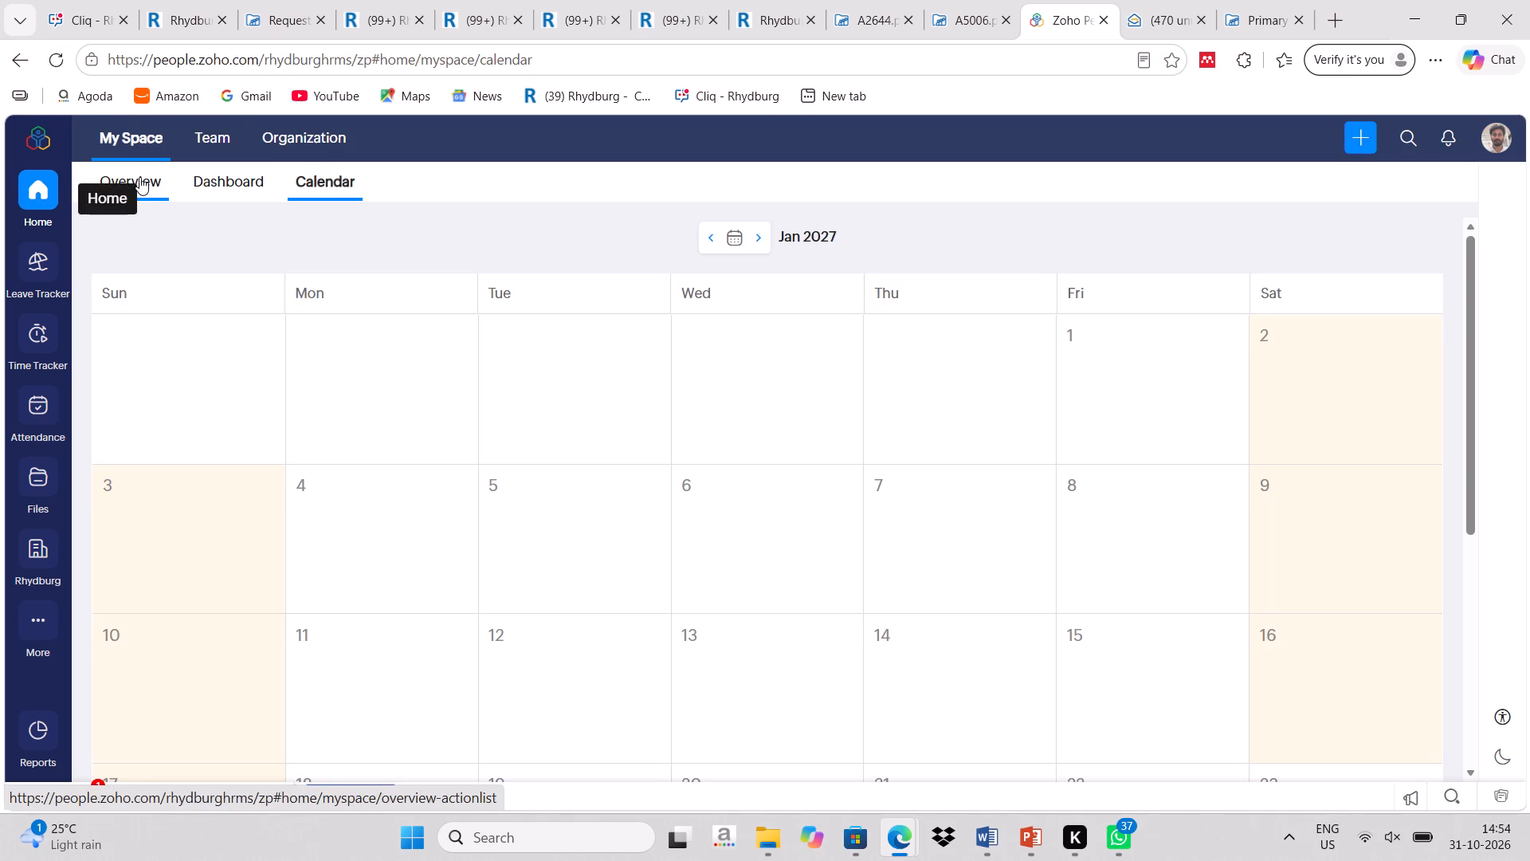
pyautogui.click(139, 177)
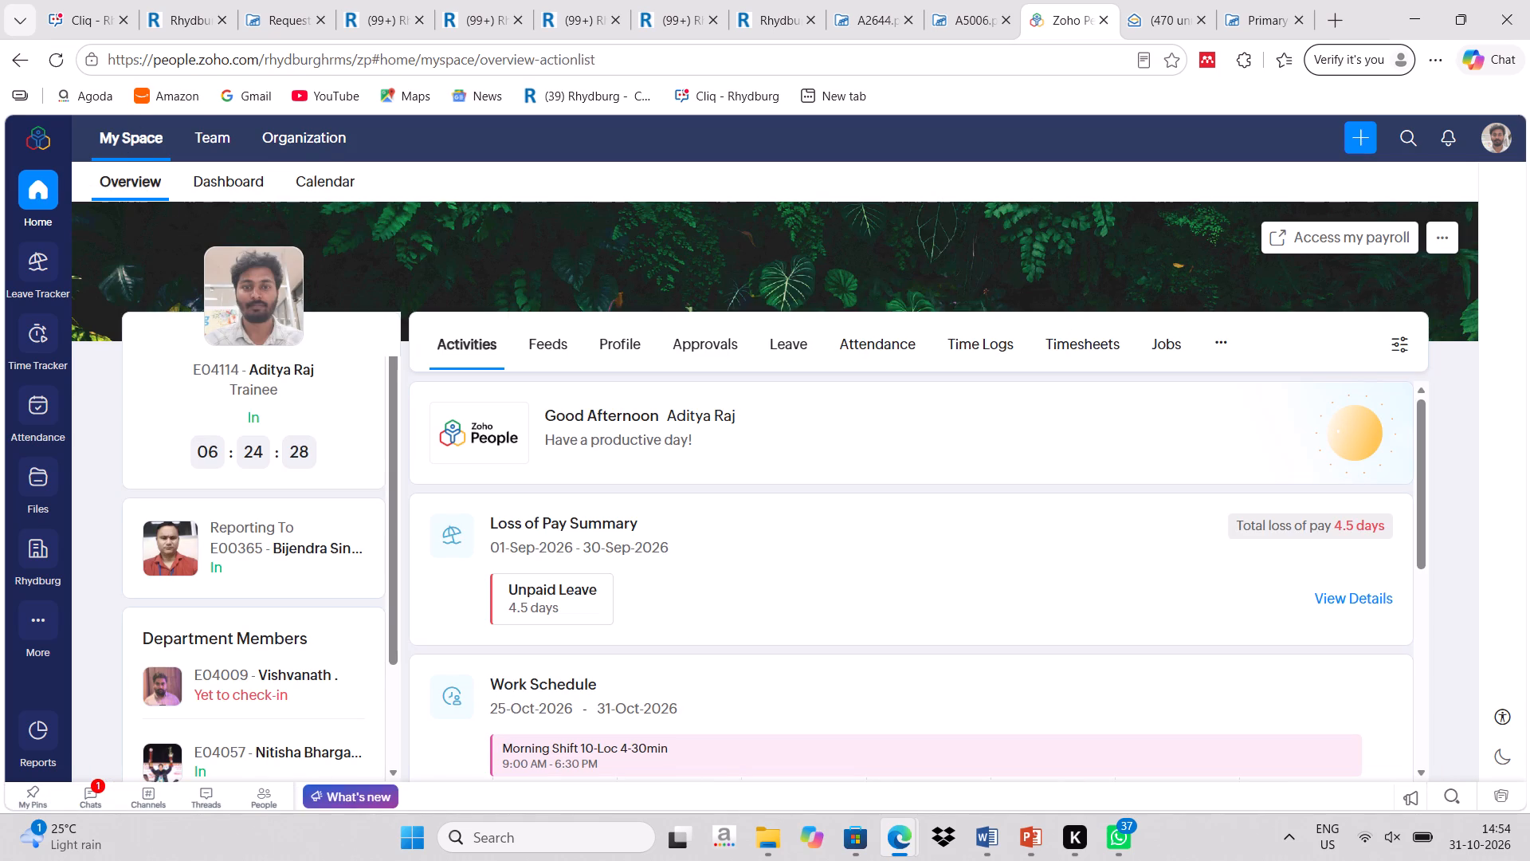
# Switch to the Rhydburg Gap Analysis form for Atorvastatin Tablets 20MG, Mauritania.
pyautogui.click(588, 28)
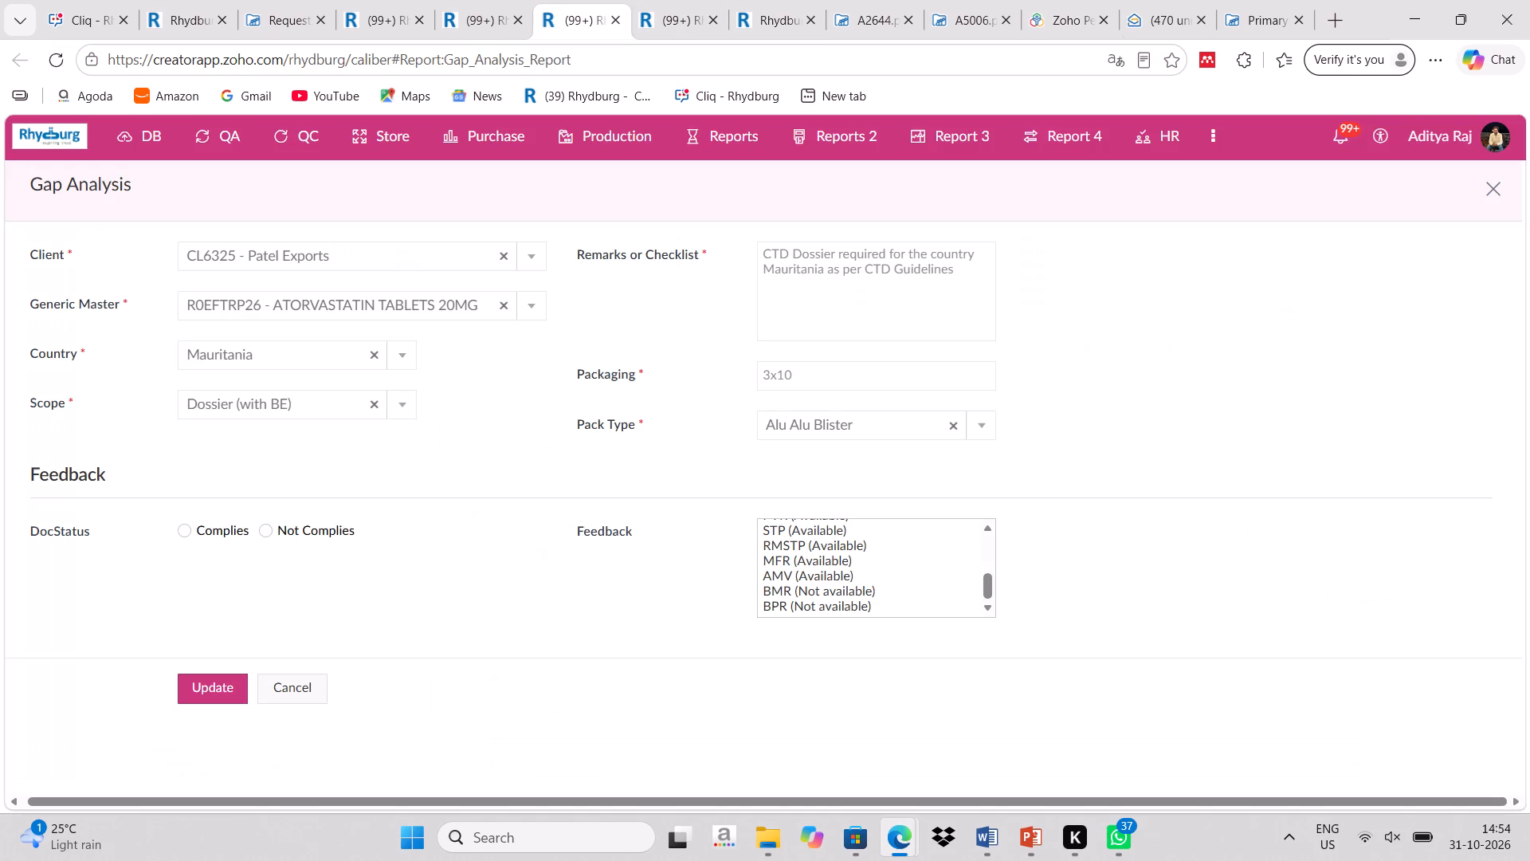
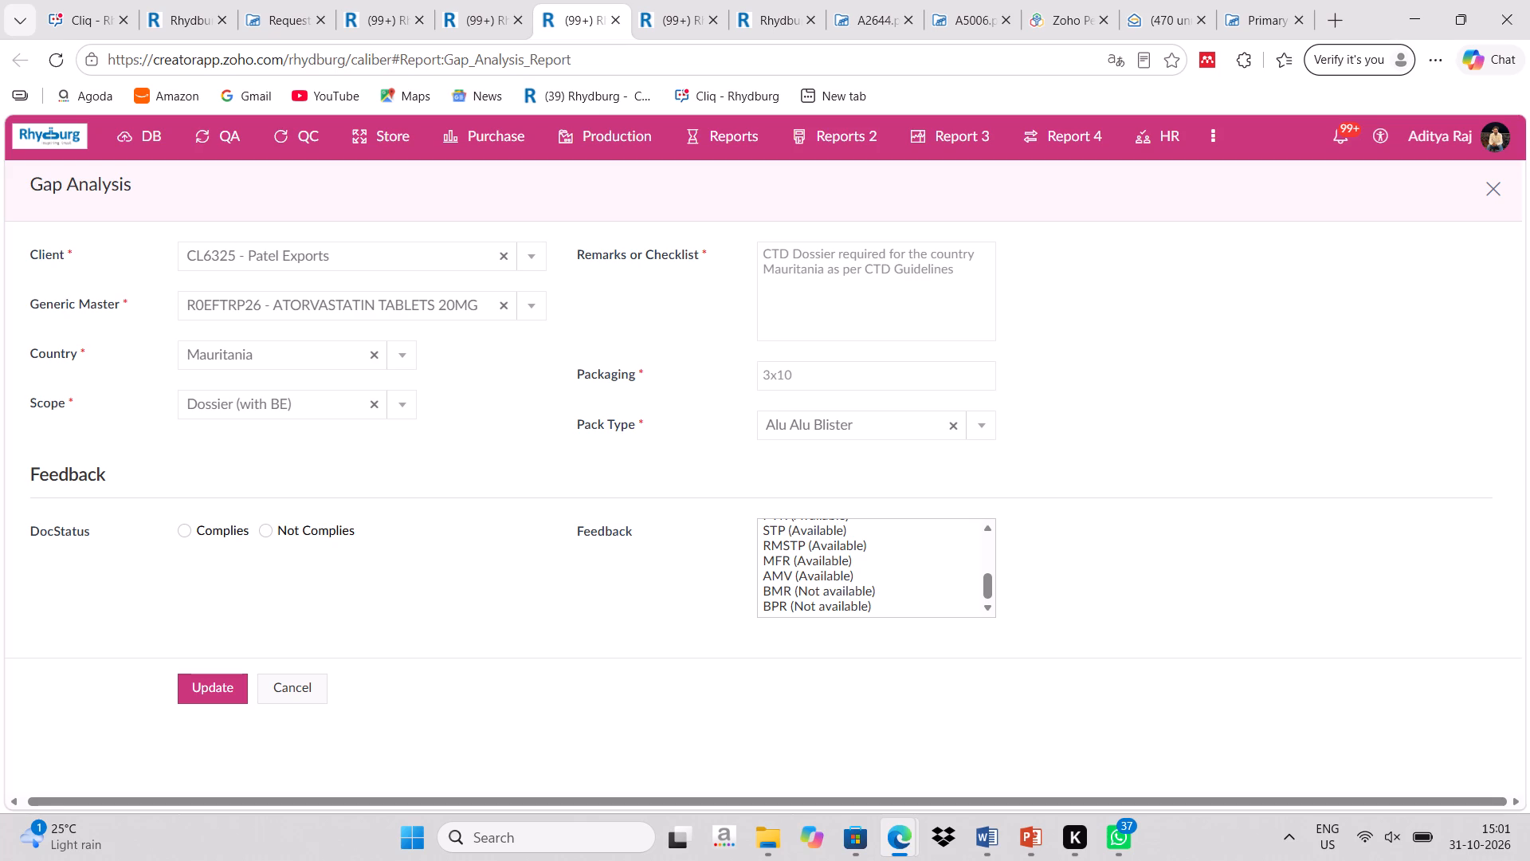
# Switch to Cliq and check the latest message on the SCHEDULE H1 and Pantone 185 C changes in the open chat.
pyautogui.click(77, 2)
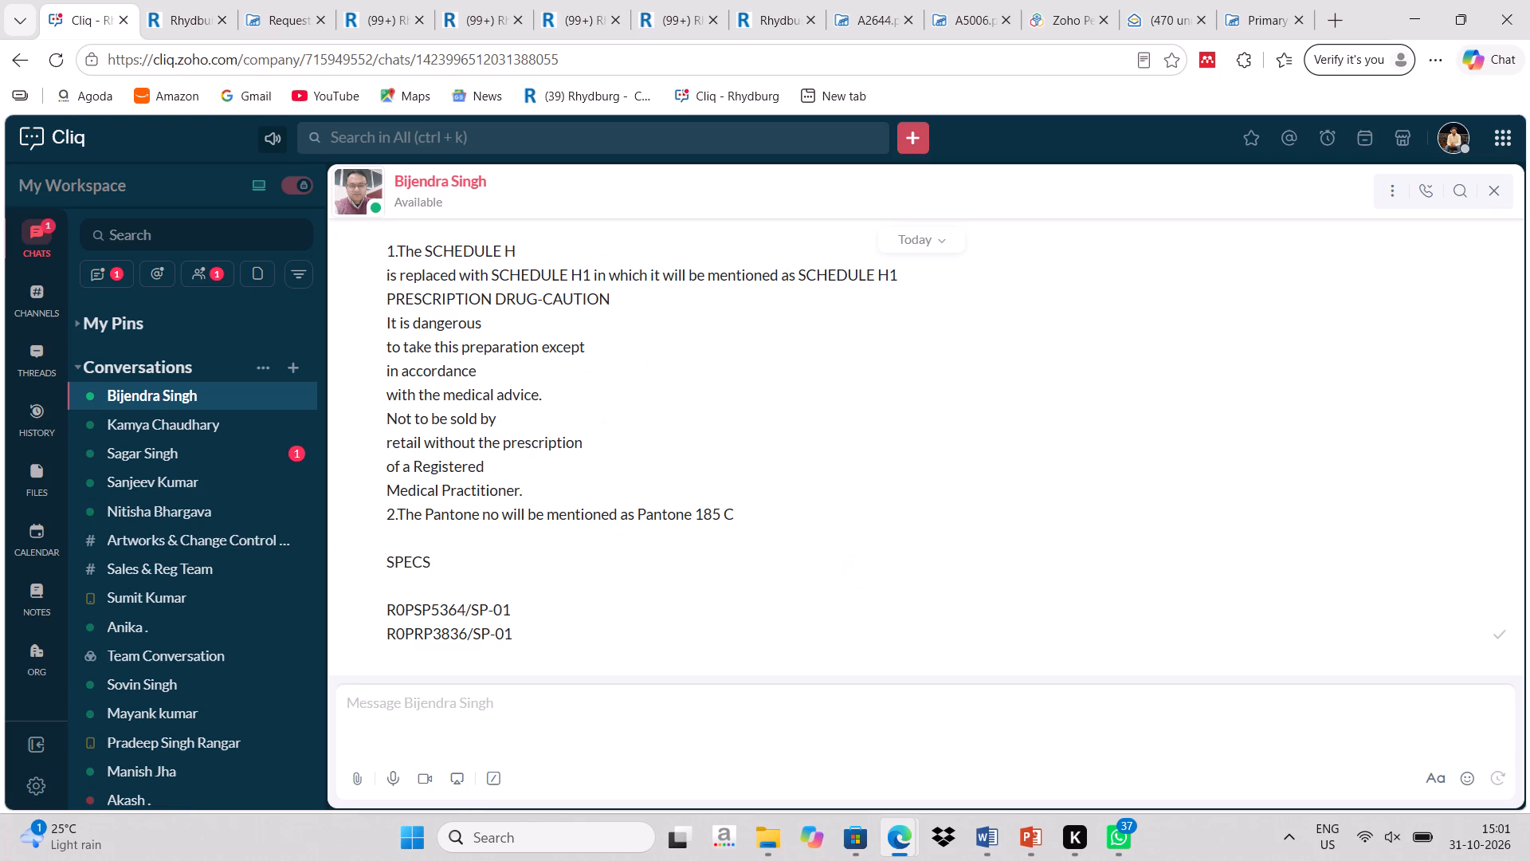
pyautogui.scroll(-2, 437, 482)
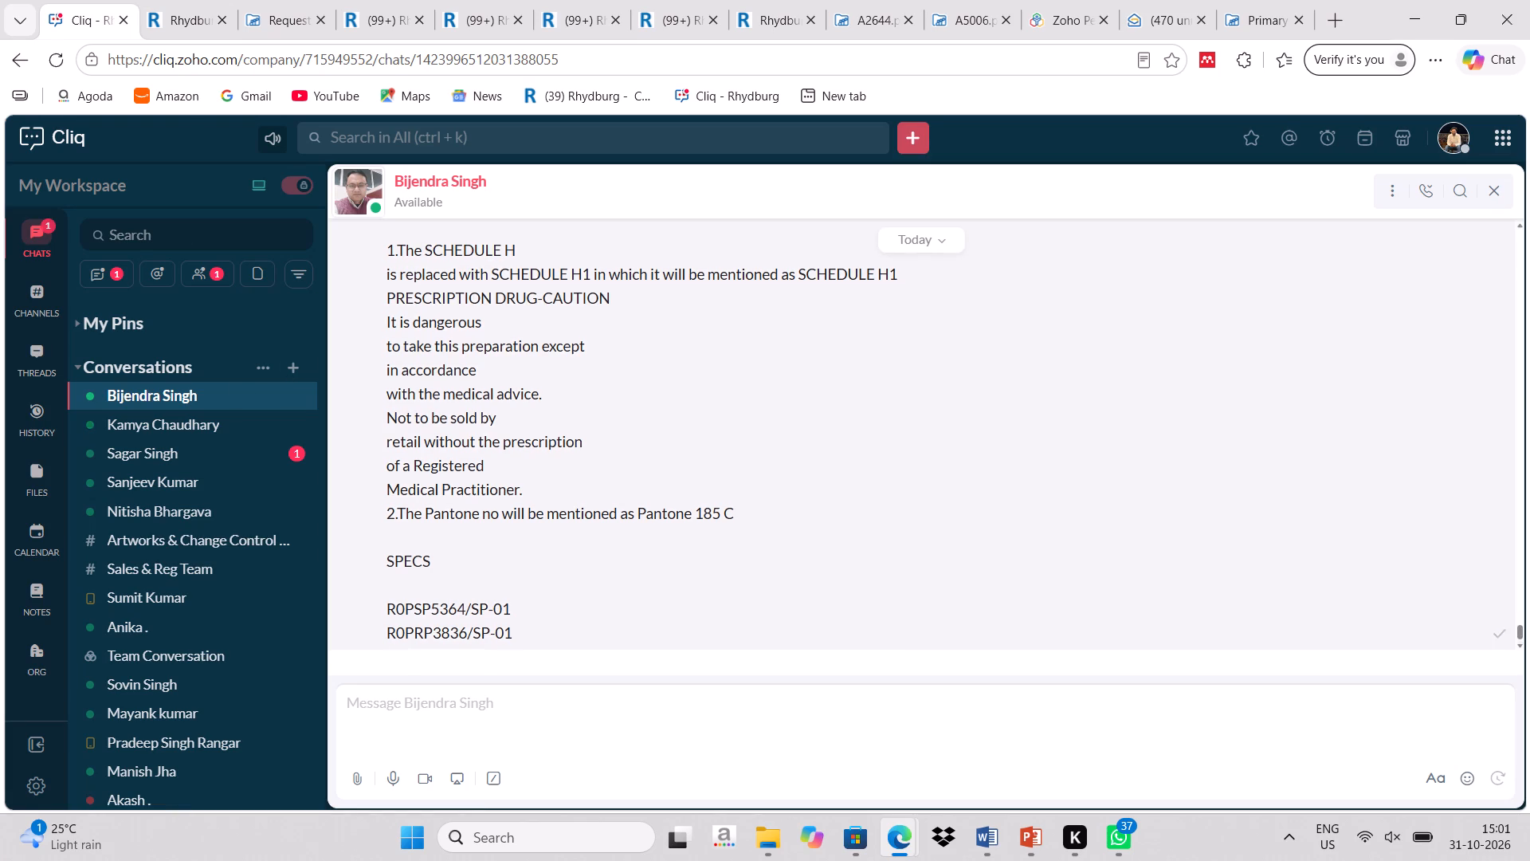
pyautogui.scroll(-1, 801, 717)
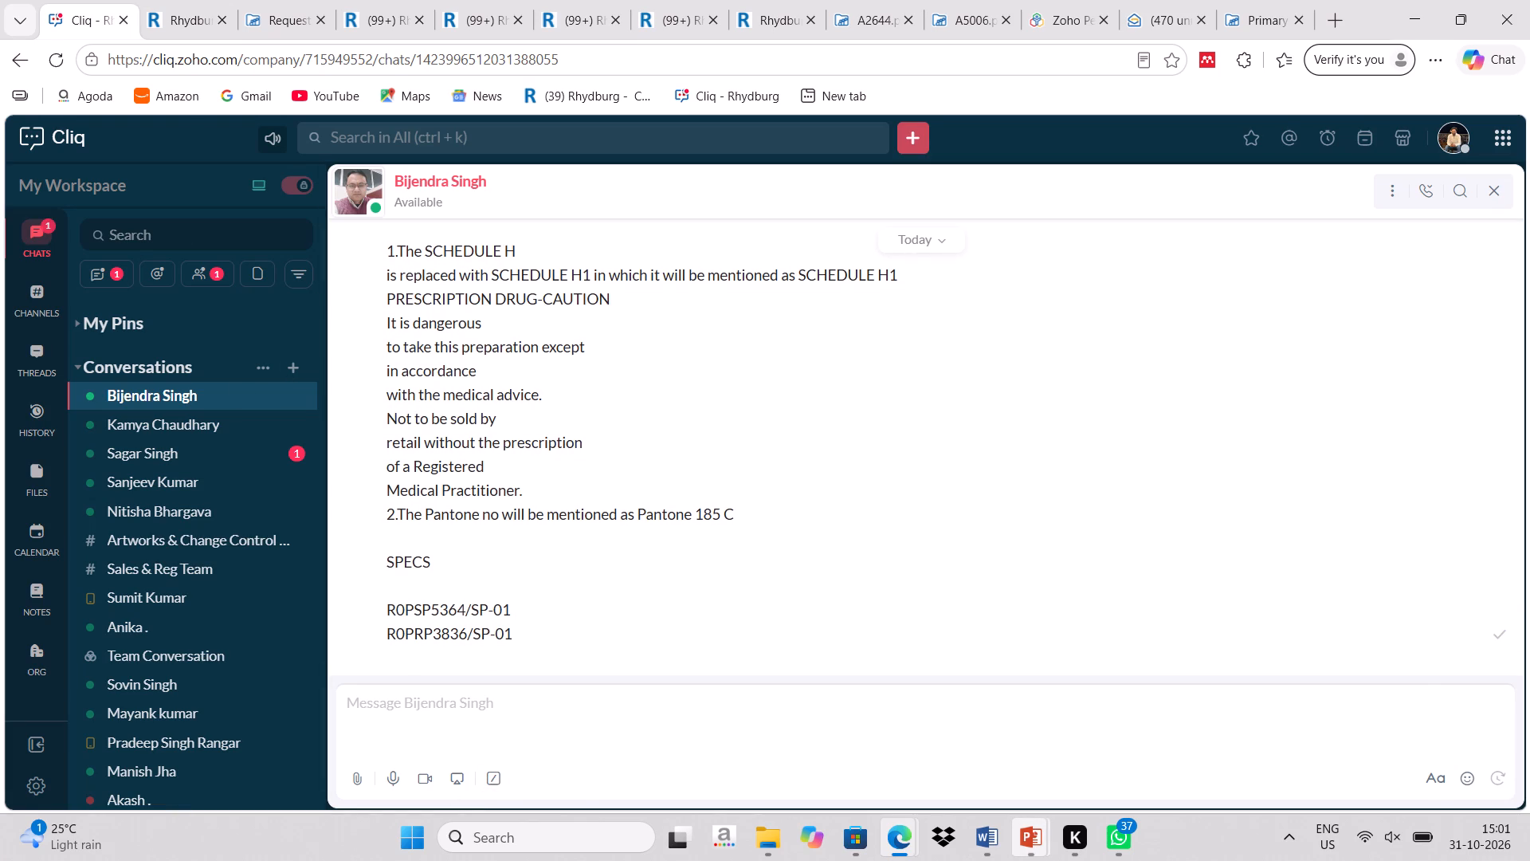
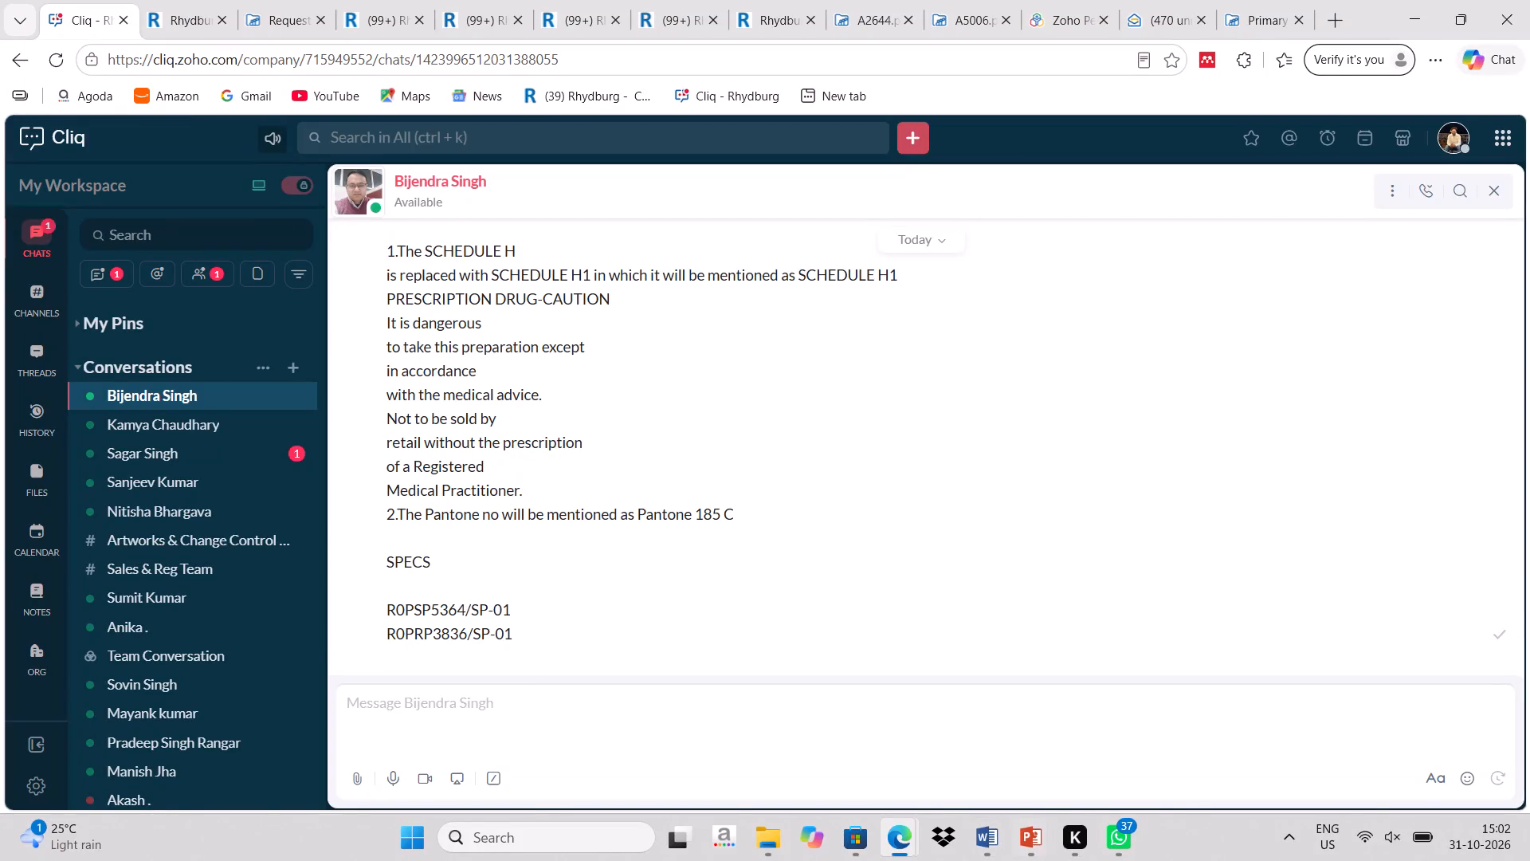
# Raise the display brightness slightly above its minimum in the Windows system settings.
pyautogui.click(1358, 845)
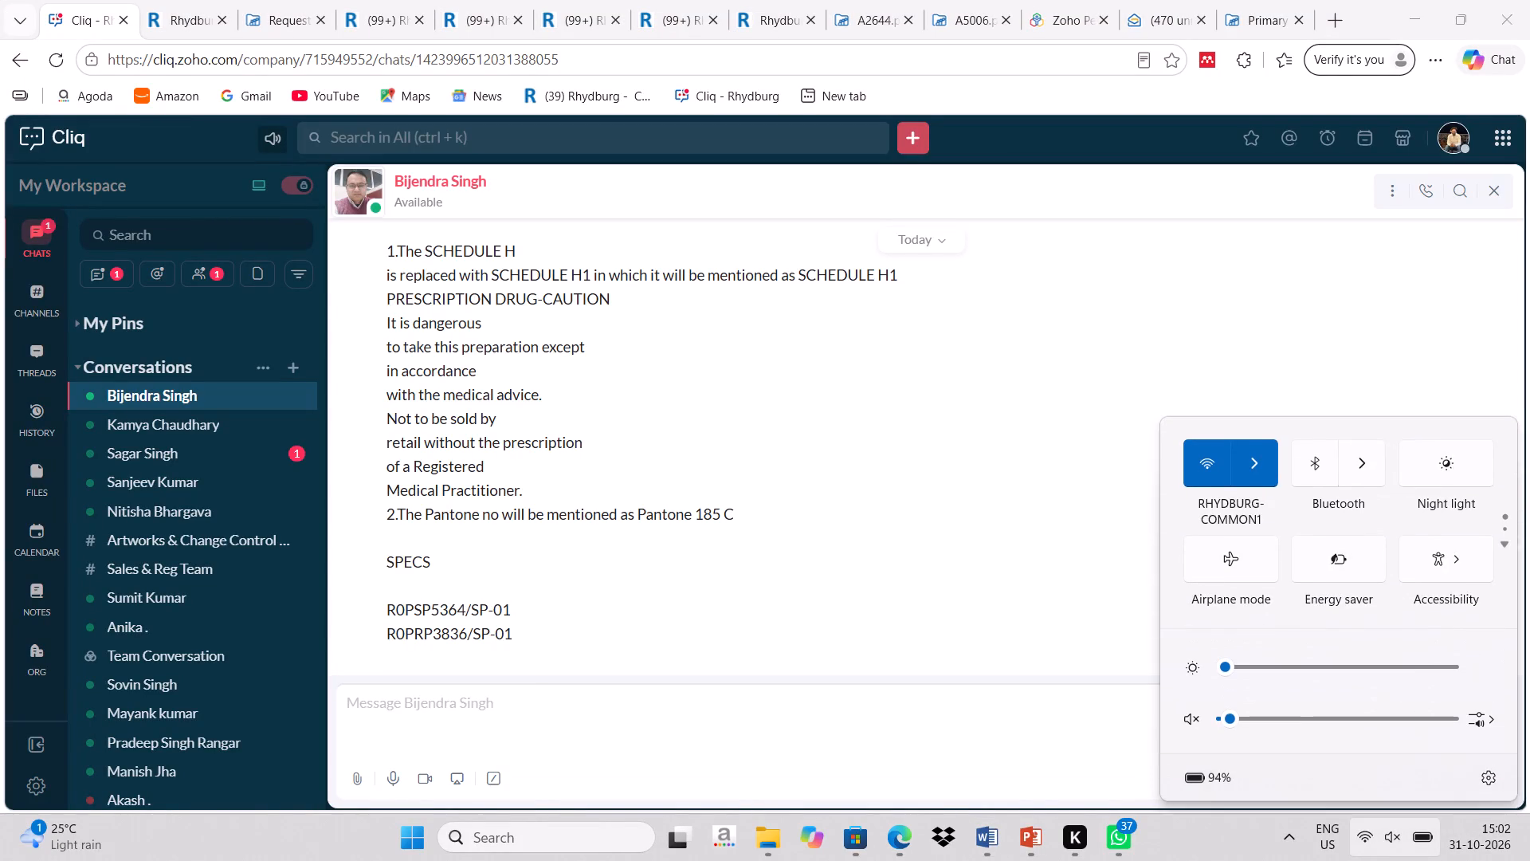
pyautogui.click(1255, 663)
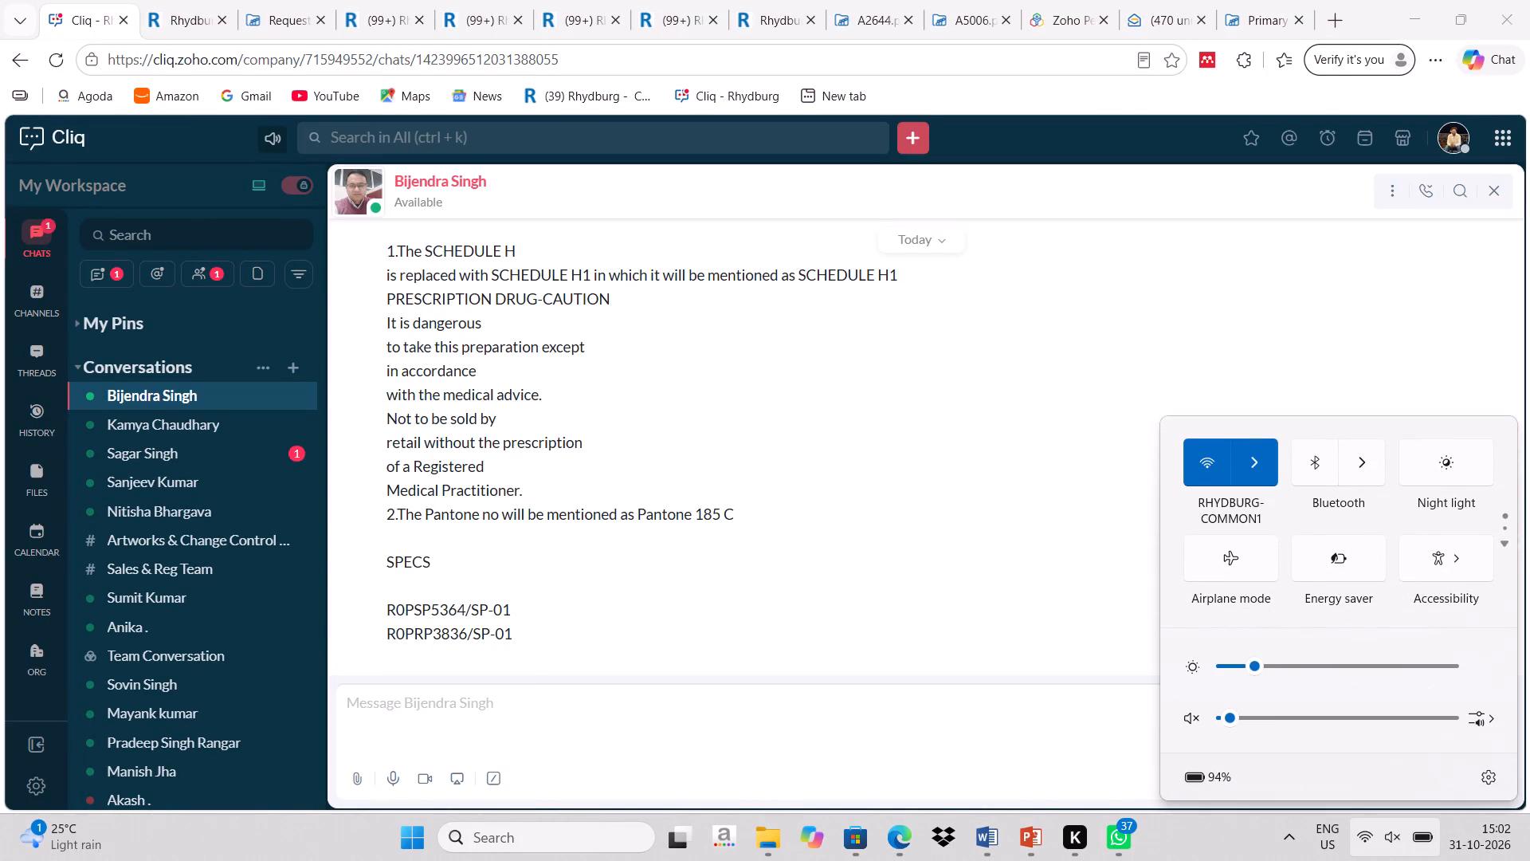